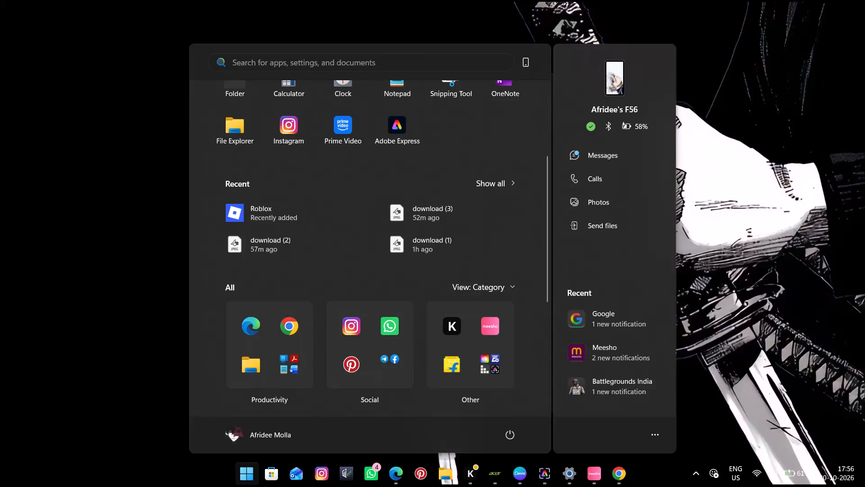
# Switch to Microsoft Edge and open the active listings in Flipkart Seller Hub.
pyautogui.click(396, 477)
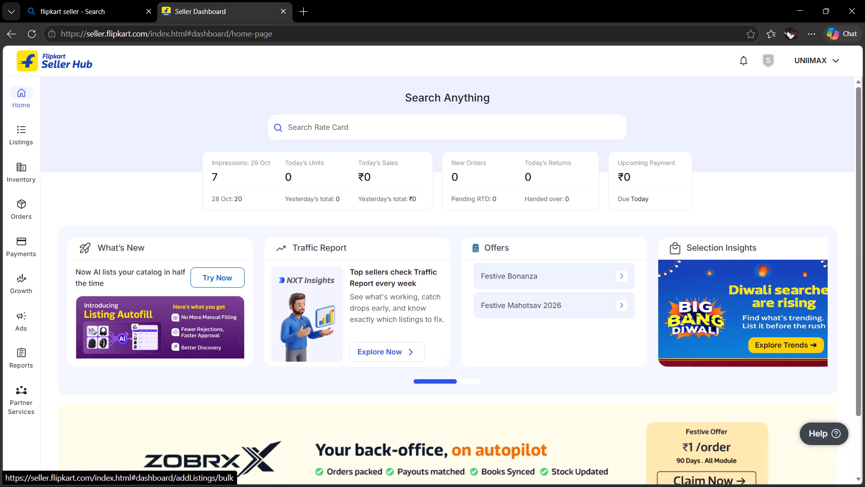
pyautogui.click(17, 184)
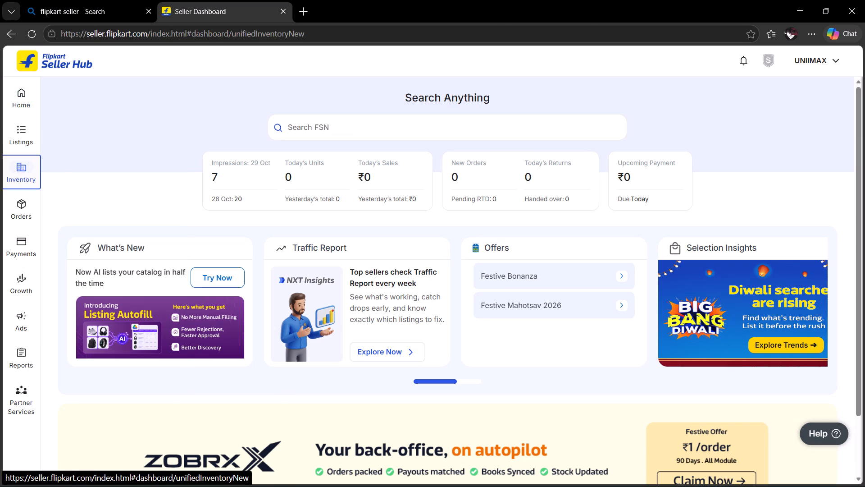
pyautogui.click(23, 144)
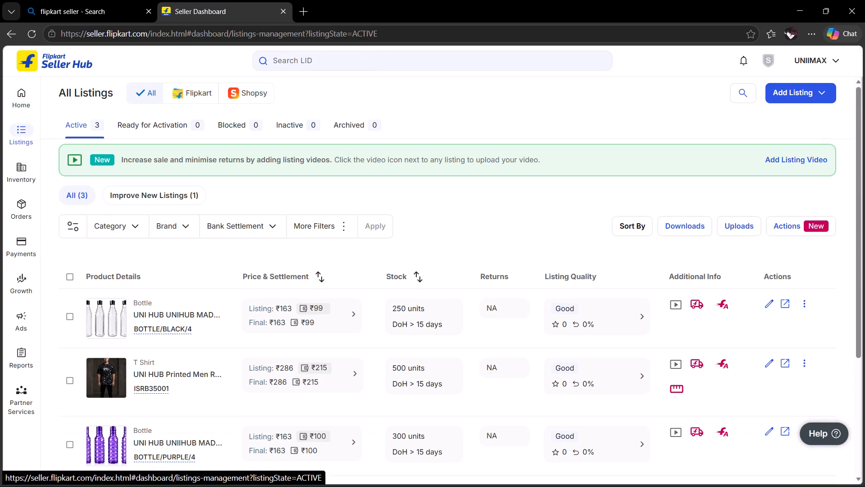
pyautogui.scroll(-4, 243, 381)
pyautogui.scroll(1, 243, 381)
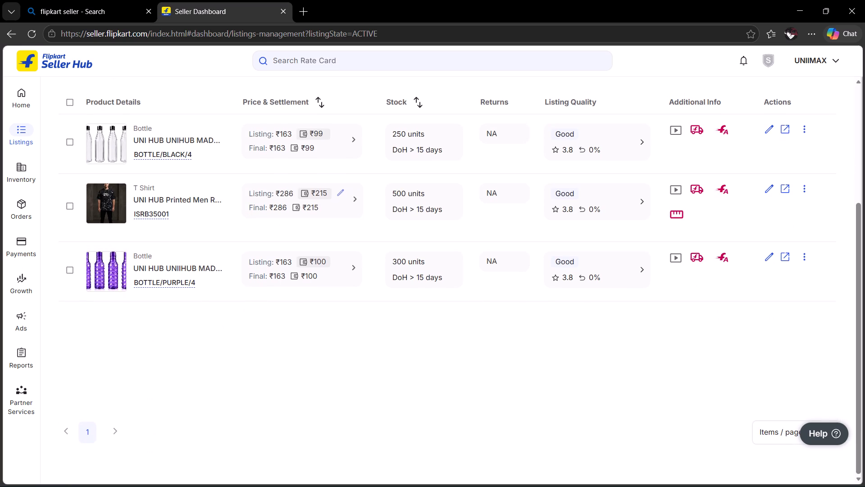
pyautogui.scroll(8, 243, 381)
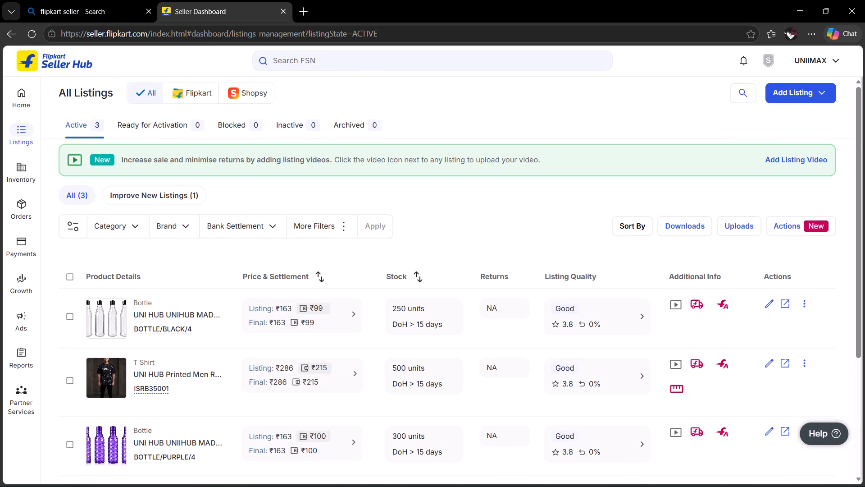
# Start adding a new single listing from the All Listings page.
pyautogui.click(792, 86)
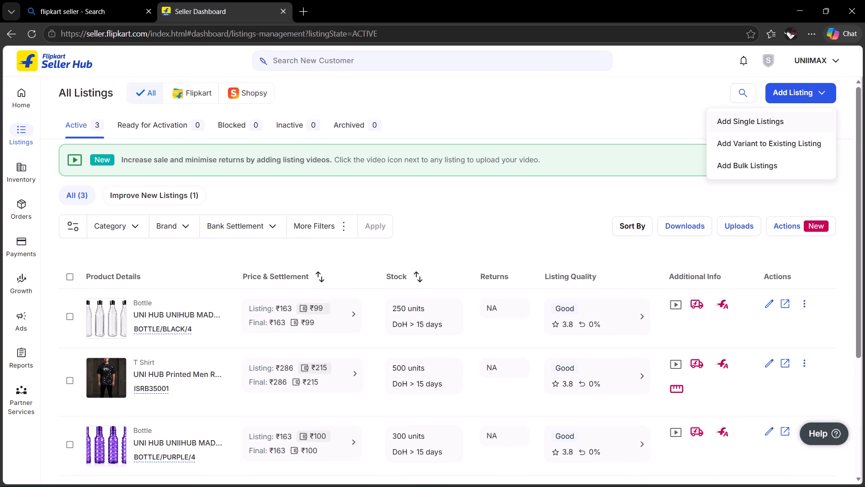
pyautogui.click(752, 122)
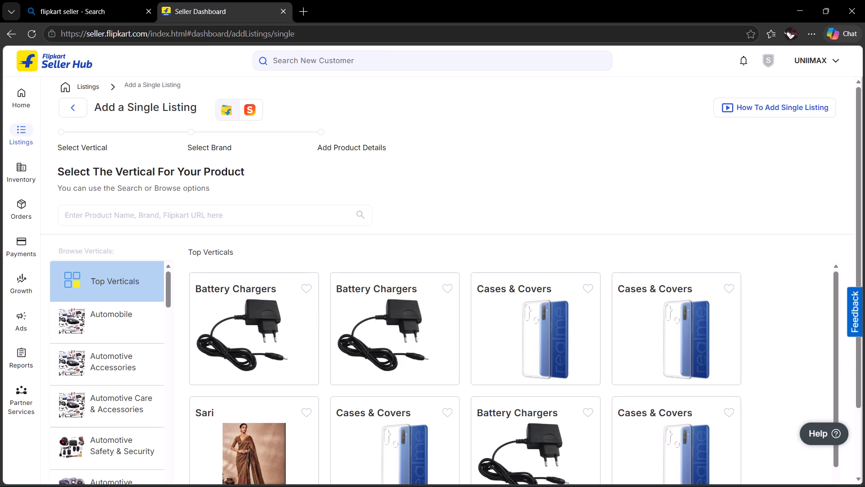
# Browse the top verticals and check the sub-categories of Automobile and Automotive Accessories.
pyautogui.scroll(-3, 561, 299)
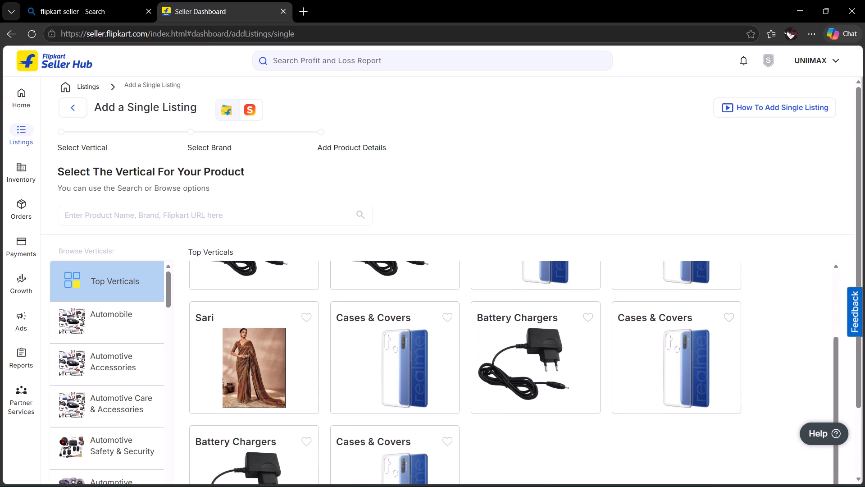
pyautogui.scroll(2, 561, 299)
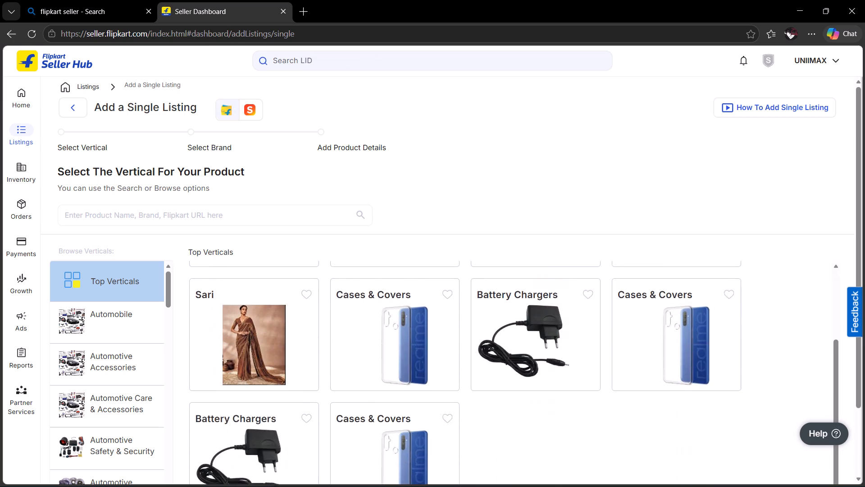
pyautogui.scroll(1, 561, 299)
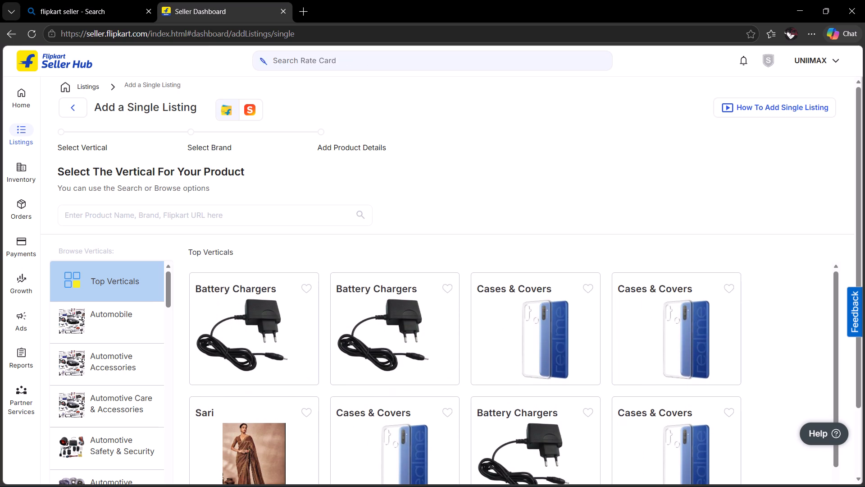
pyautogui.click(108, 334)
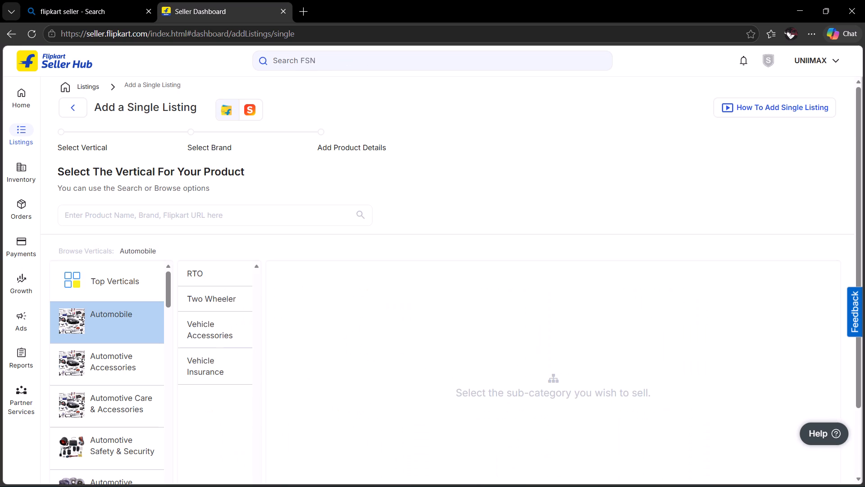
pyautogui.click(113, 363)
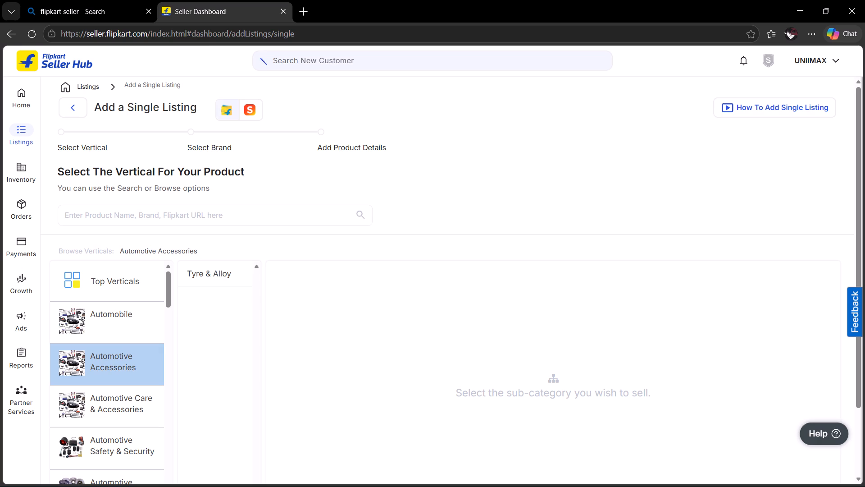
pyautogui.click(180, 219)
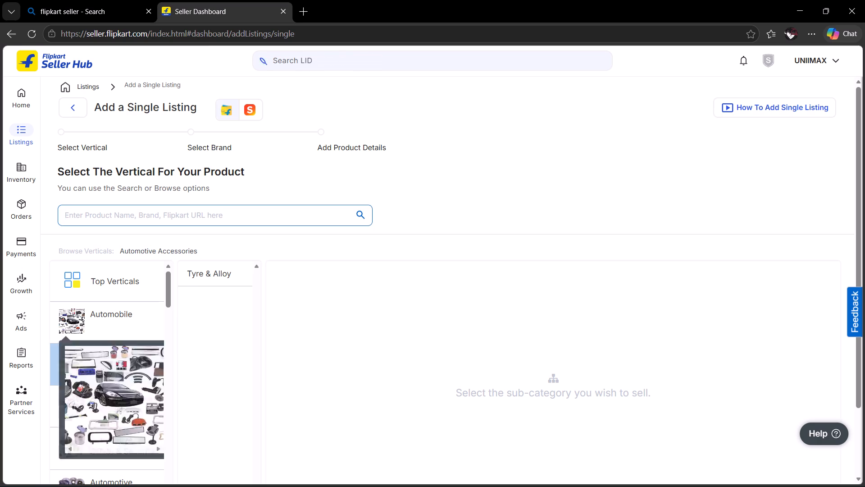
# Browse to Electronics / Health Care Devices / Weighing Scales and examine which products are allowed in that vertical.
pyautogui.scroll(-4, 46, 350)
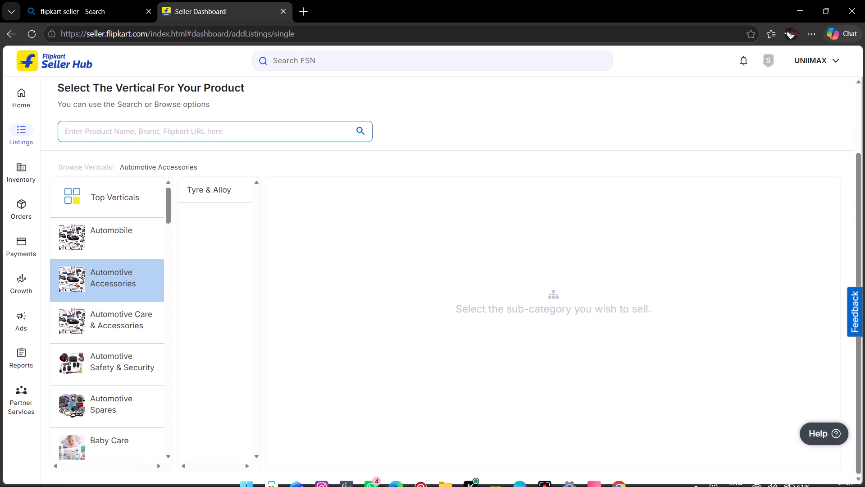
pyautogui.click(156, 464)
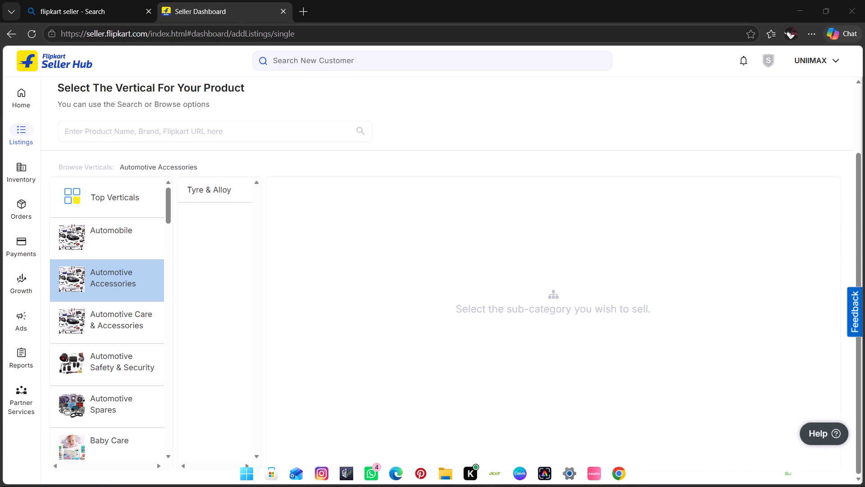
pyautogui.click(168, 455)
pyautogui.tripleClick(168, 455)
pyautogui.doubleClick(168, 455)
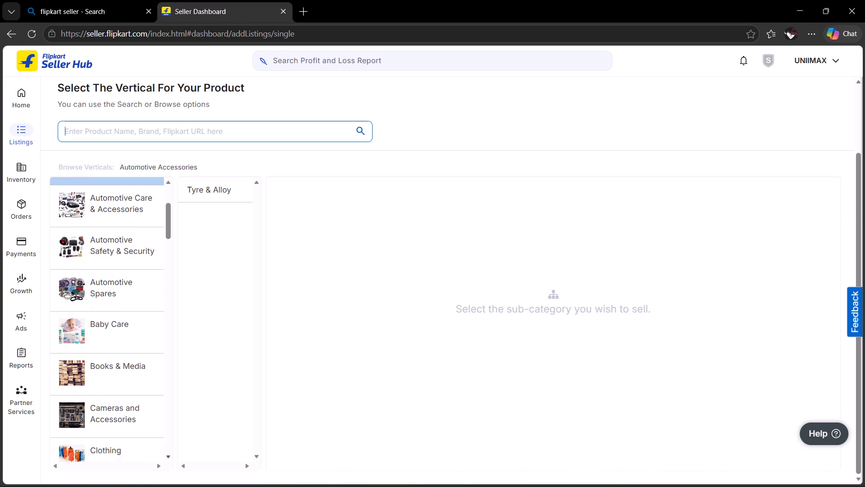
pyautogui.scroll(-3, 135, 400)
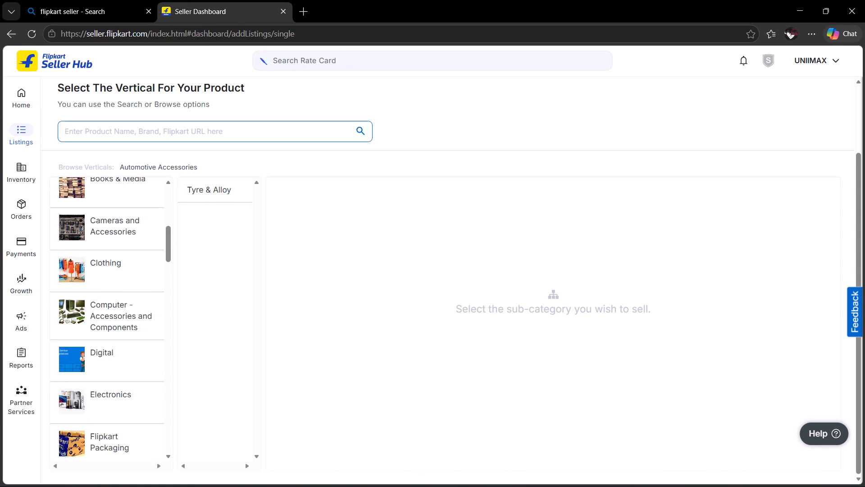
pyautogui.click(135, 400)
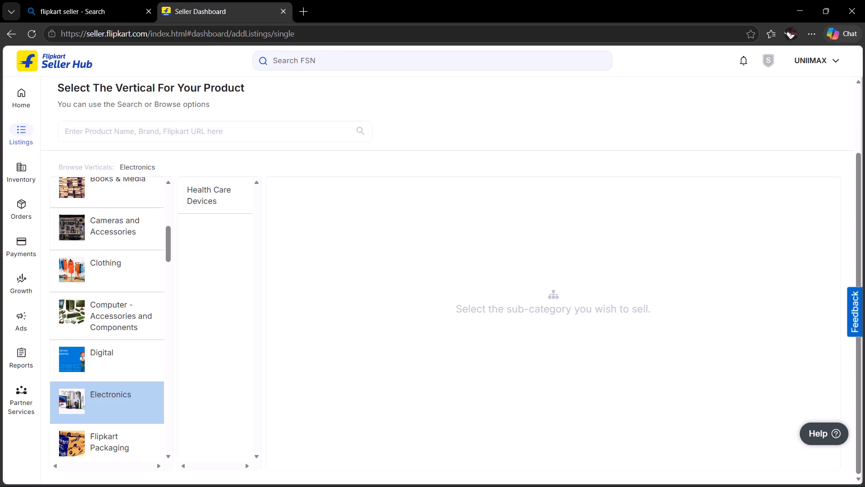
pyautogui.click(234, 187)
pyautogui.click(301, 188)
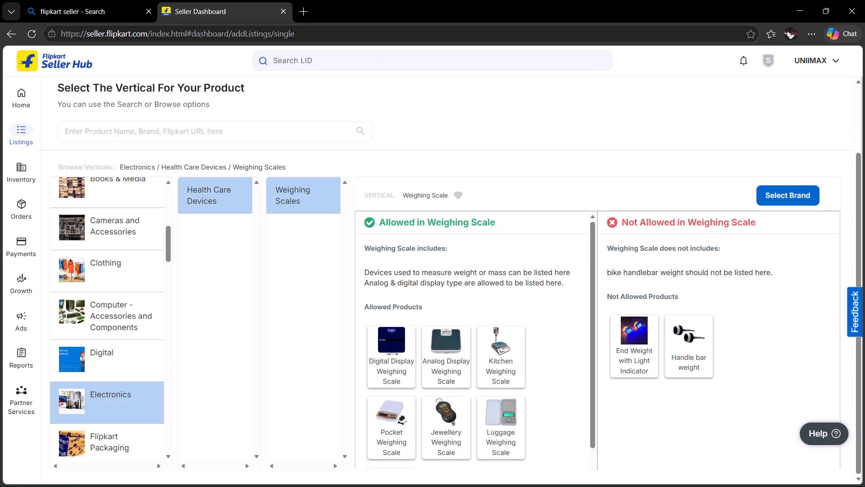
pyautogui.scroll(-2, 502, 421)
pyautogui.scroll(2, 502, 421)
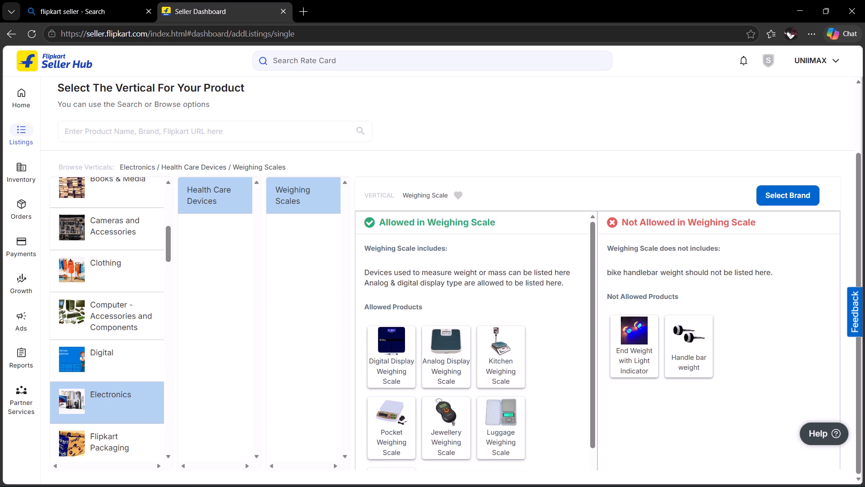
# Browse to Home Improvement Tools and check its Electricals and Alternate Energy & Accessories sub-categories.
pyautogui.scroll(-1, 115, 433)
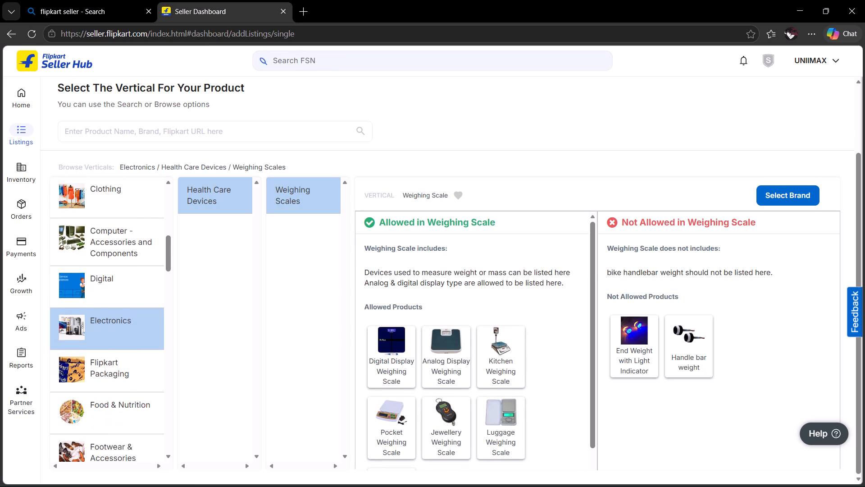
pyautogui.scroll(-4, 115, 433)
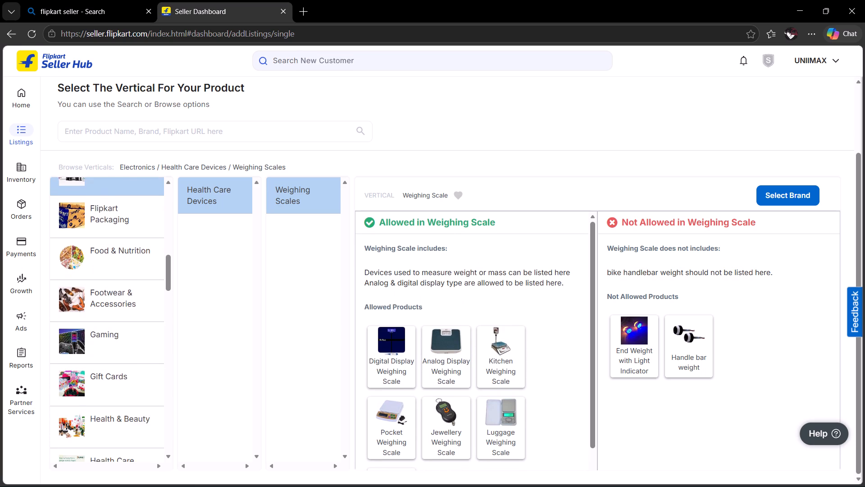
pyautogui.scroll(-4, 115, 433)
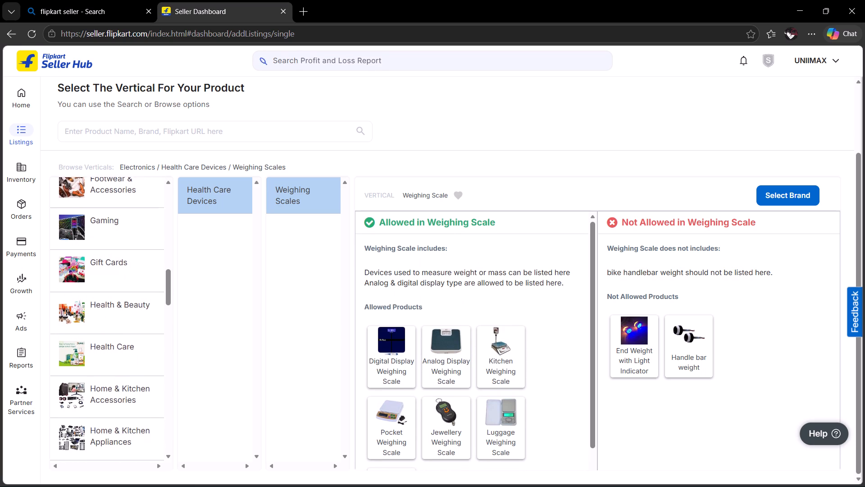
pyautogui.scroll(-3, 115, 433)
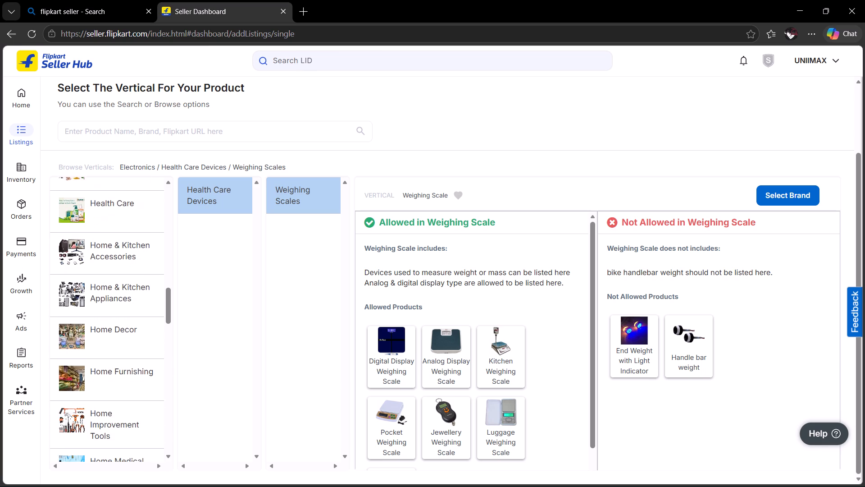
pyautogui.scroll(-2, 115, 433)
pyautogui.click(118, 396)
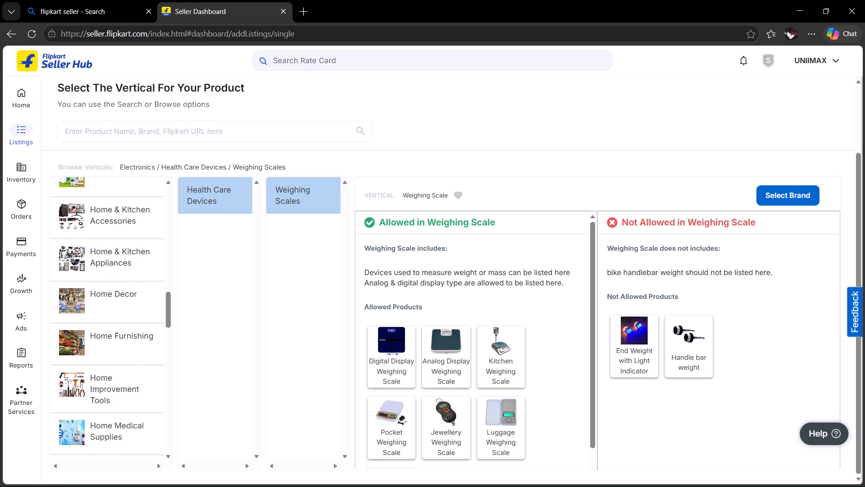
pyautogui.click(212, 326)
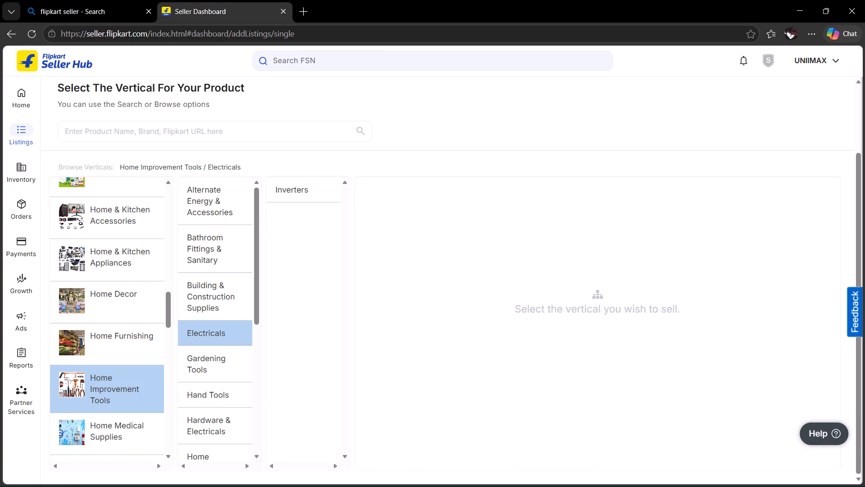
pyautogui.click(226, 205)
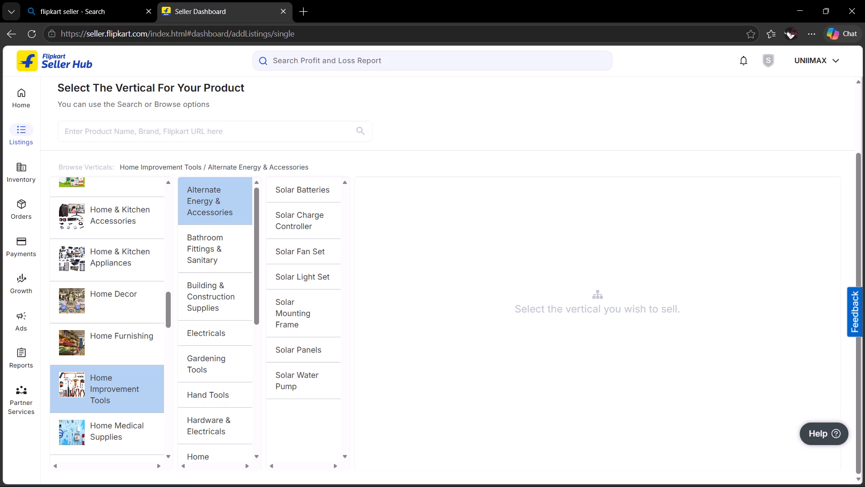
# Search the product verticals for "Extentin".
pyautogui.click(185, 125)
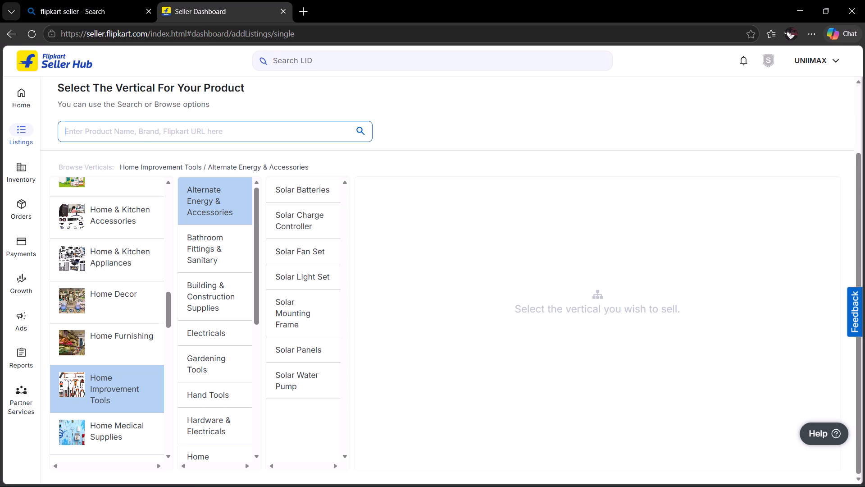
pyautogui.press('e')
pyautogui.press('x')
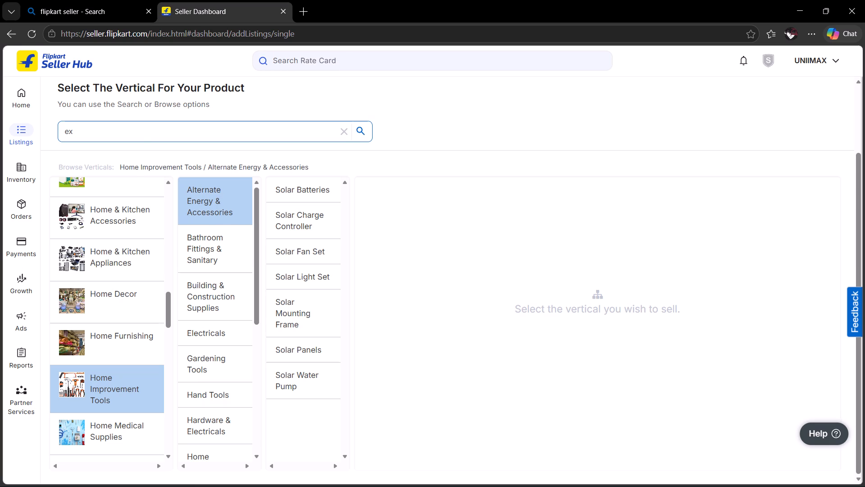
pyautogui.press('BackSpace')
pyautogui.press('BackSpace')
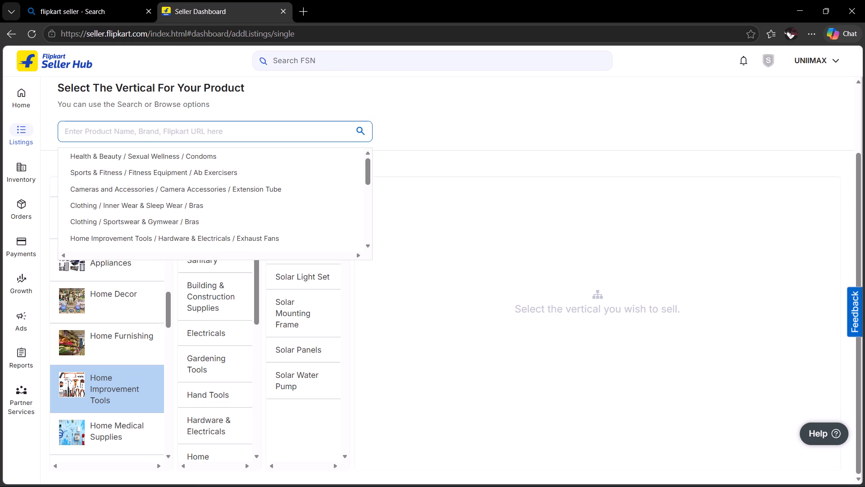
pyautogui.hotkey('shift', 'e')
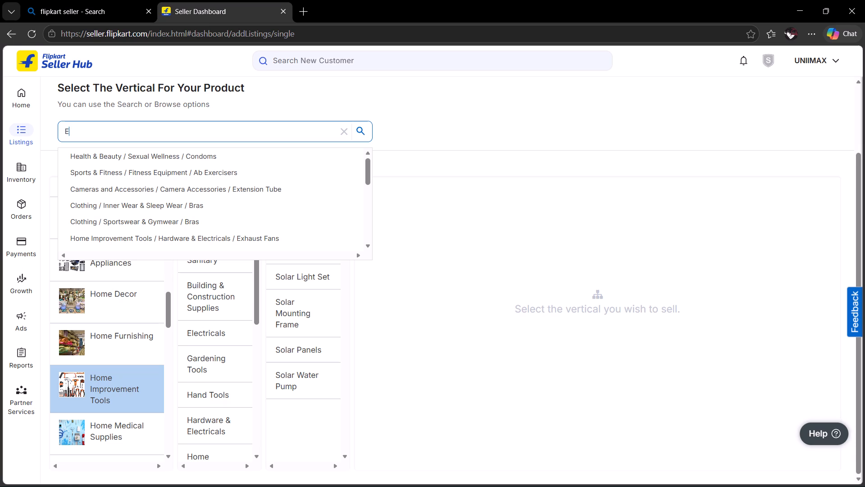
pyautogui.press('x')
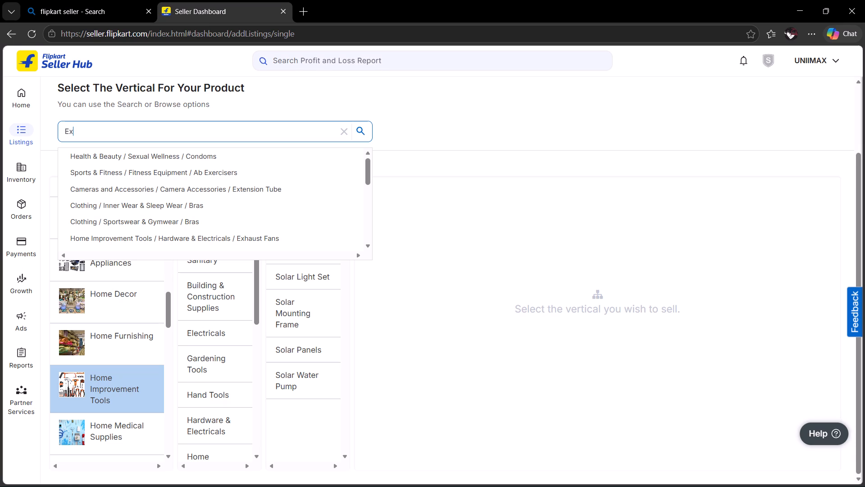
pyautogui.write('ten')
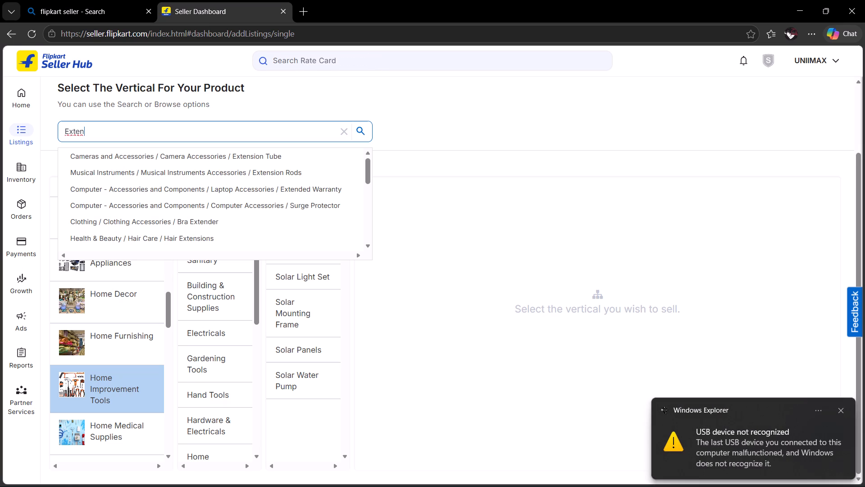
pyautogui.write('tin')
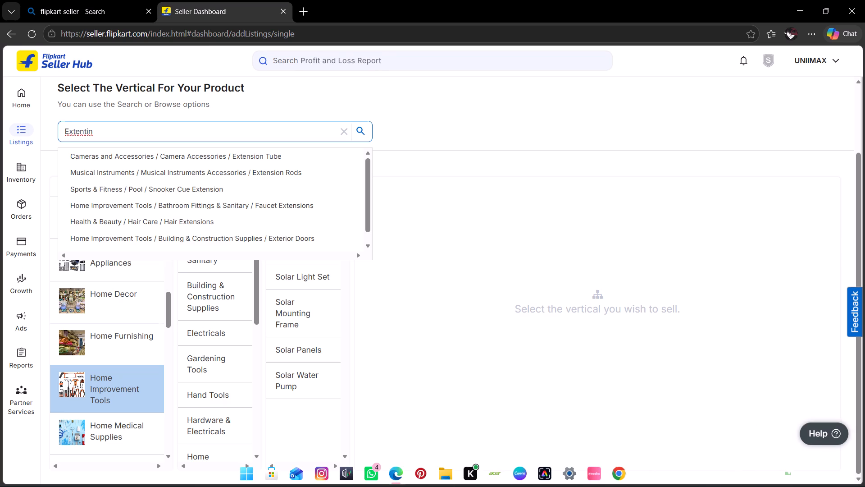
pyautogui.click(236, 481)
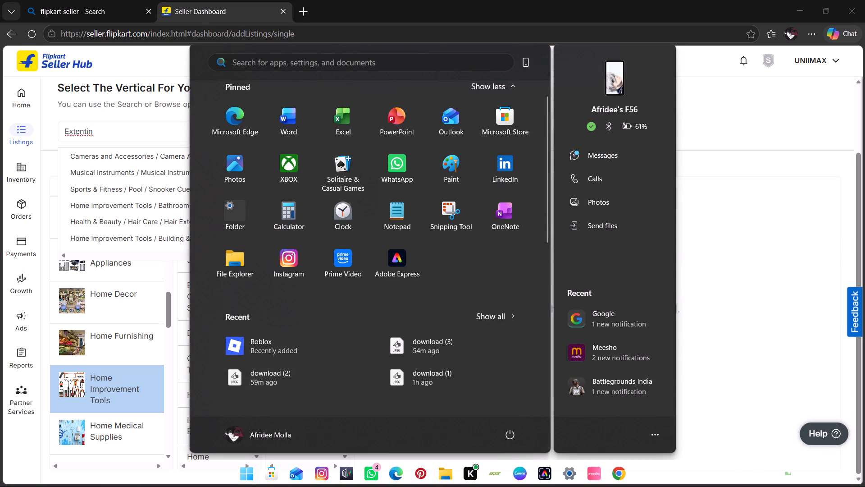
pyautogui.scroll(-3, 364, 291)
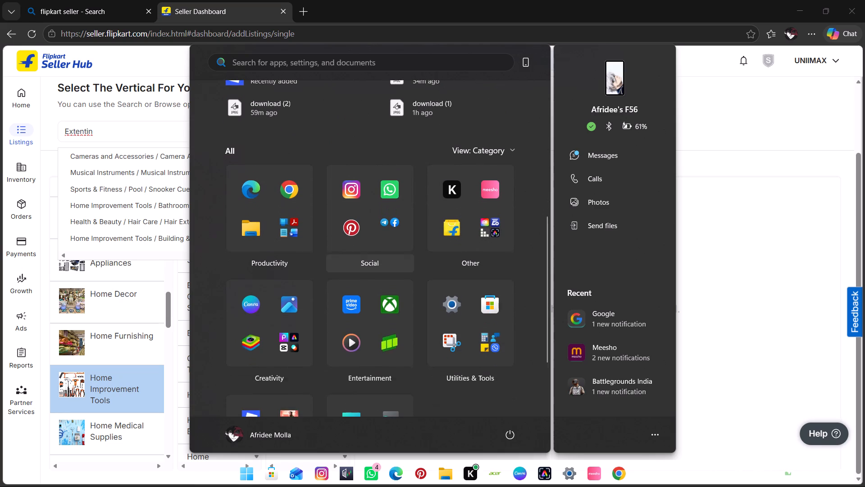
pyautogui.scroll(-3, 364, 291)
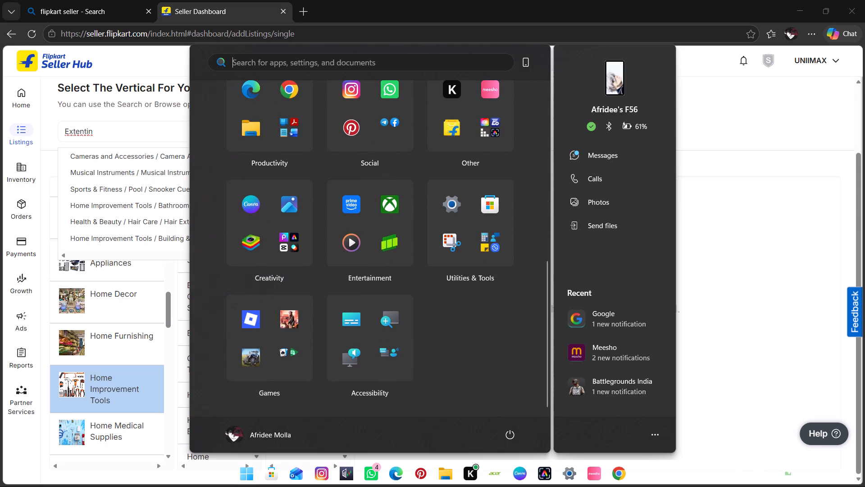
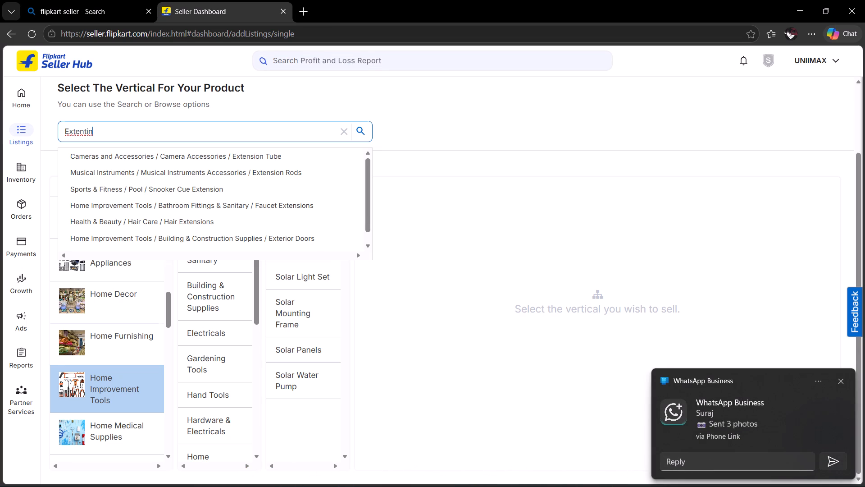
pyautogui.scroll(13, 117, 350)
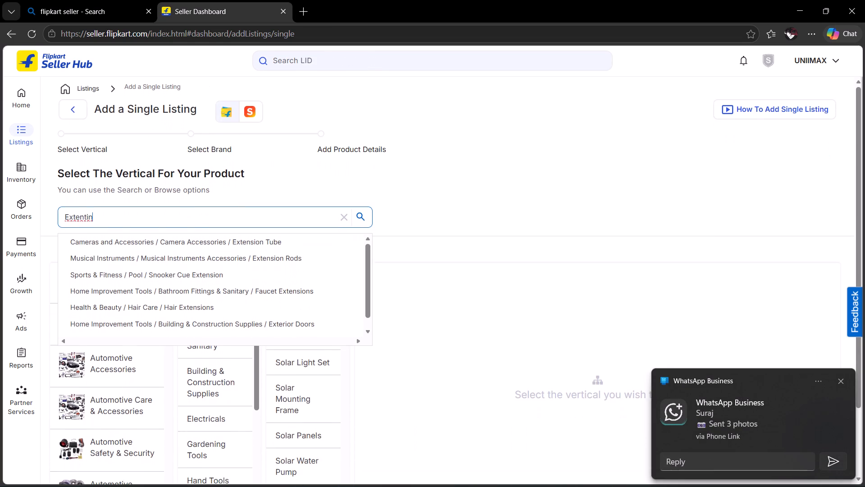
pyautogui.scroll(-2, 117, 350)
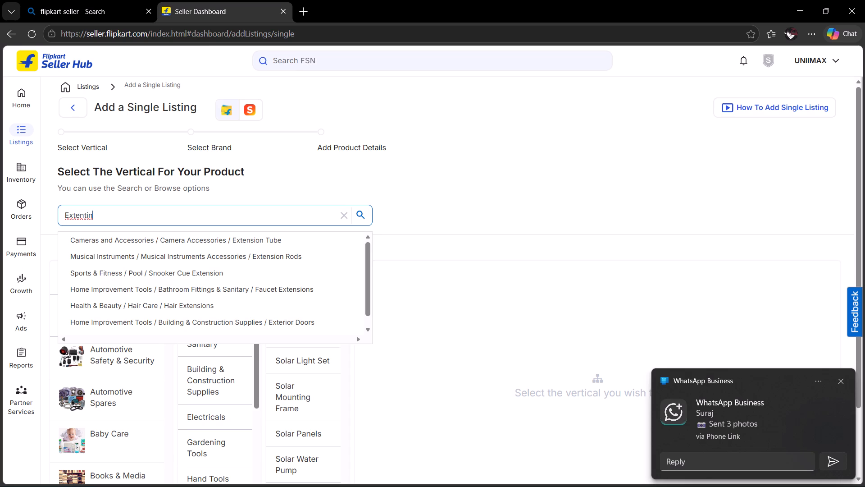
pyautogui.click(244, 116)
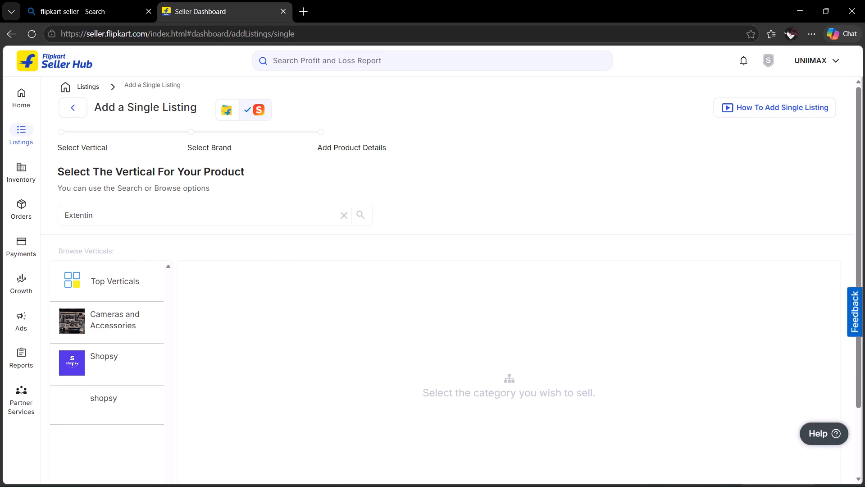
# Browse the sub-categories of the Shopsy category for one suited to the bulb holder extension wire.
pyautogui.scroll(-1, 107, 330)
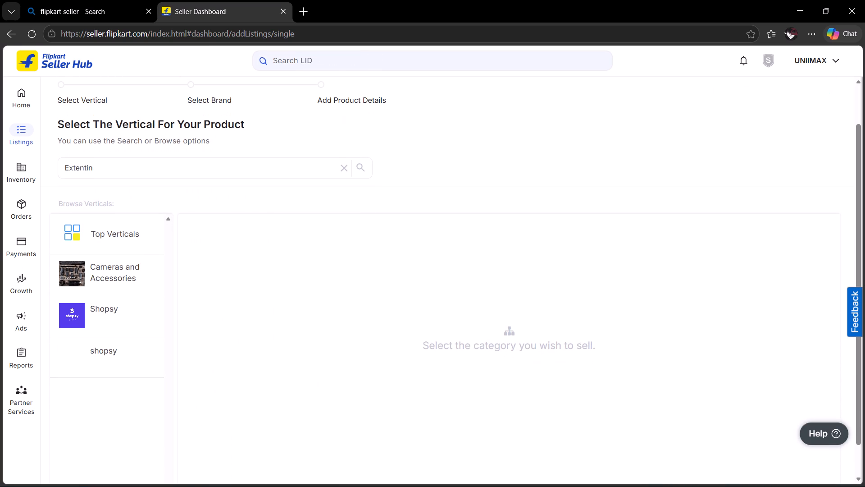
pyautogui.click(107, 330)
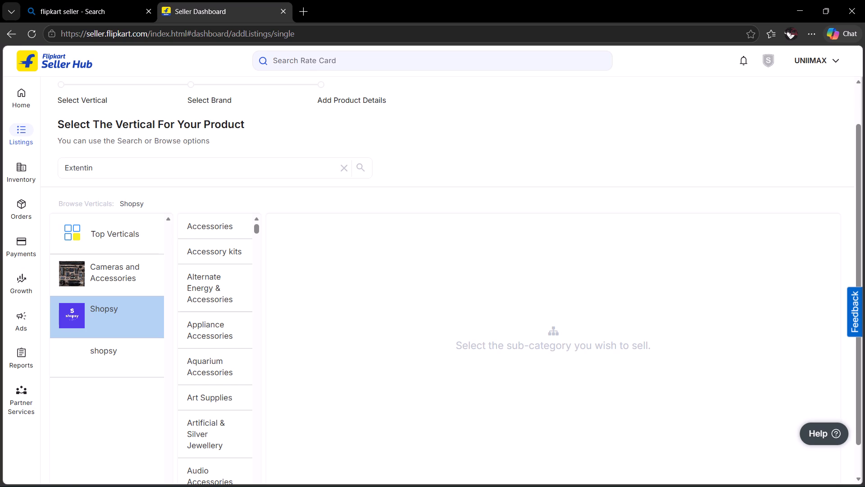
pyautogui.scroll(-1, 194, 454)
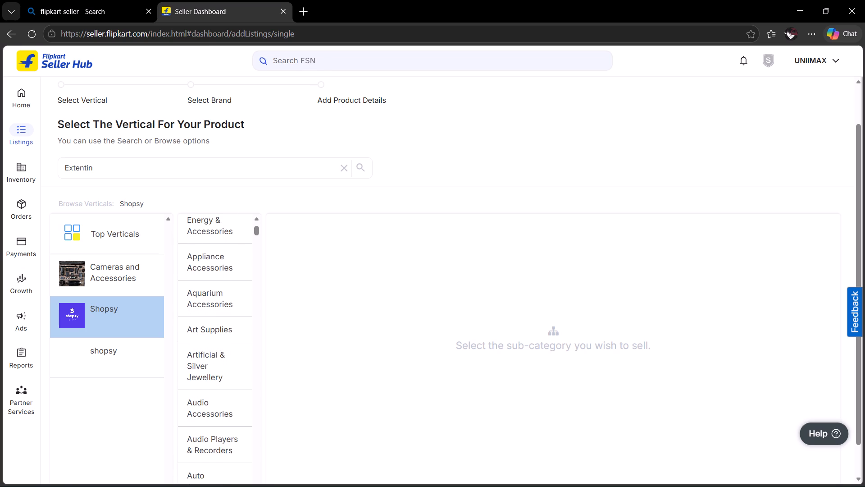
pyautogui.scroll(-3, 194, 454)
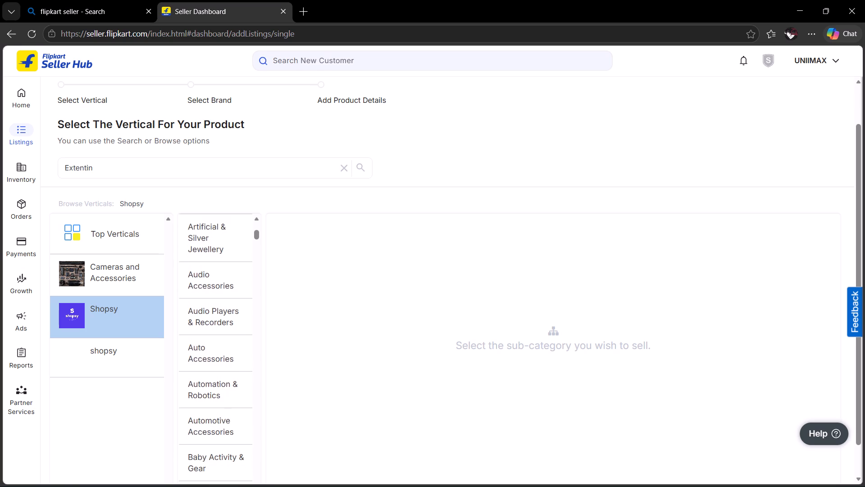
pyautogui.scroll(-4, 194, 454)
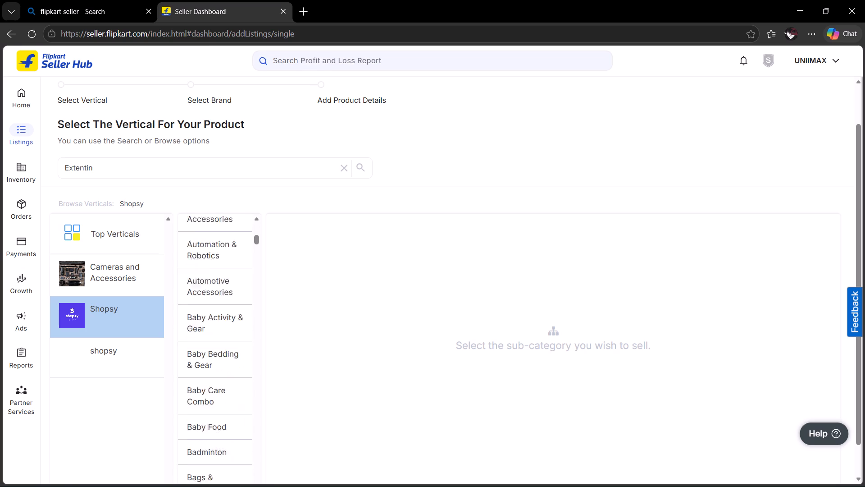
pyautogui.scroll(-4, 194, 454)
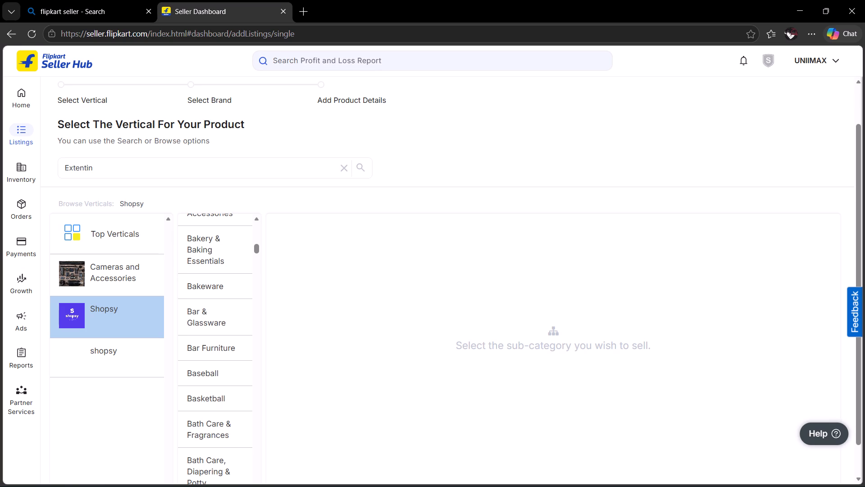
pyautogui.scroll(8, 233, 436)
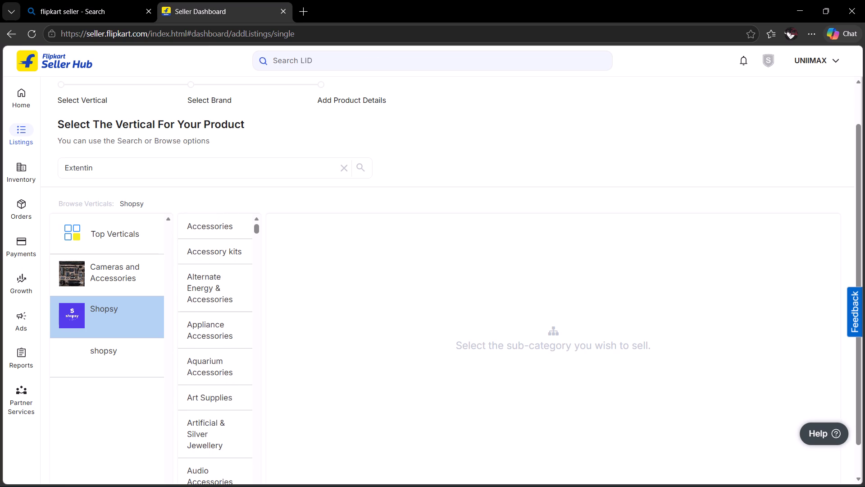
# Compare the sub-categories offered under the lowercase shopsy, Cameras and Accessories, and Shopsy categories.
pyautogui.click(141, 359)
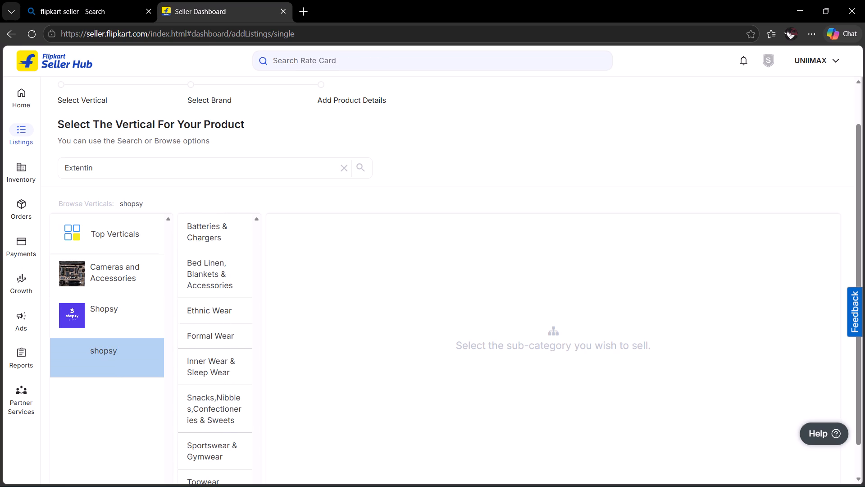
pyautogui.scroll(-3, 204, 370)
pyautogui.scroll(1, 204, 370)
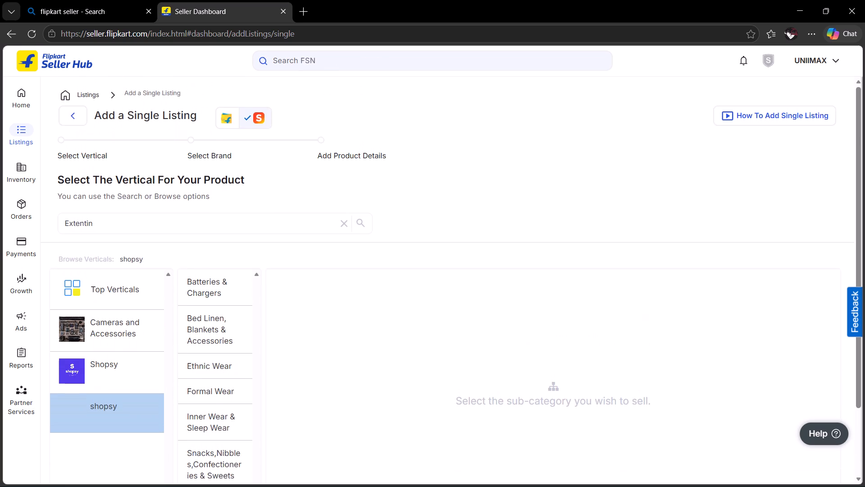
pyautogui.scroll(2, 204, 370)
pyautogui.click(105, 335)
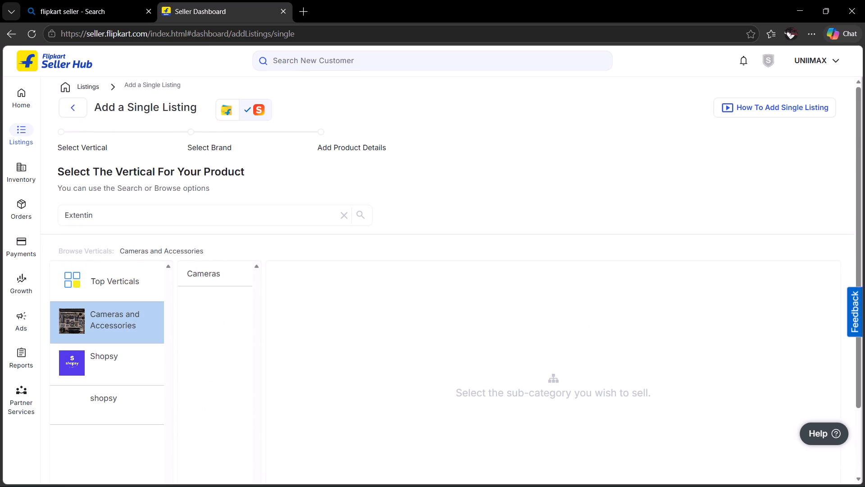
pyautogui.click(106, 356)
pyautogui.click(106, 356)
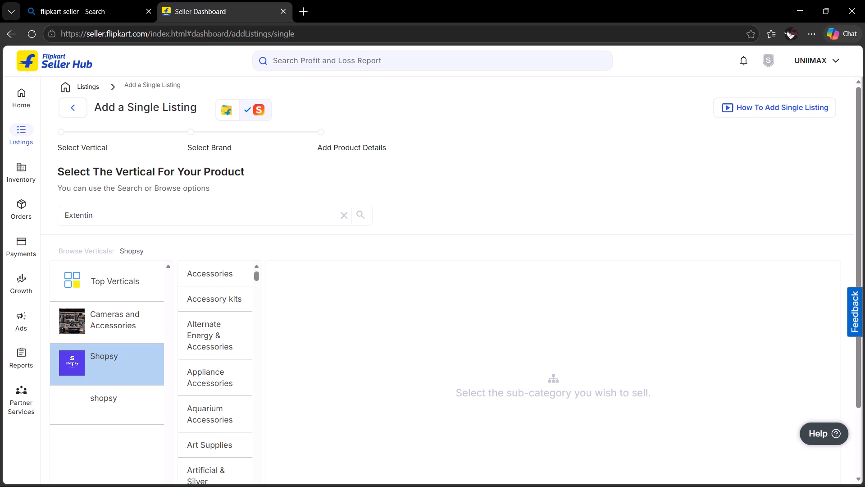
pyautogui.click(107, 327)
pyautogui.click(97, 374)
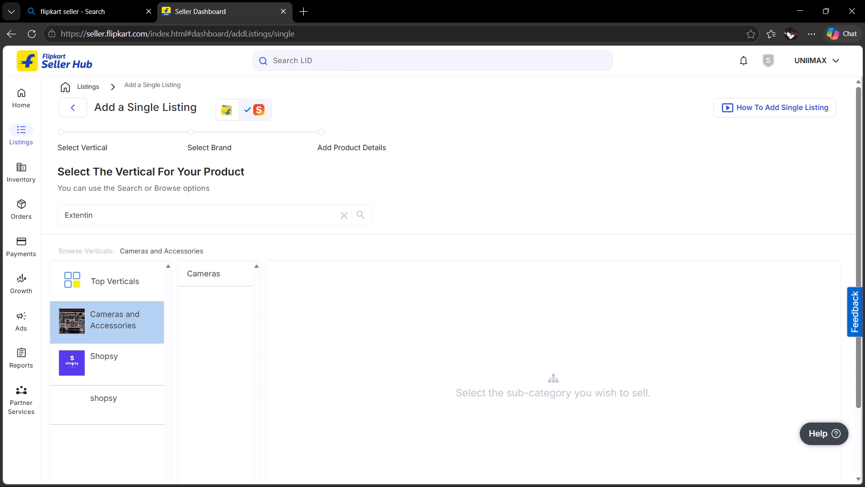
pyautogui.click(97, 382)
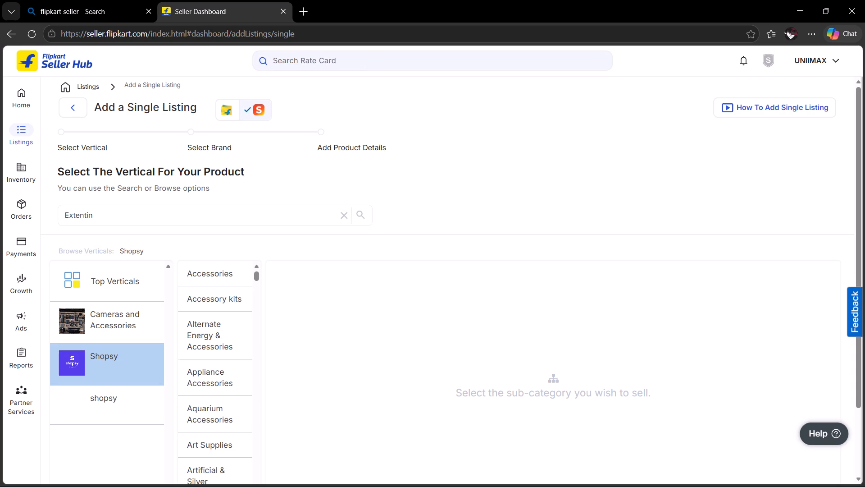
pyautogui.scroll(-2, 191, 377)
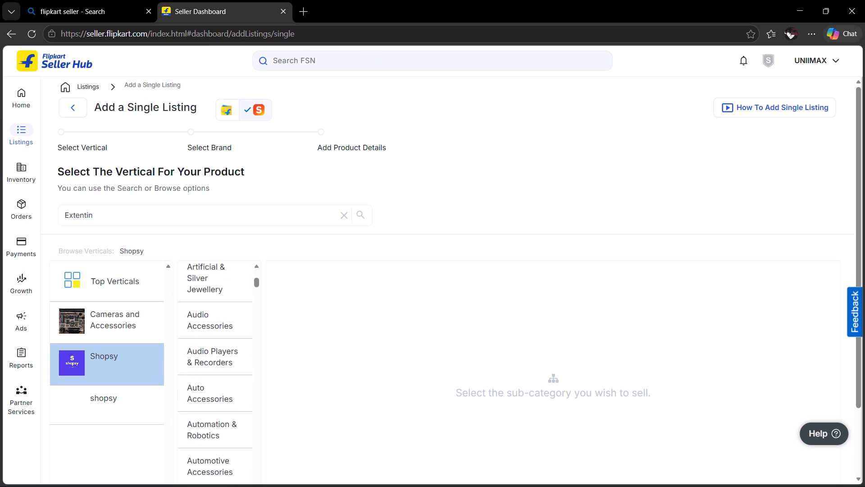
# Replace the vertical search text with "Gaming", check the suggested verticals, and clear the search.
pyautogui.click(344, 221)
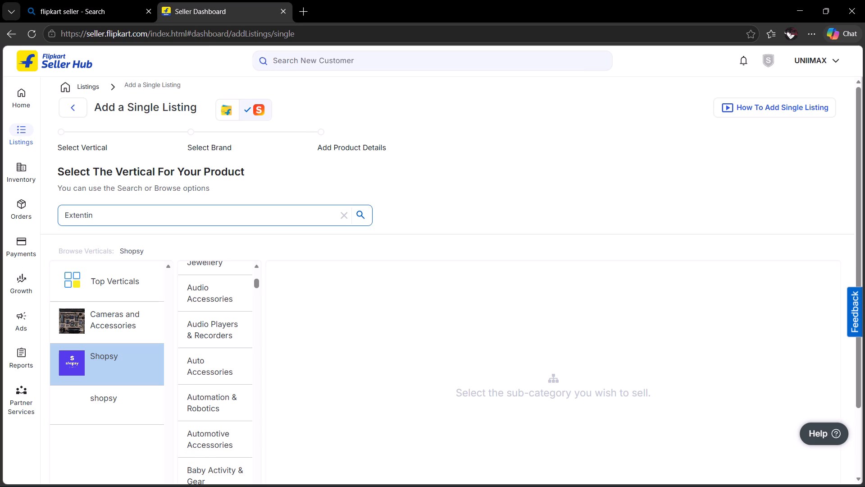
pyautogui.click(313, 217)
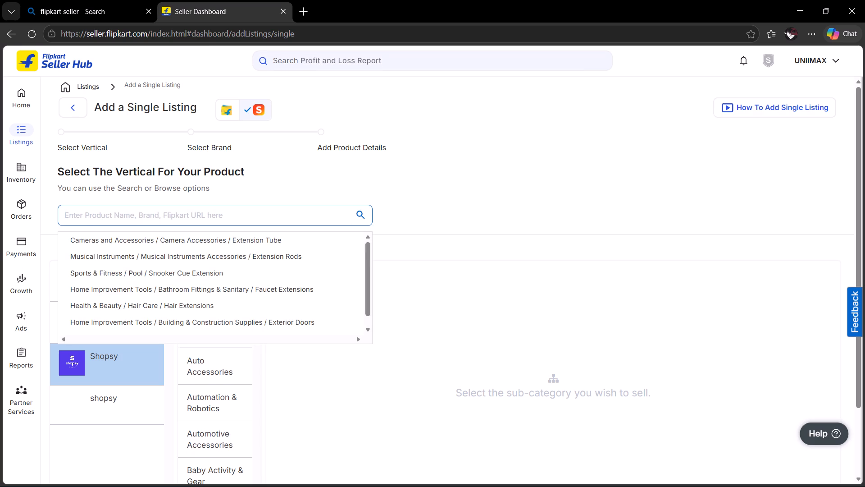
pyautogui.press('g')
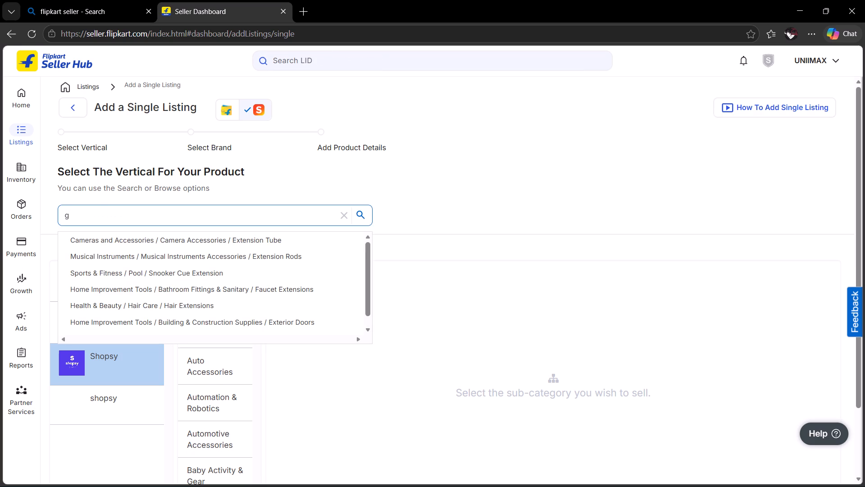
pyautogui.press('BackSpace')
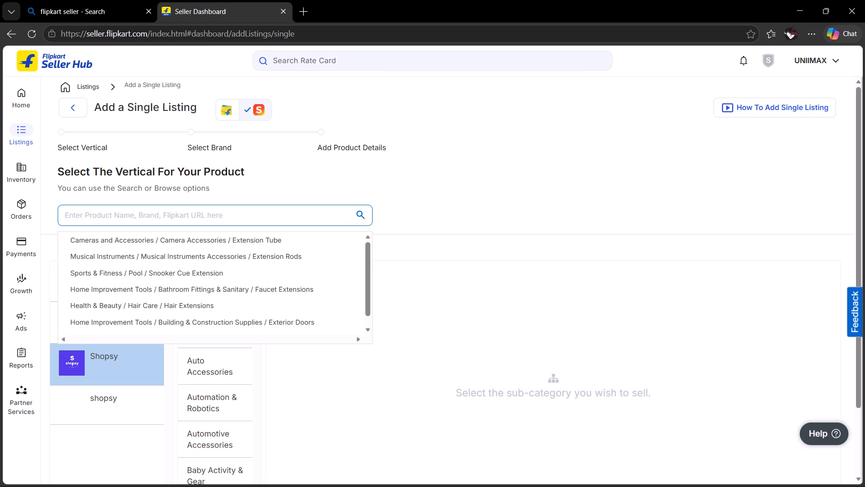
pyautogui.hotkey('shift', 'g')
pyautogui.press('z')
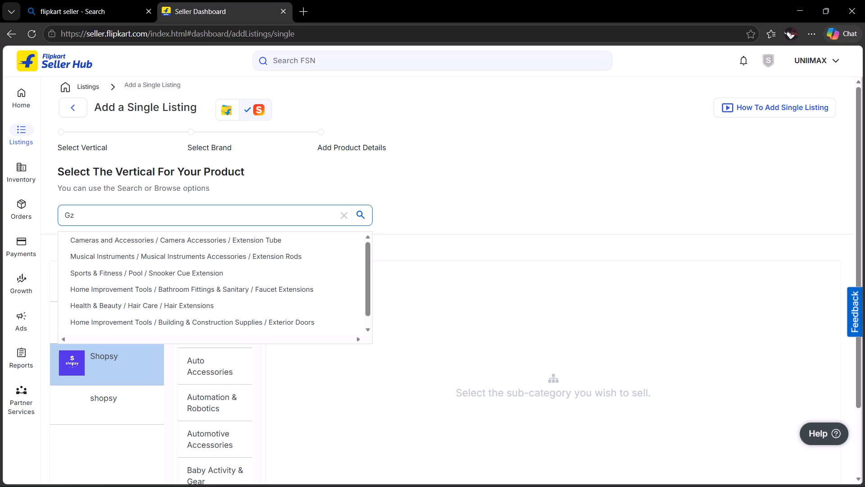
pyautogui.press('BackSpace')
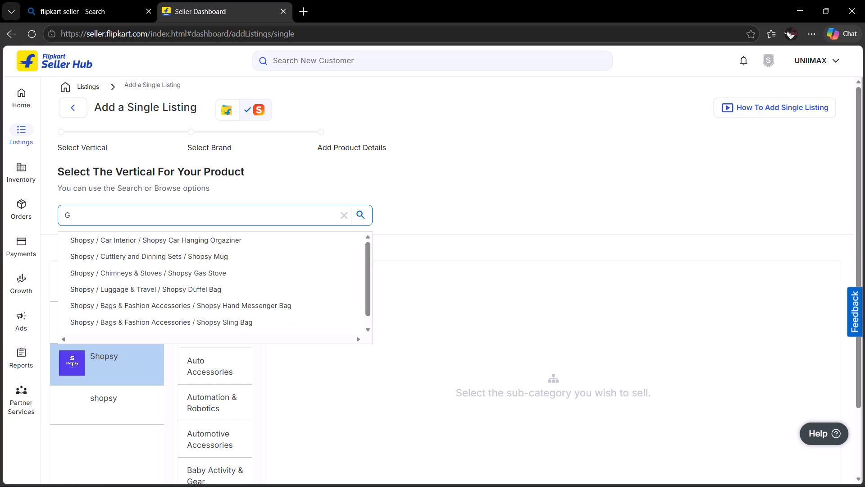
pyautogui.press('a')
pyautogui.write('ming')
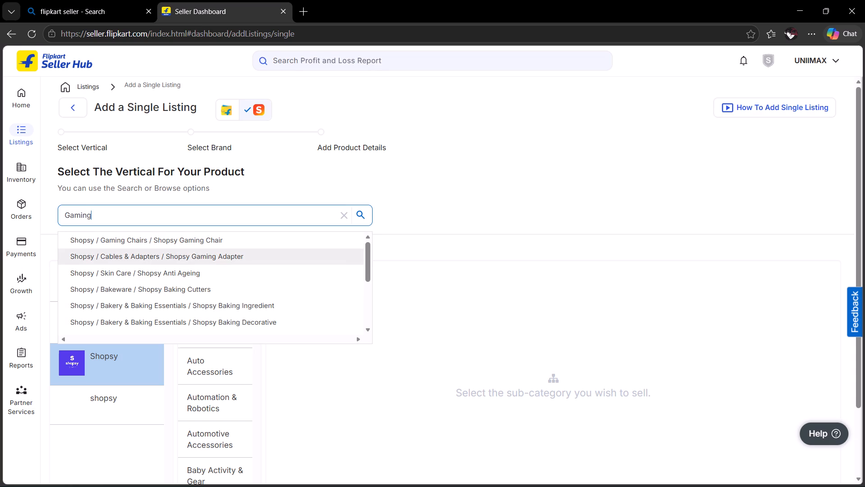
pyautogui.click(346, 218)
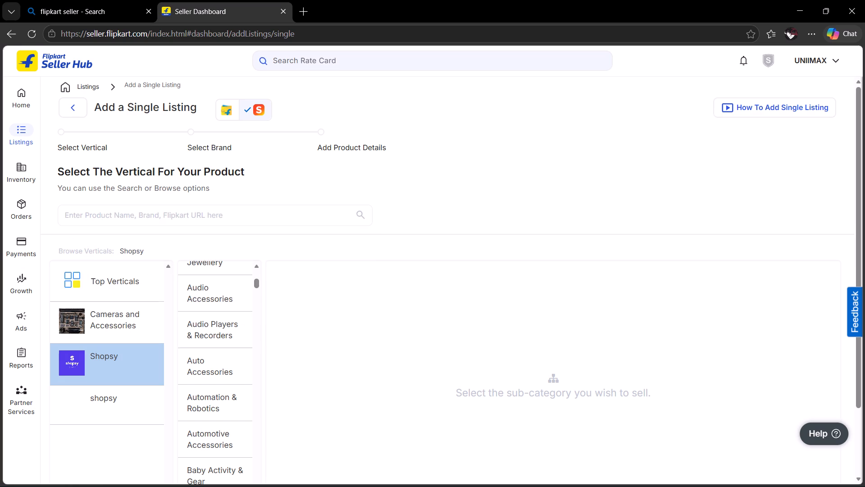
# In the Shopsy category, choose the Gaming Accessories Combo sub-category and its Shopsy Compute Accessory Combo vertical, and proceed to brand selection.
pyautogui.click(103, 296)
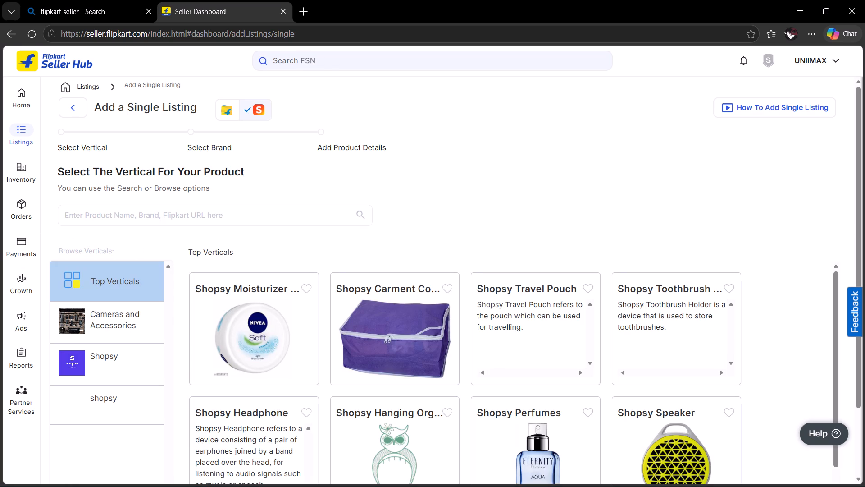
pyautogui.click(134, 323)
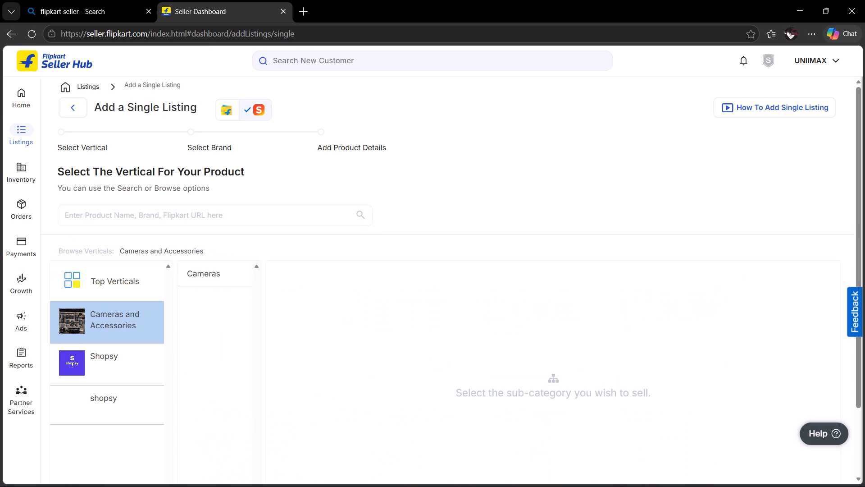
pyautogui.click(93, 360)
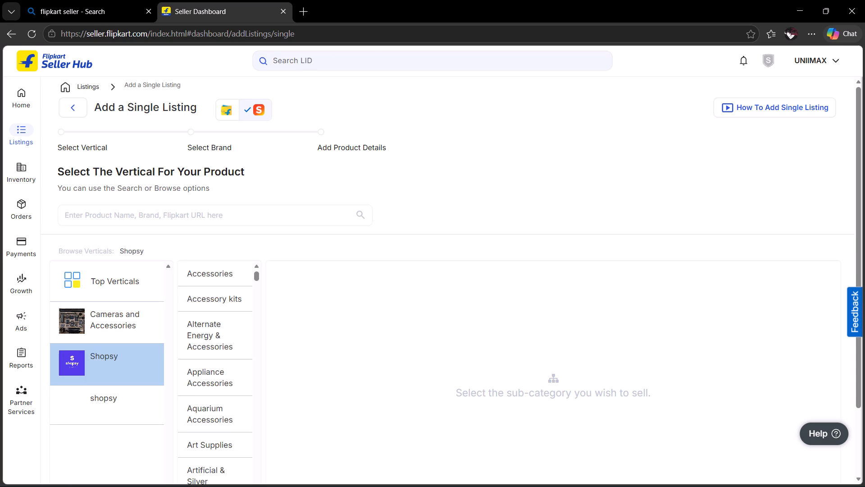
pyautogui.scroll(-1, 206, 337)
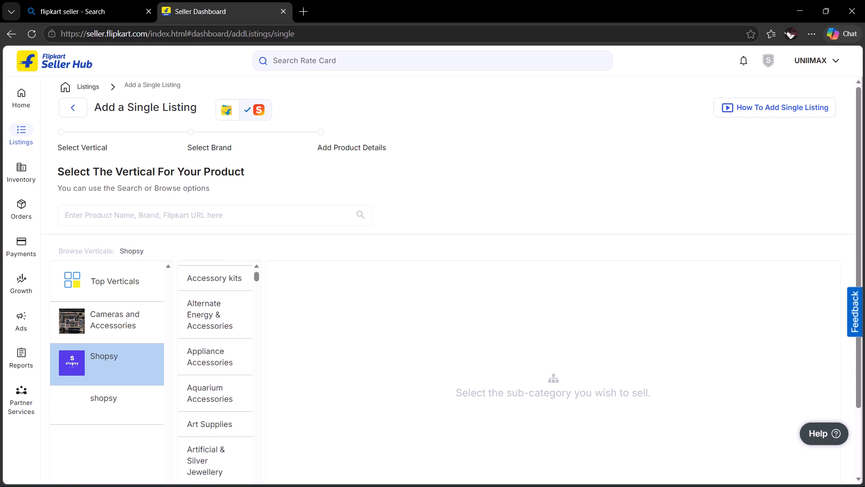
pyautogui.scroll(-1, 206, 337)
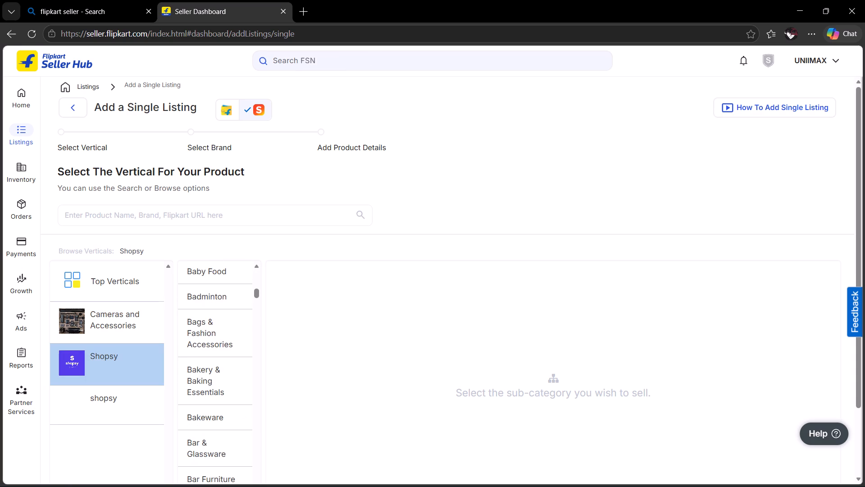
pyautogui.scroll(-1, 206, 337)
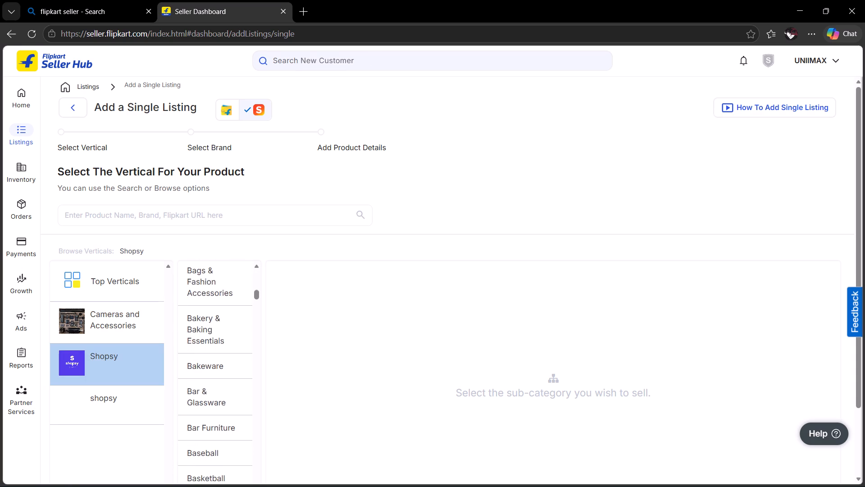
pyautogui.scroll(-6, 206, 337)
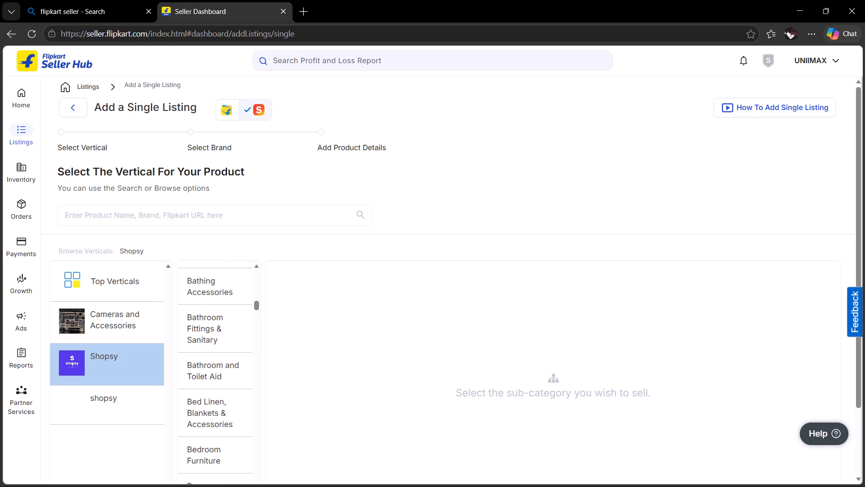
pyautogui.scroll(-5, 206, 337)
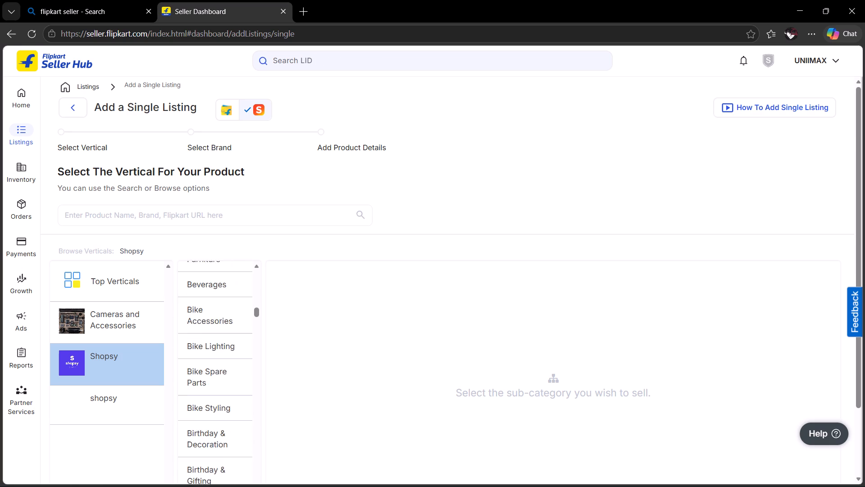
pyautogui.scroll(-9, 206, 337)
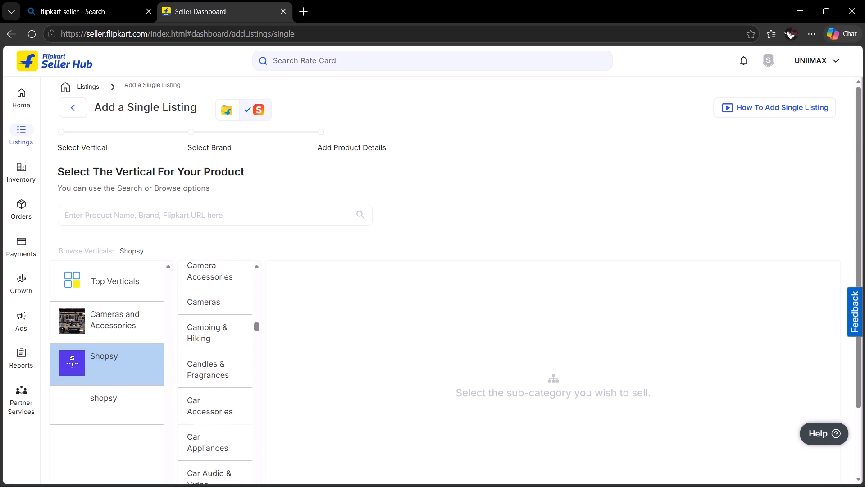
pyautogui.scroll(-8, 206, 337)
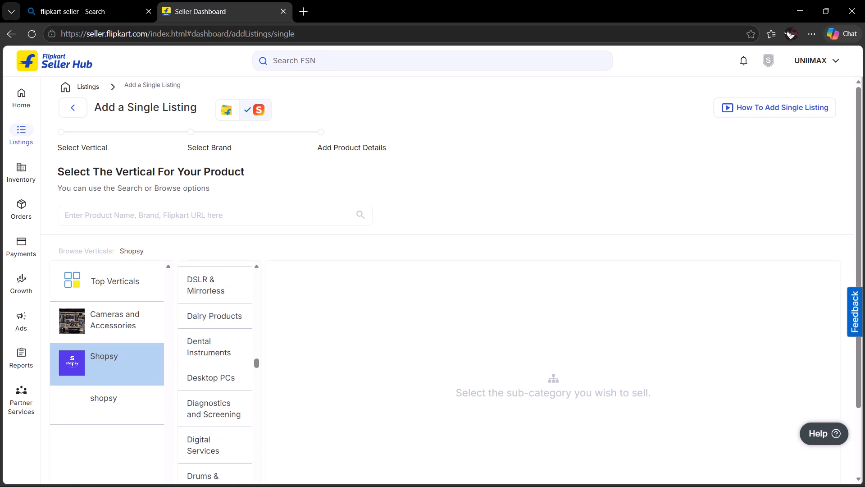
pyautogui.scroll(-5, 206, 337)
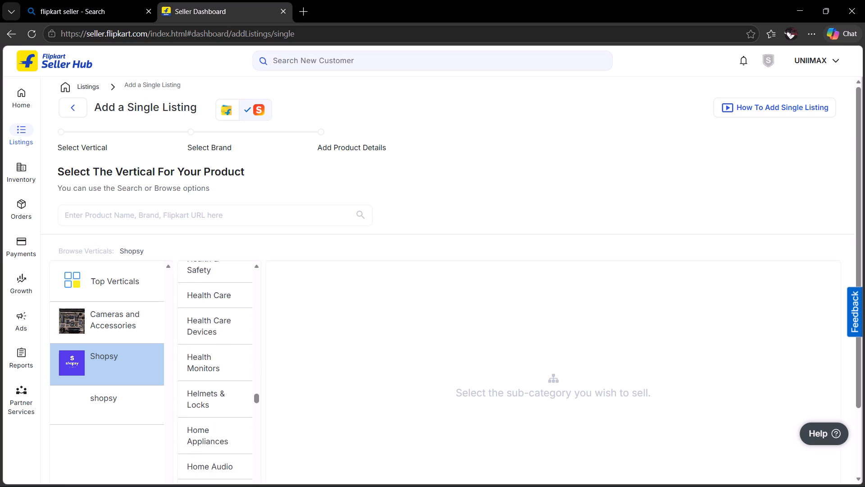
pyautogui.scroll(4, 206, 337)
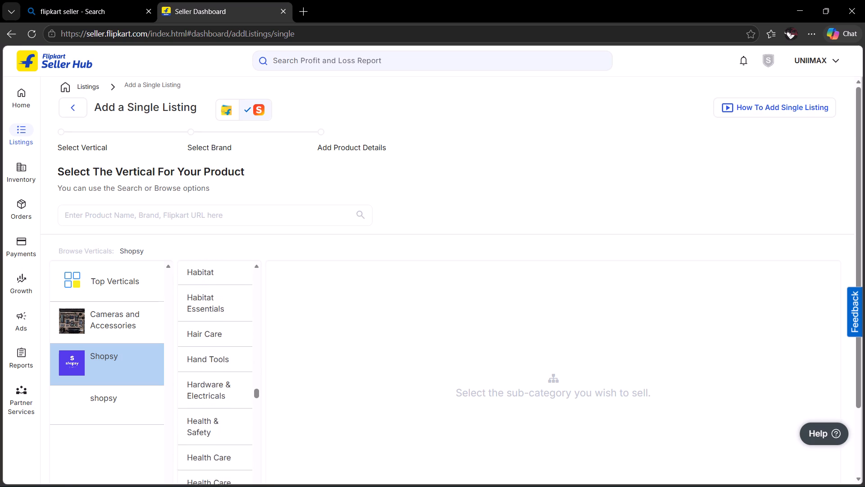
pyautogui.scroll(1, 206, 337)
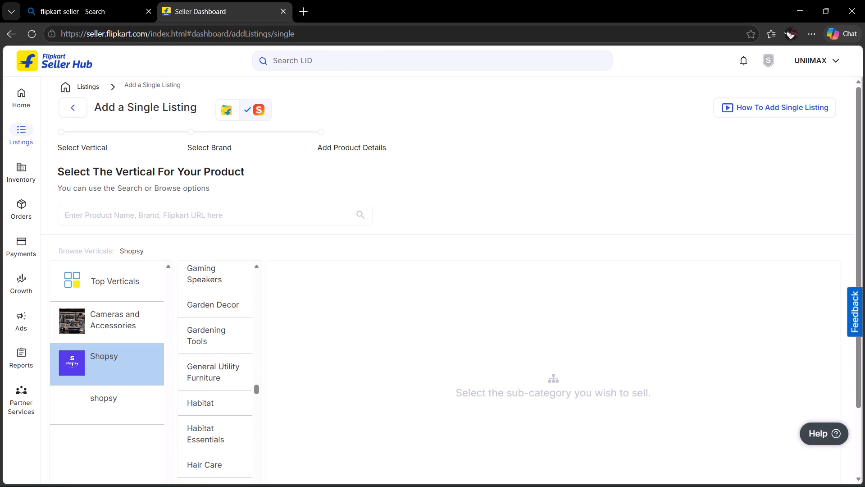
pyautogui.scroll(1, 208, 336)
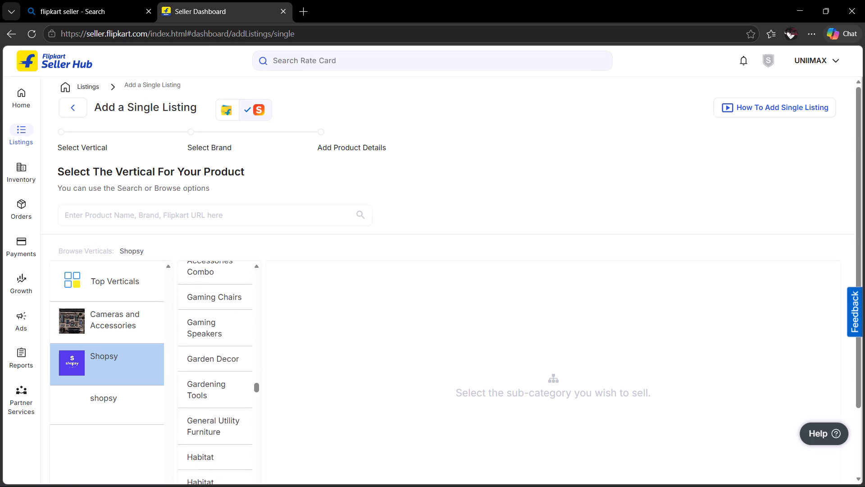
pyautogui.scroll(3, 208, 336)
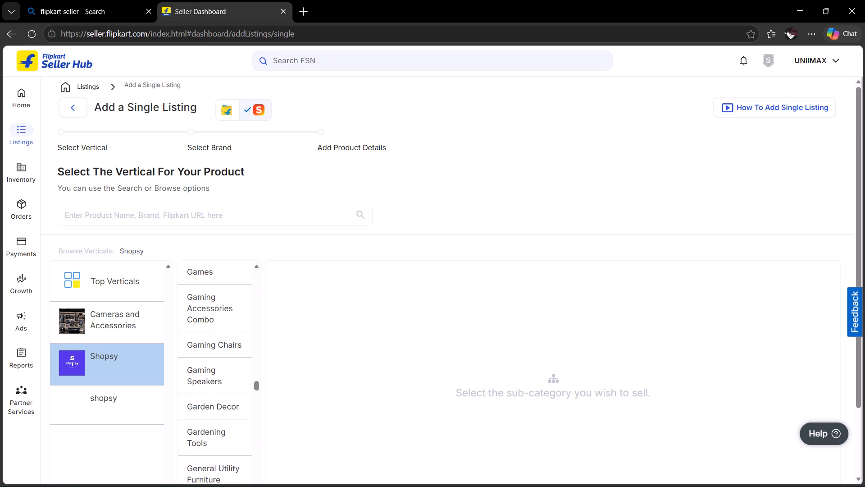
pyautogui.click(210, 320)
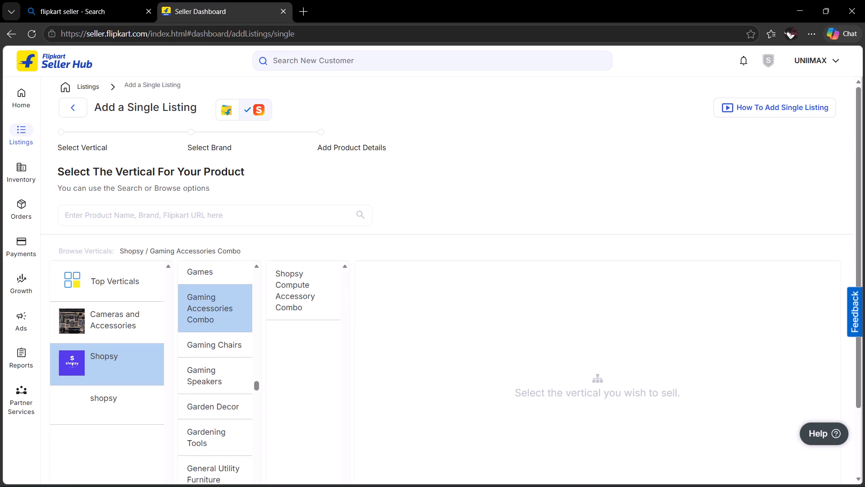
pyautogui.click(289, 305)
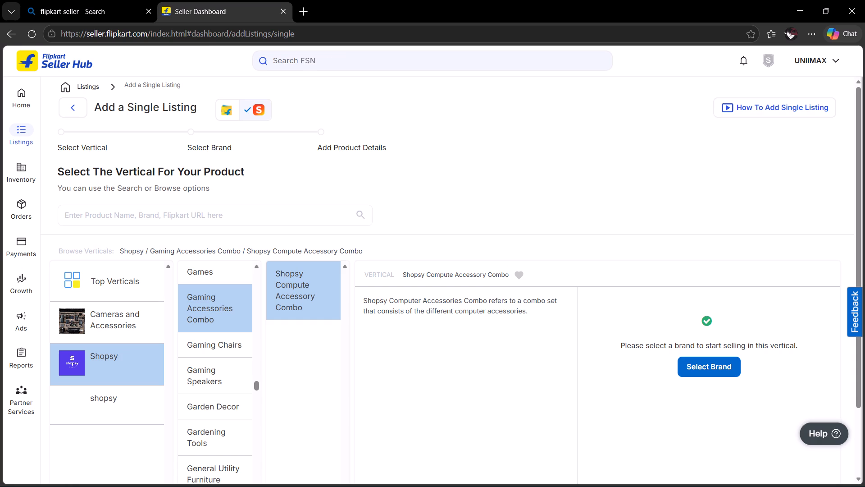
pyautogui.click(713, 367)
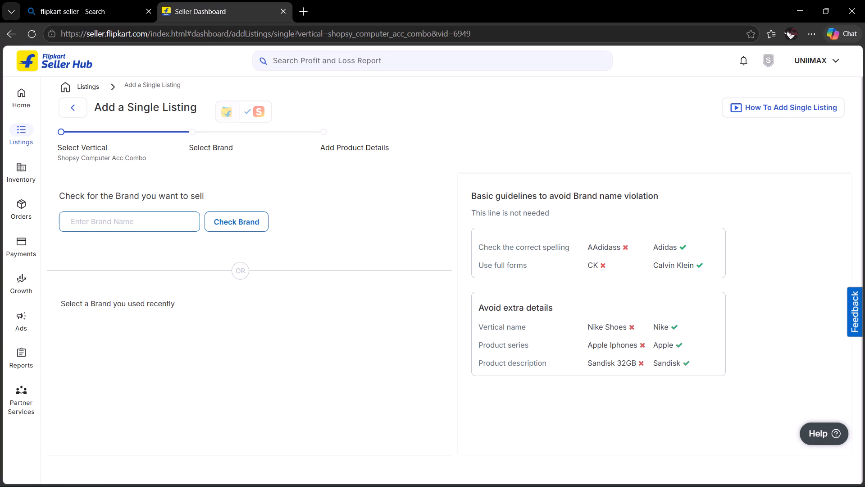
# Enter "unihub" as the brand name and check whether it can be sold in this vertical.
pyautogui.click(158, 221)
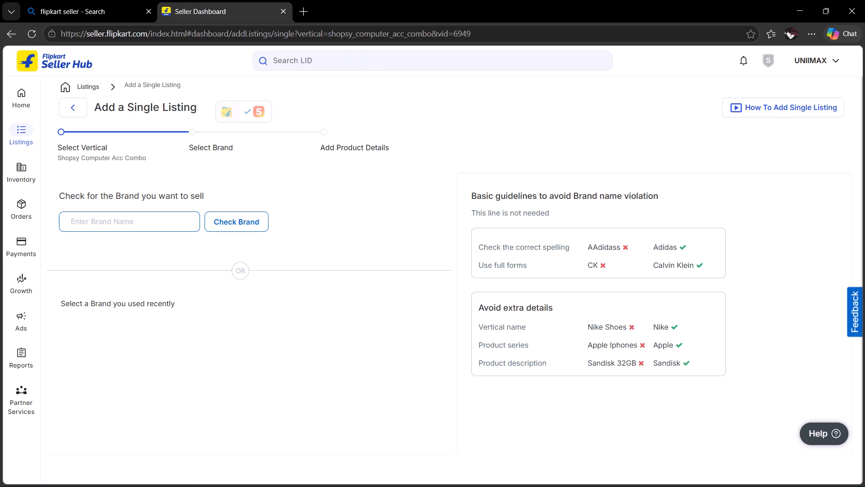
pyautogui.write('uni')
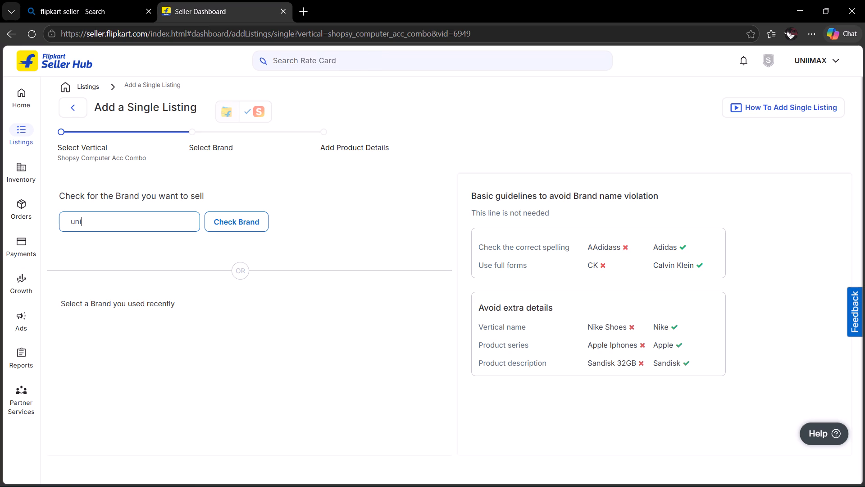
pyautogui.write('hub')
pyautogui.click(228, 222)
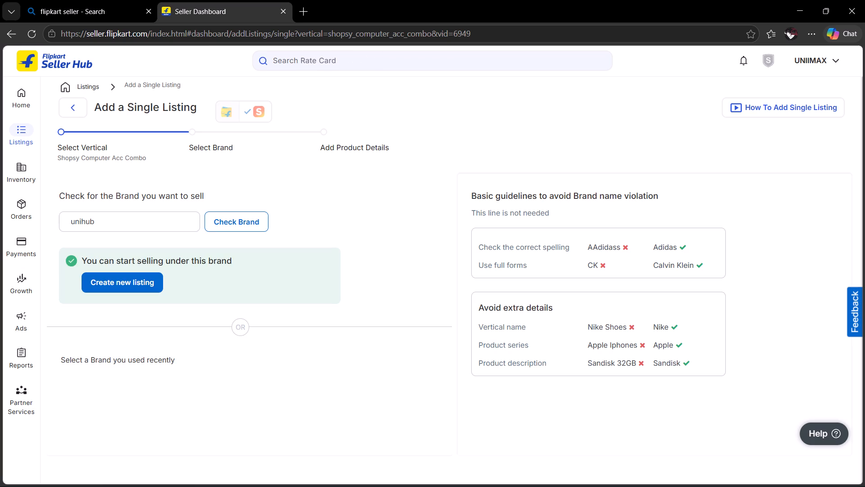
# Replace the brand name with "UNIHUB" in capital letters.
pyautogui.click(126, 226)
pyautogui.moveTo(126, 226); pyautogui.dragTo(42, 216)
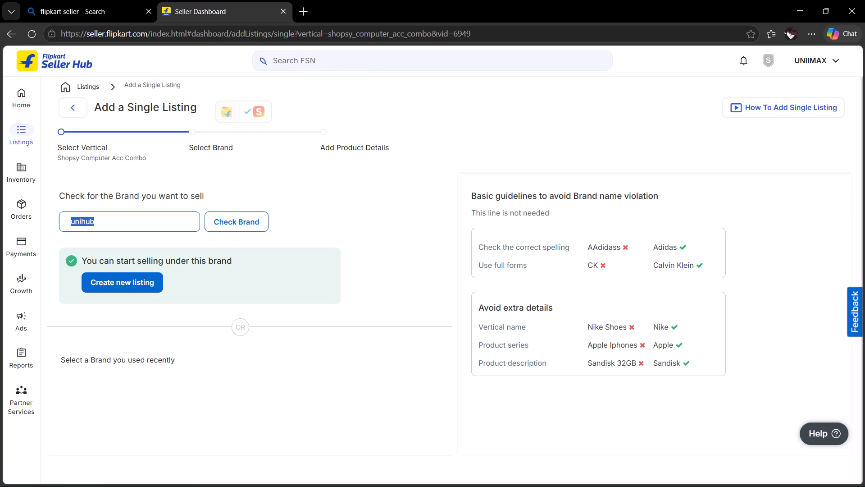
pyautogui.moveTo(42, 216); pyautogui.dragTo(42, 215)
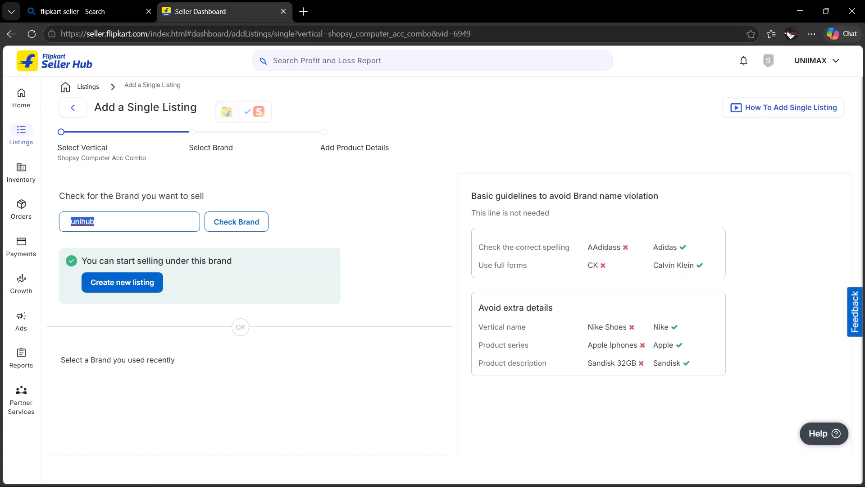
pyautogui.press('BackSpace')
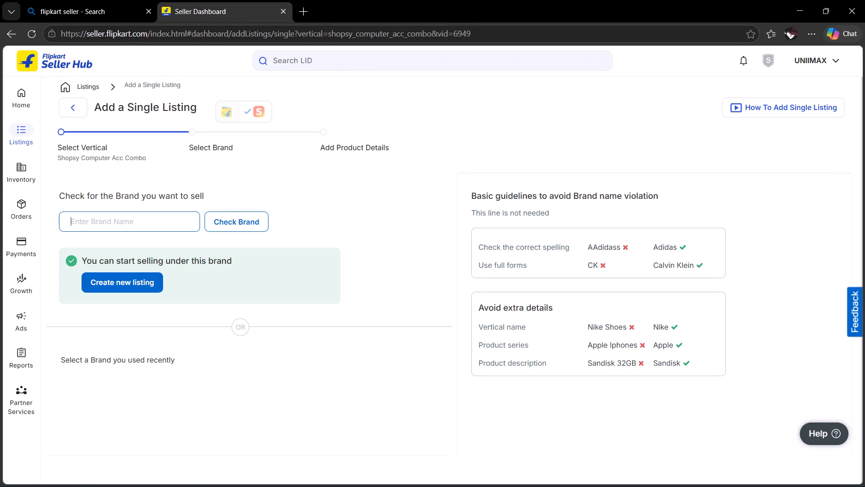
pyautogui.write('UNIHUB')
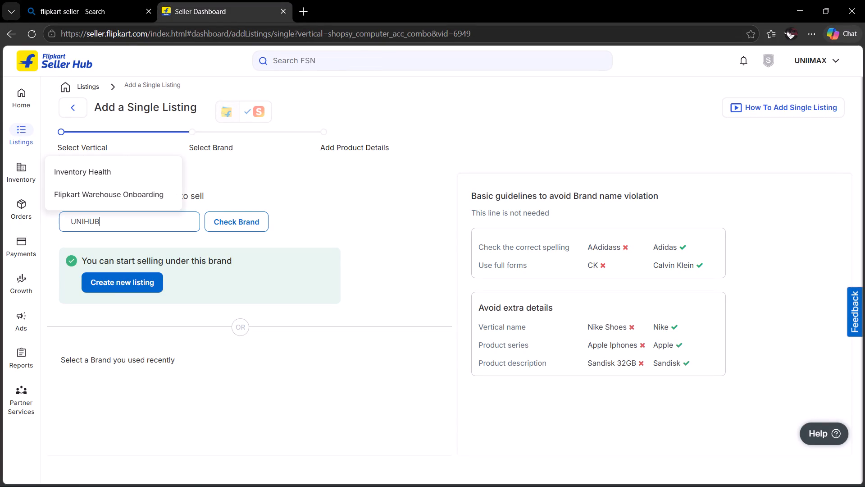
# Check the UNIHUB brand for the Shopsy Computer Acc Combo vertical and create a new listing under it.
pyautogui.click(225, 221)
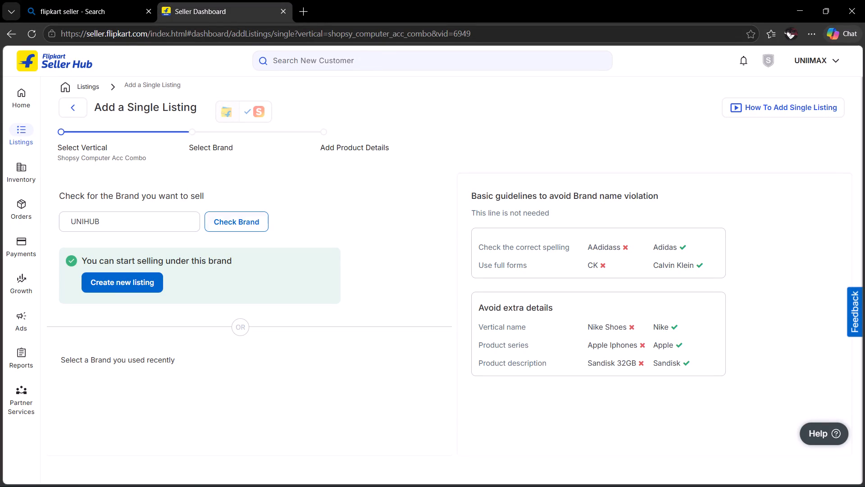
pyautogui.click(125, 276)
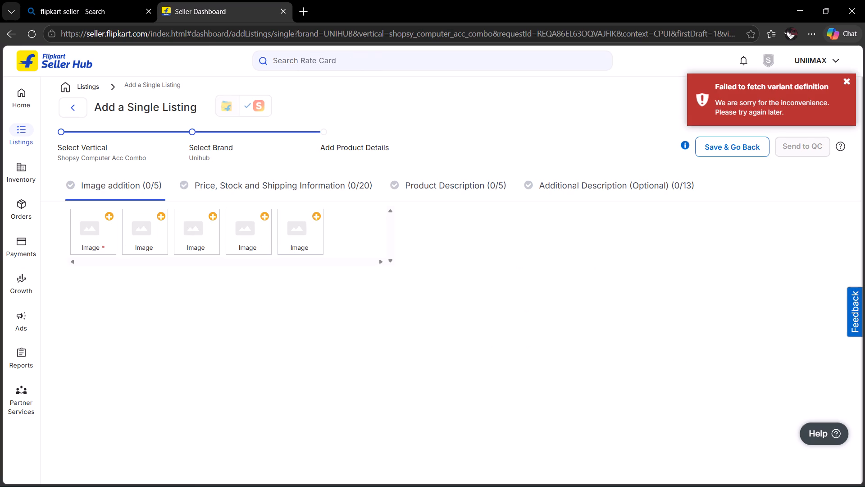
# Open the first, mandatory image slot in the listing's image addition section.
pyautogui.click(75, 246)
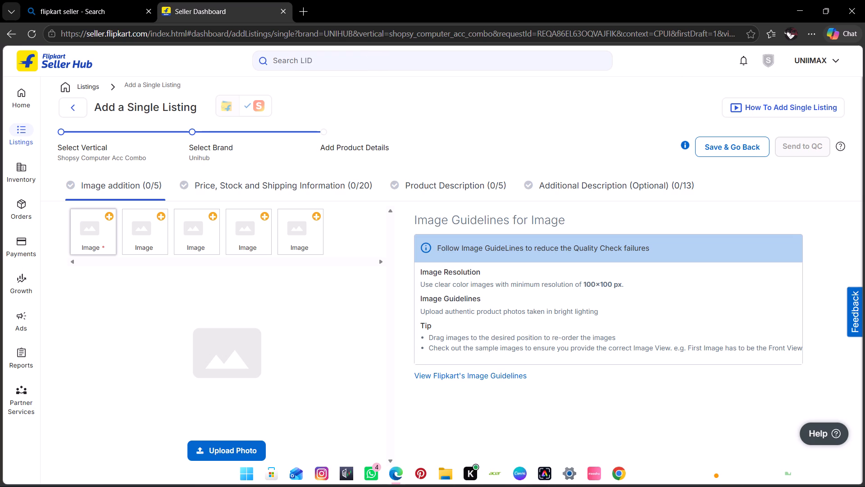
# Switch to WhatsApp.
pyautogui.click(367, 481)
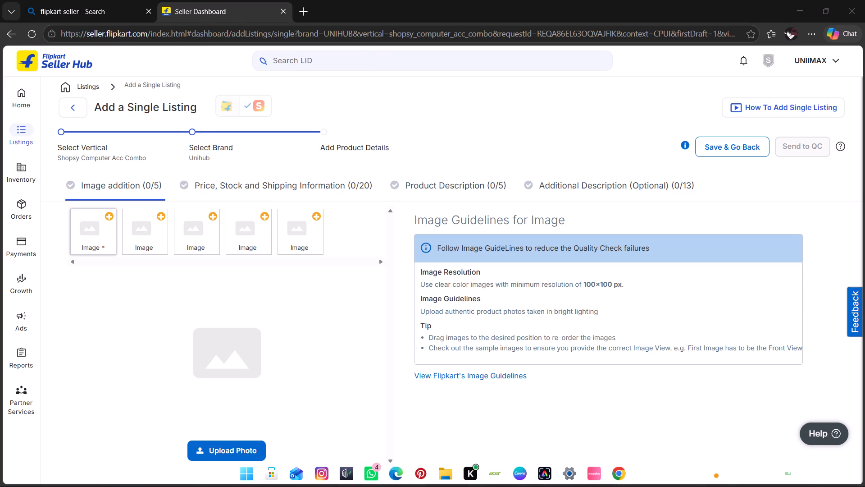
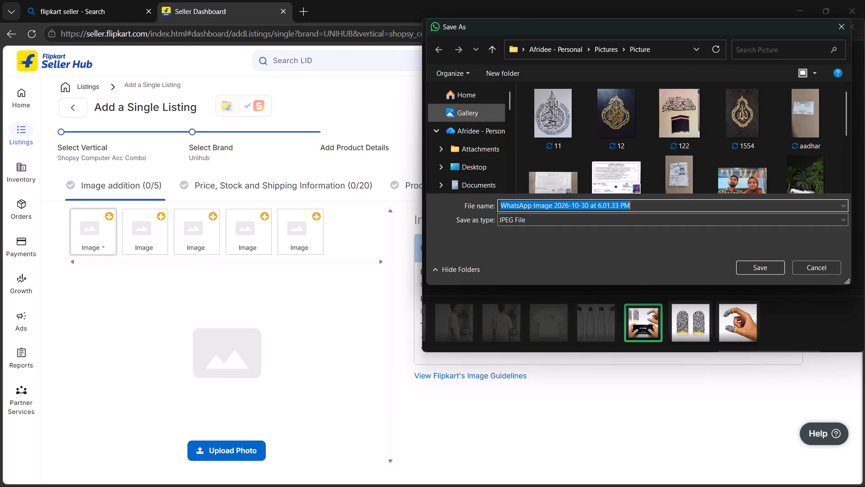
# Set the WhatsApp product image to save in the Picture folder as "FINGER SELEV" and copy that file name.
pyautogui.scroll(-2, 461, 168)
pyautogui.scroll(1, 461, 168)
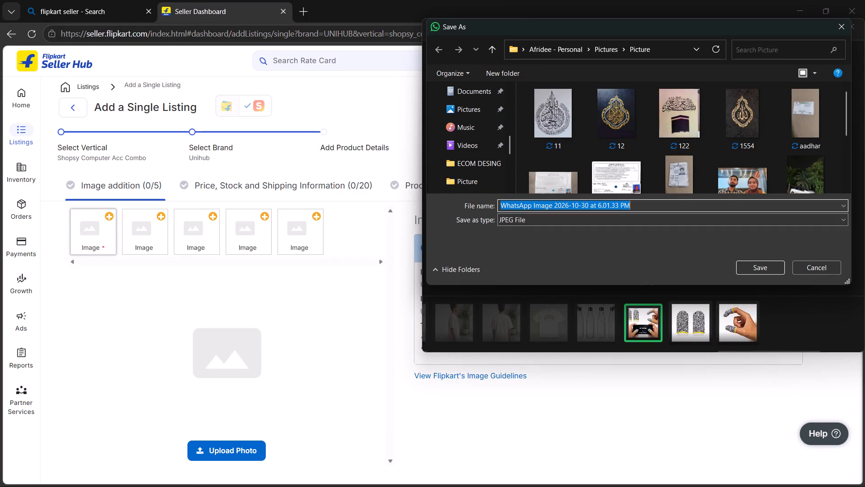
pyautogui.scroll(1, 461, 168)
pyautogui.click(467, 184)
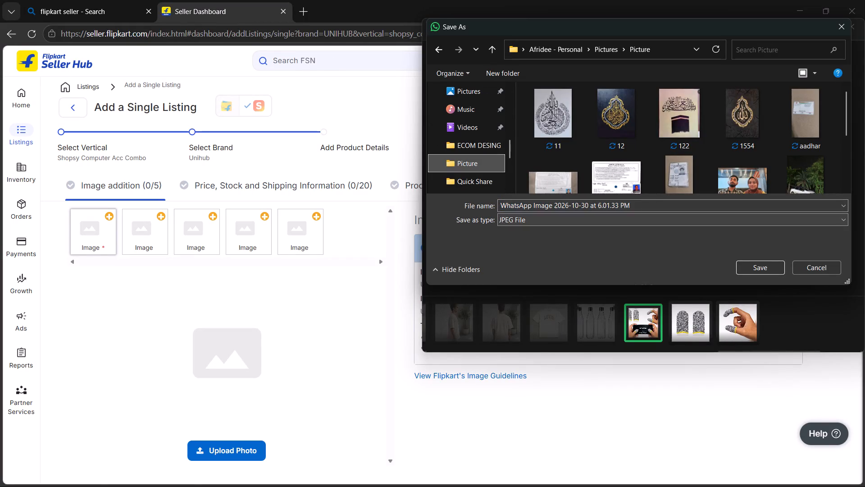
pyautogui.click(715, 206)
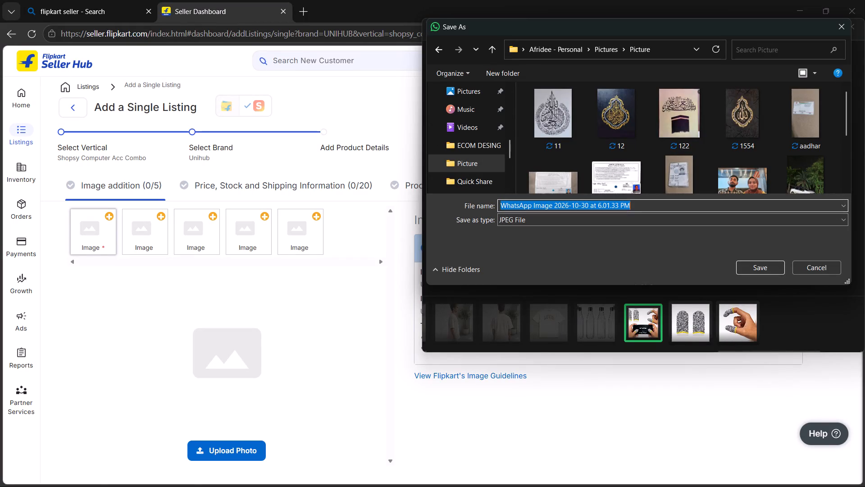
pyautogui.press('BackSpace')
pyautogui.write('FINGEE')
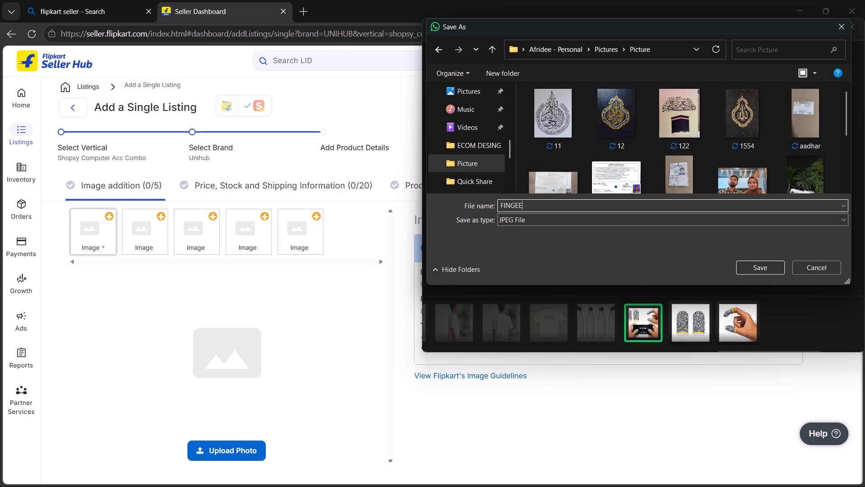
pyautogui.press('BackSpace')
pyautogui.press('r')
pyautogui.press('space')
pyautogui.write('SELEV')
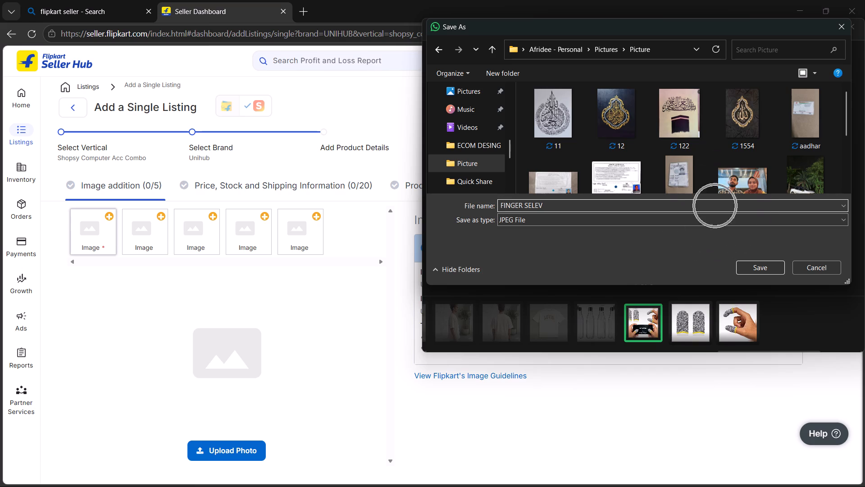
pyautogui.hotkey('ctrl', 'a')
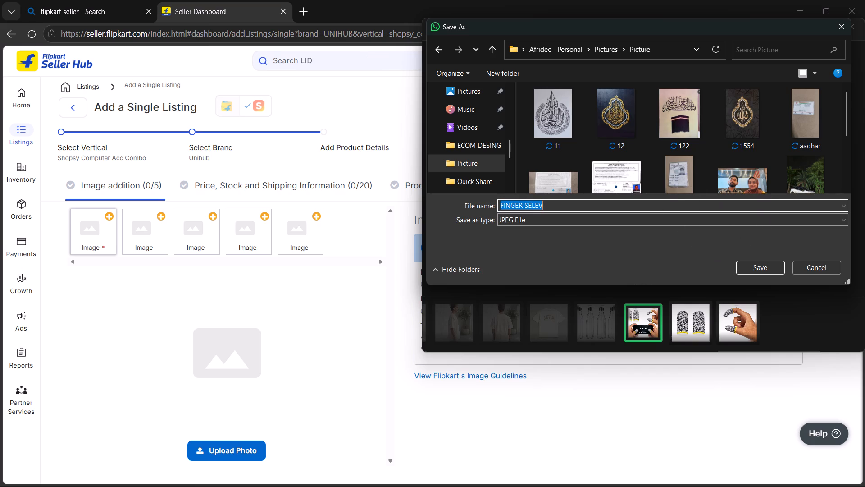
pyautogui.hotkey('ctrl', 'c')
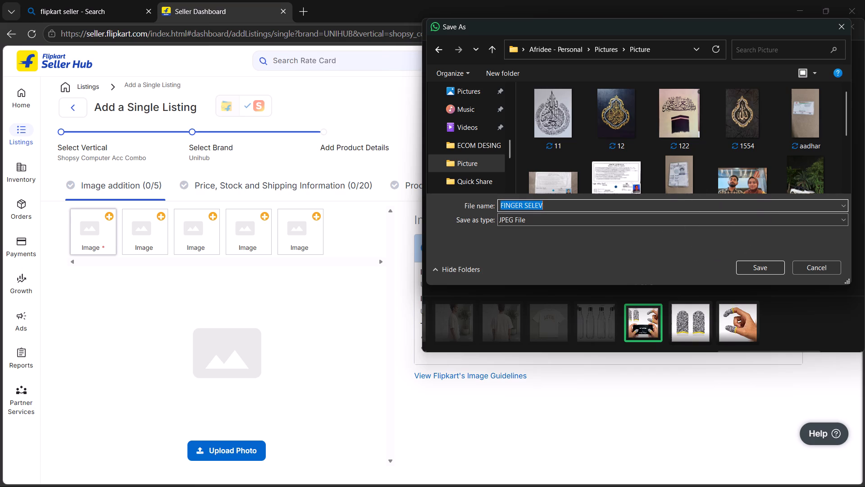
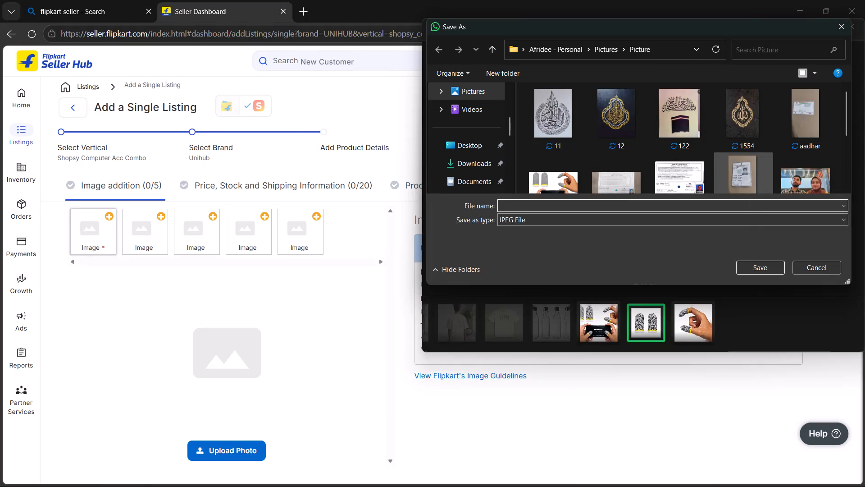
# Save the WhatsApp image of the two finger sleeves in the Picture folder under the file name "FINGER SELEV 2".
pyautogui.hotkey('ctrl', 'v')
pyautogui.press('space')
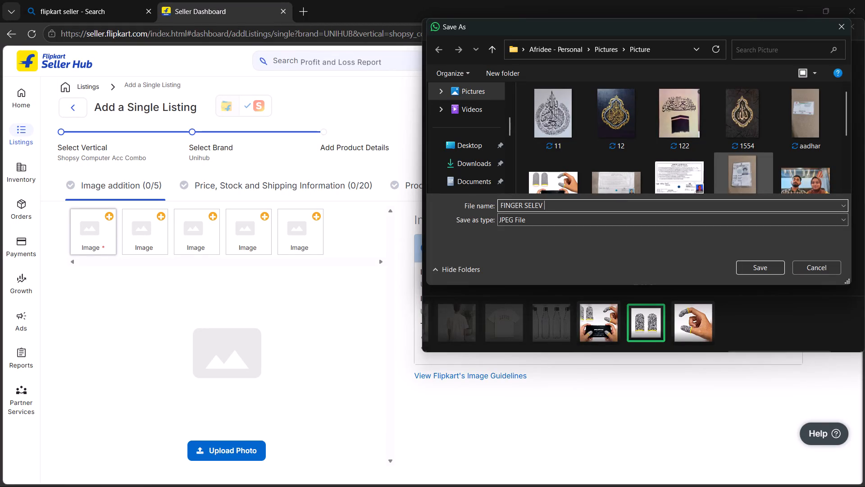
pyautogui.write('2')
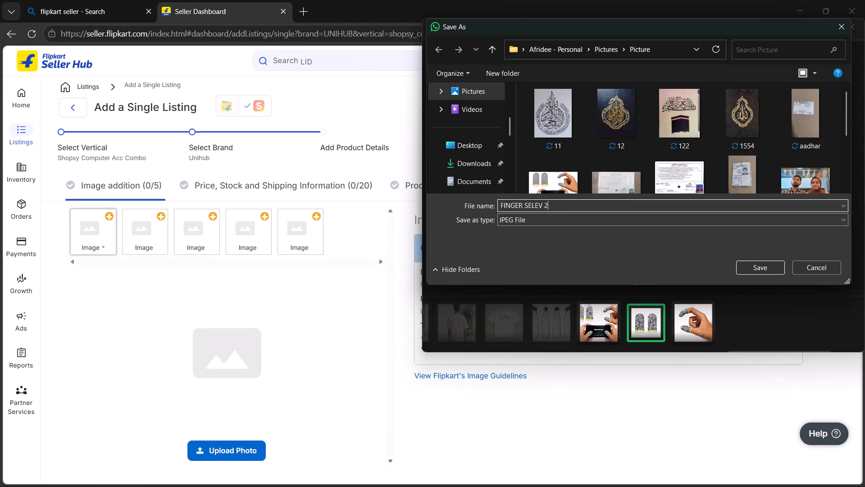
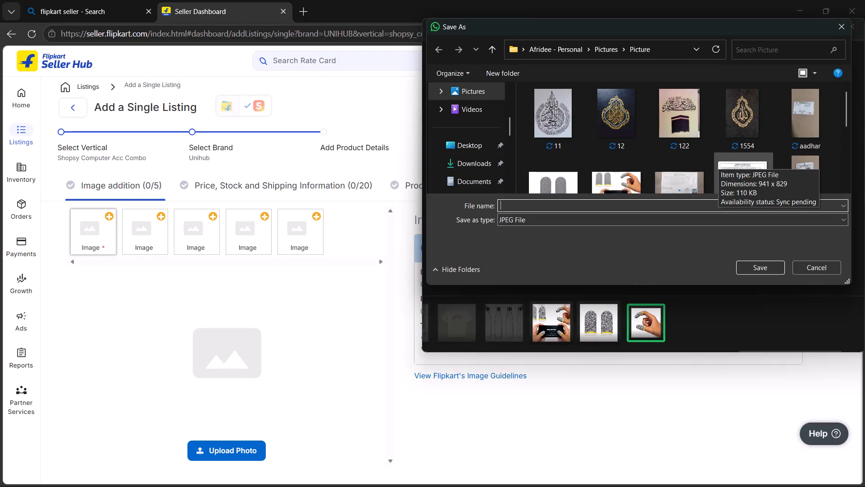
# Name the WhatsApp image of the hand wearing finger sleeves "FINGER SELEV3" and choose the Picture folder as its save location.
pyautogui.hotkey('ctrl', 'v')
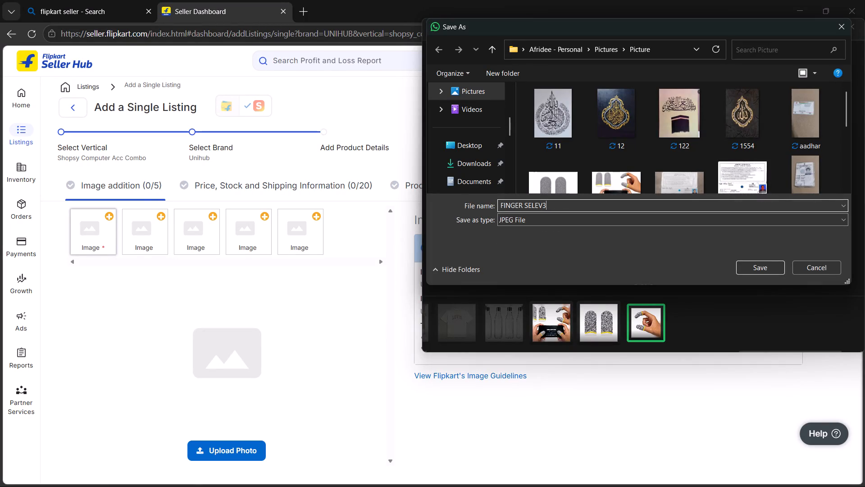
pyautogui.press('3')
pyautogui.scroll(-1, 503, 129)
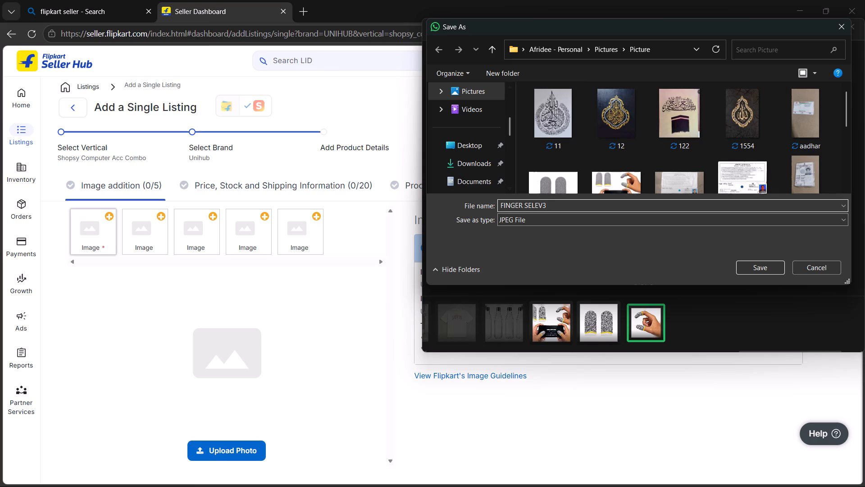
pyautogui.scroll(-1, 503, 129)
pyautogui.scroll(1, 477, 129)
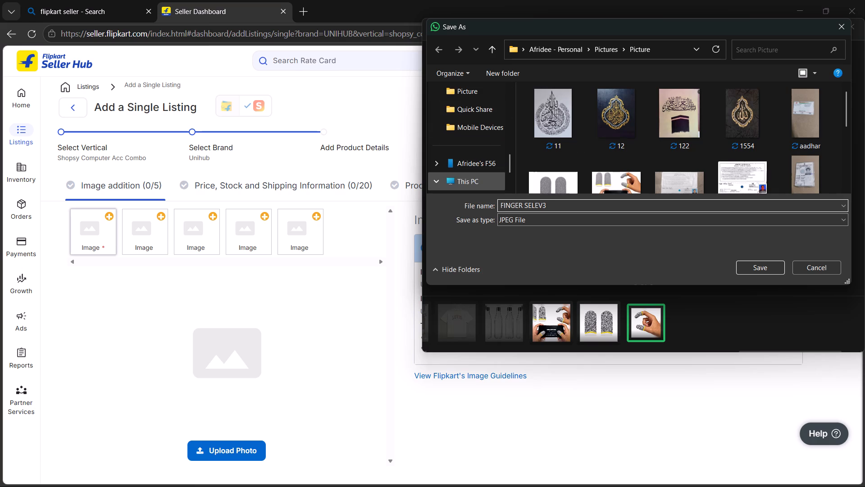
pyautogui.scroll(1, 477, 129)
pyautogui.click(472, 95)
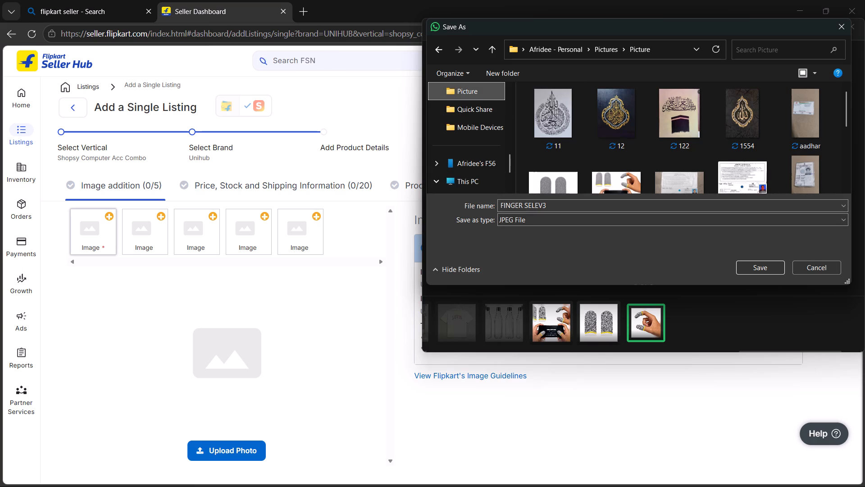
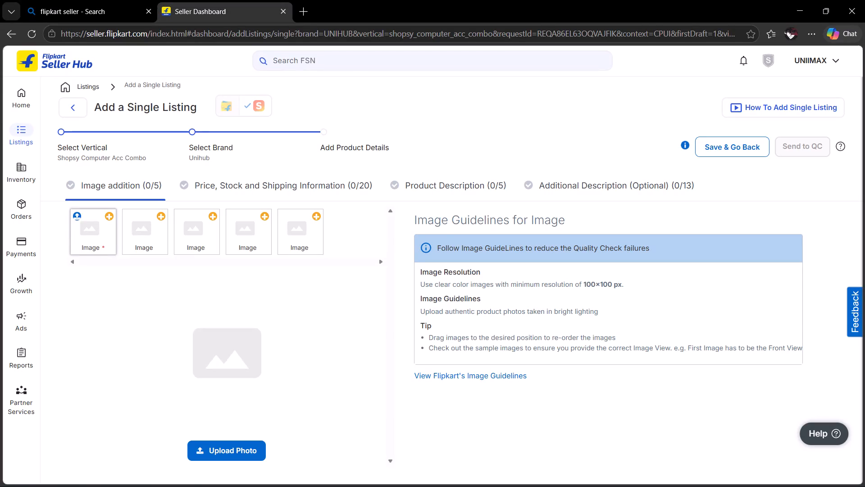
# Start a photo upload for the listing's first image slot and browse to the Picture folder for the product image.
pyautogui.click(107, 214)
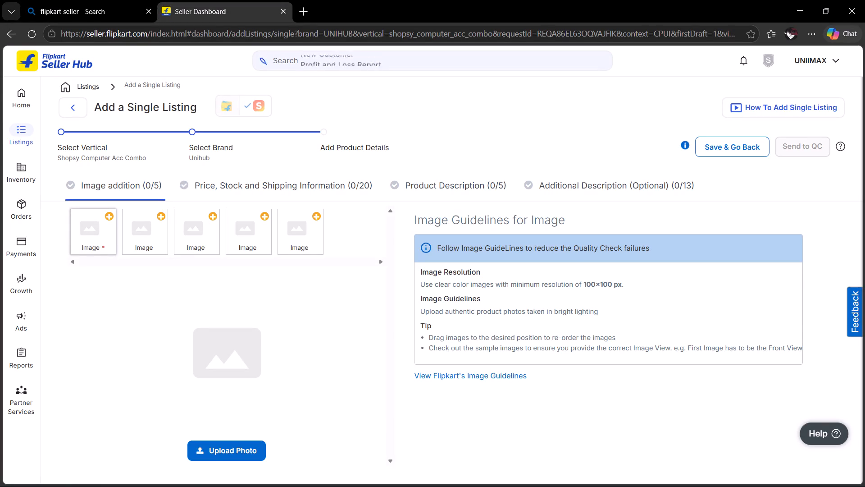
pyautogui.click(211, 442)
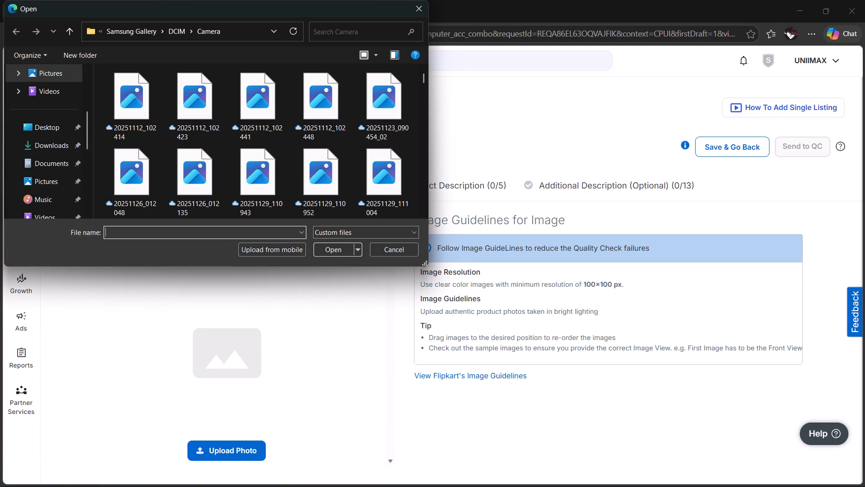
pyautogui.scroll(-2, 19, 128)
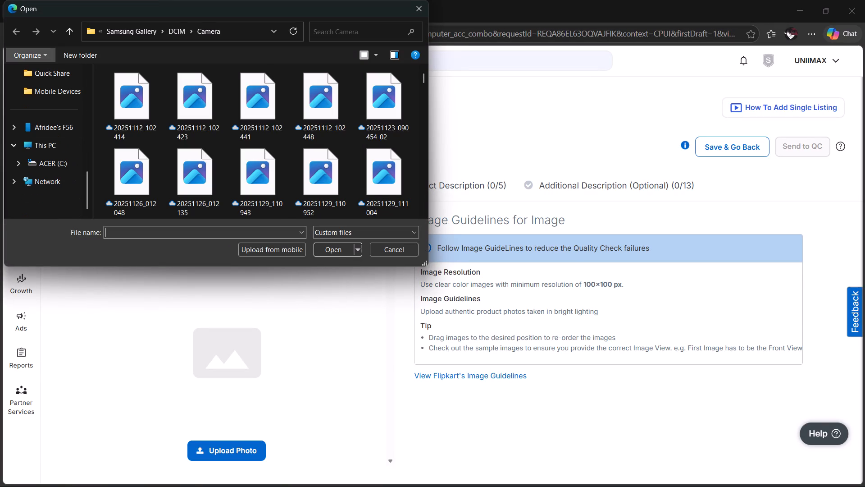
pyautogui.scroll(2, 45, 50)
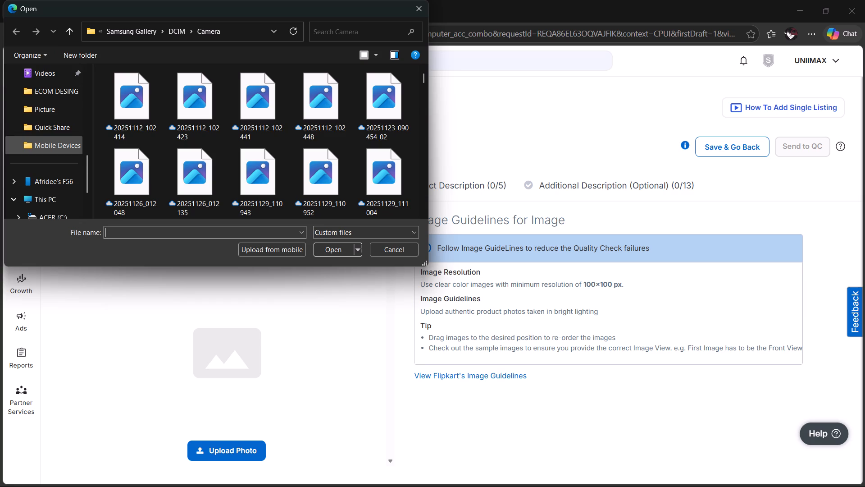
pyautogui.click(48, 100)
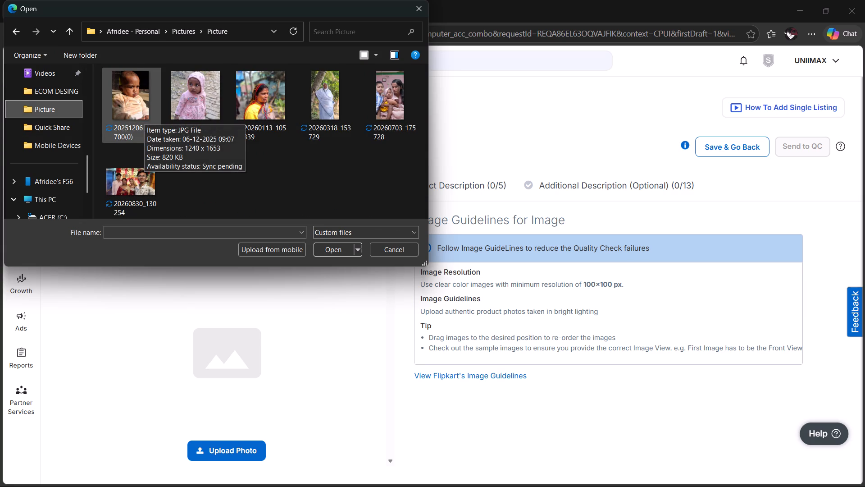
# Refresh the Picture folder's listing several times to check for the product photos.
pyautogui.click(289, 31)
pyautogui.tripleClick(289, 31)
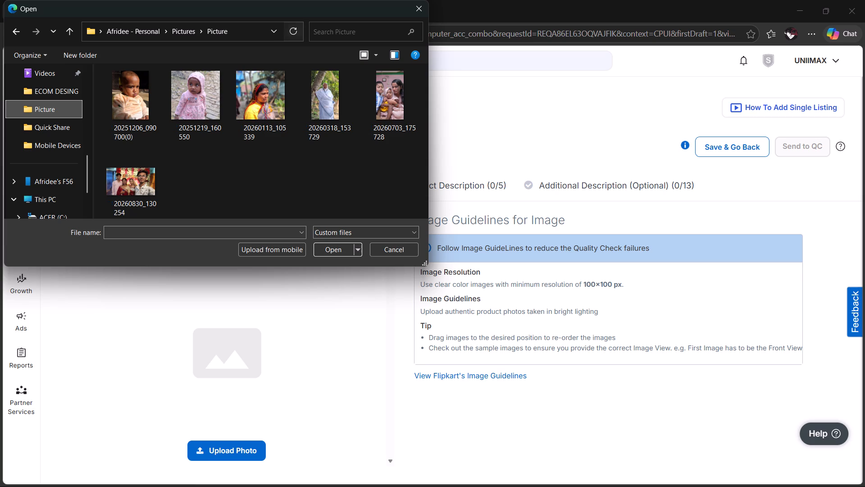
pyautogui.tripleClick(289, 31)
pyautogui.doubleClick(289, 31)
pyautogui.tripleClick(289, 30)
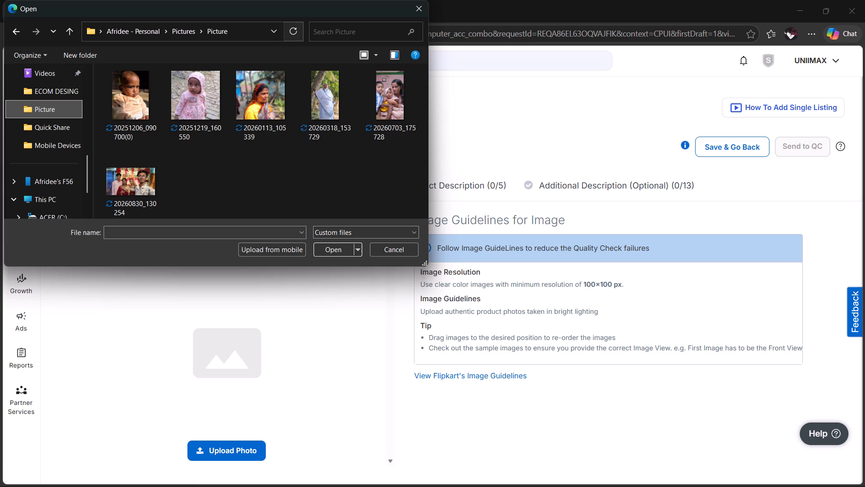
pyautogui.click(289, 30)
# Look for the product photos in the Quick Share, Picture, Gallery, Attachments, Desktop, Documents, Music and Pictures folders.
pyautogui.click(74, 96)
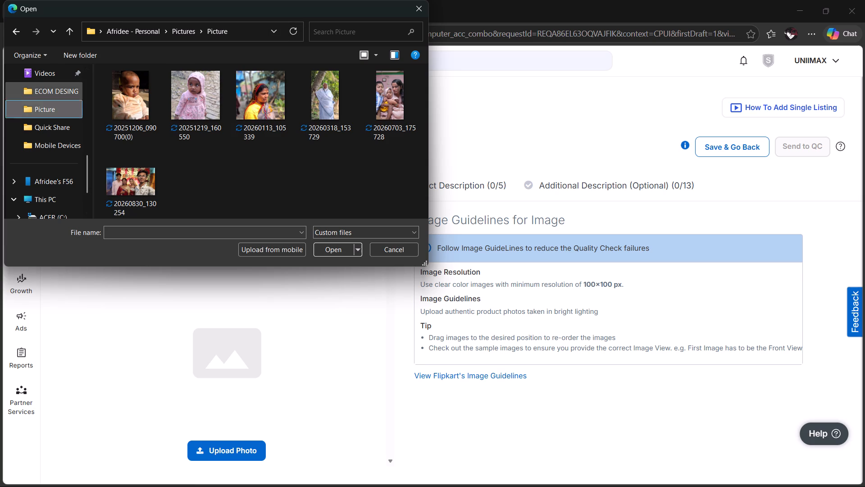
pyautogui.click(65, 119)
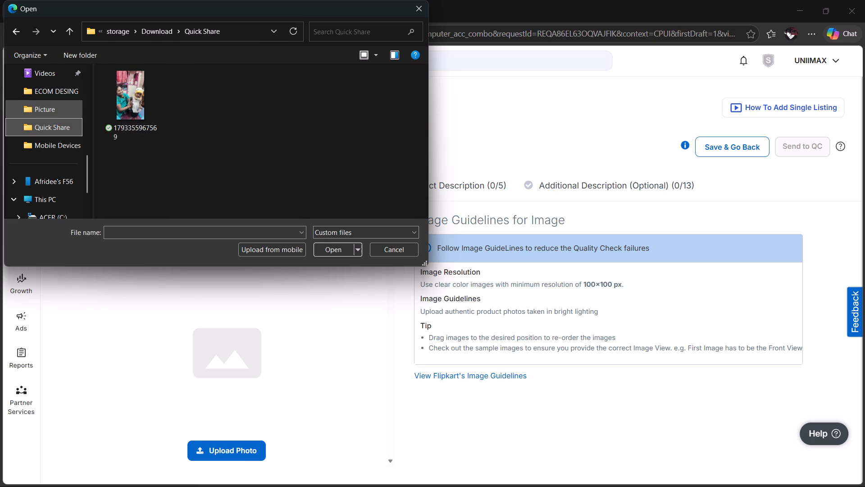
pyautogui.click(67, 108)
pyautogui.scroll(4, 67, 108)
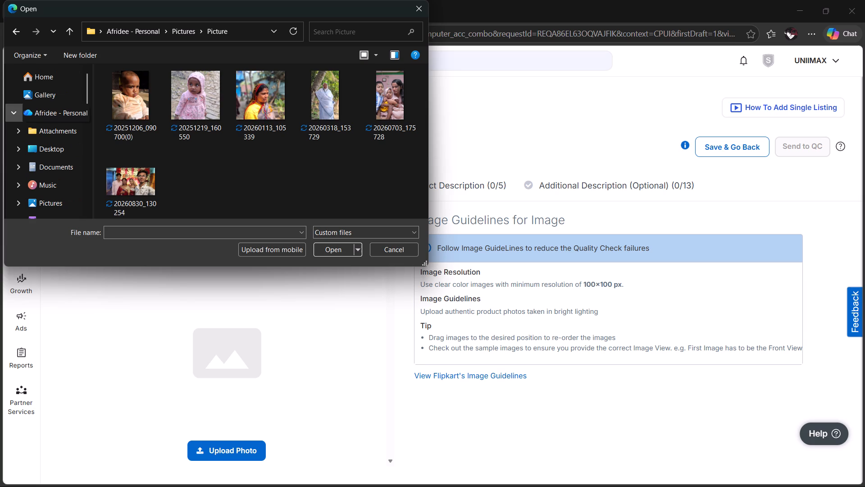
pyautogui.click(67, 97)
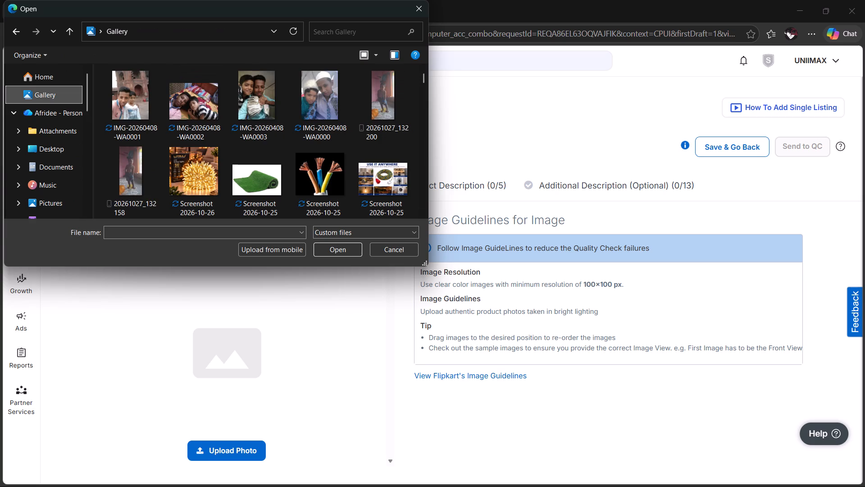
pyautogui.click(62, 116)
pyautogui.click(59, 128)
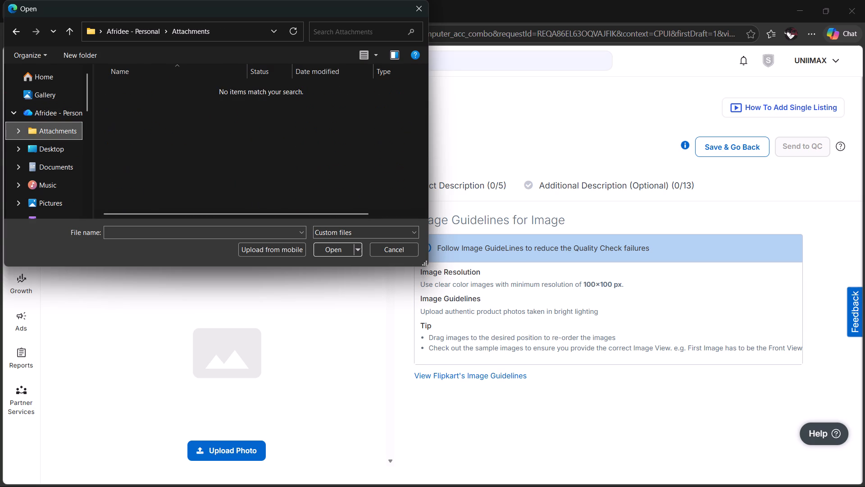
pyautogui.click(58, 146)
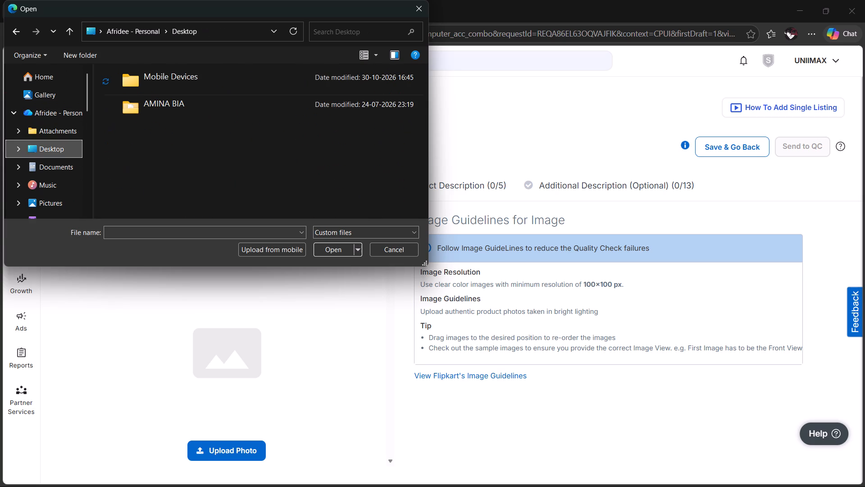
pyautogui.click(52, 167)
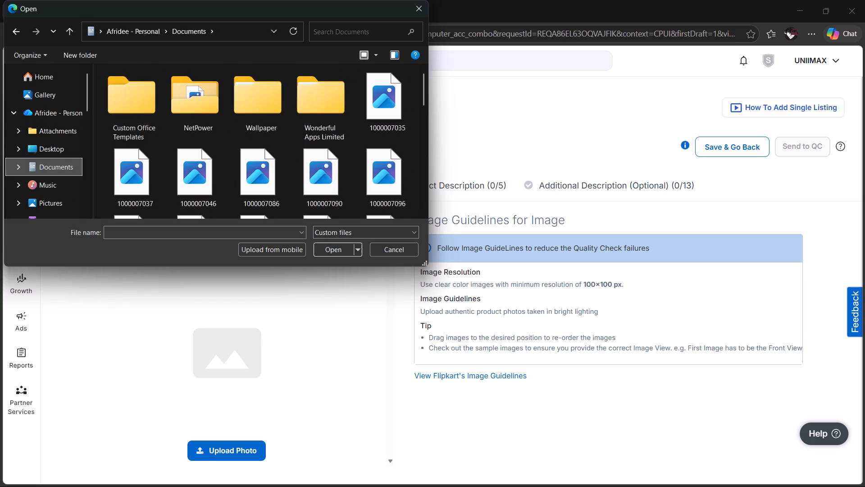
pyautogui.click(53, 179)
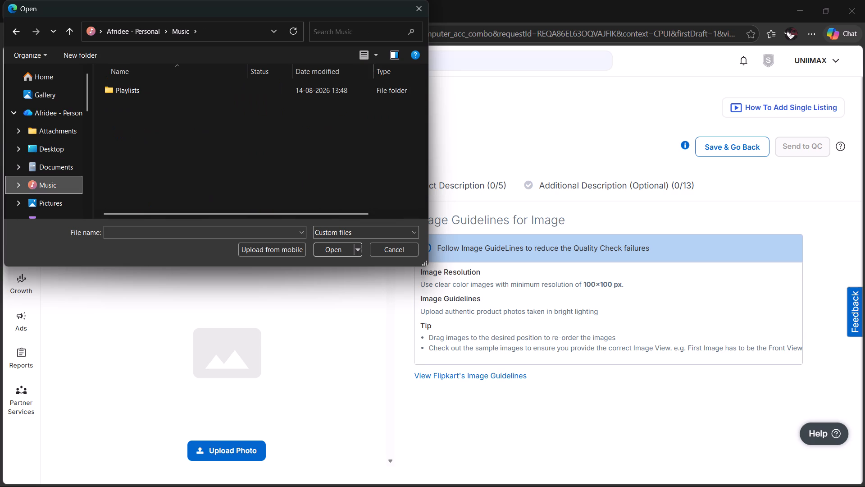
pyautogui.click(52, 191)
pyautogui.click(46, 207)
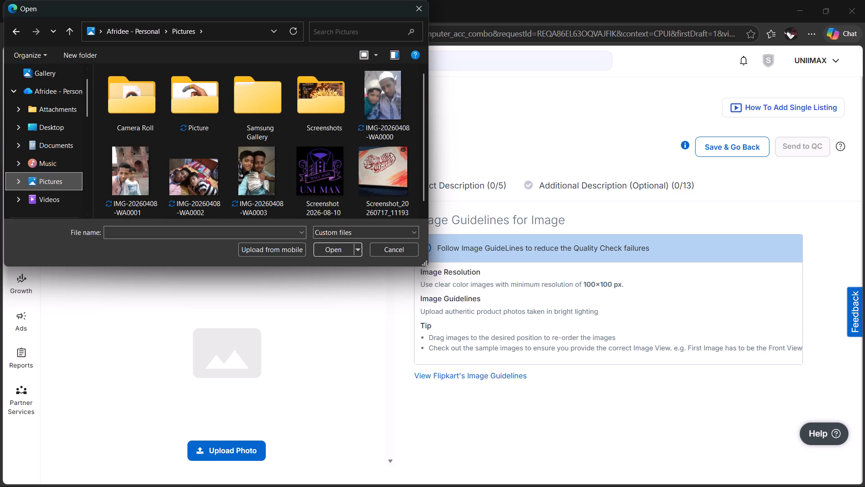
pyautogui.scroll(-3, 167, 158)
# Open the Picture folder inside Pictures, return to its parent folder, and reopen it to examine its images.
pyautogui.doubleClick(187, 96)
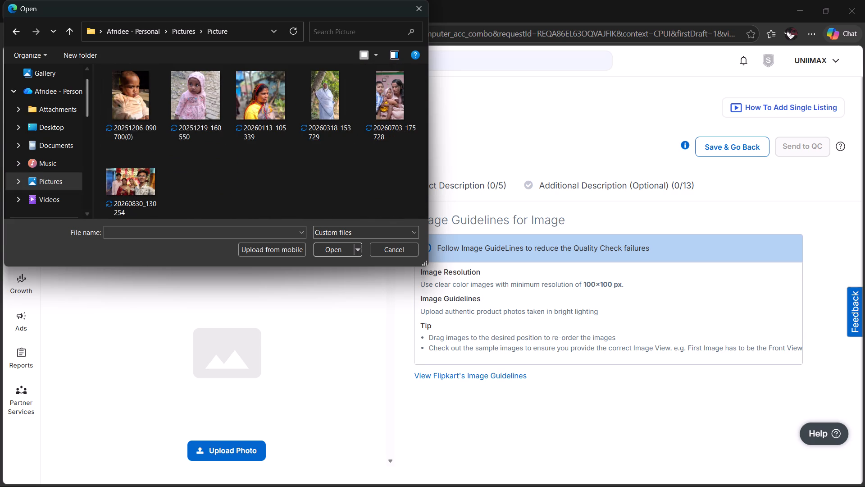
pyautogui.click(12, 38)
pyautogui.click(192, 102)
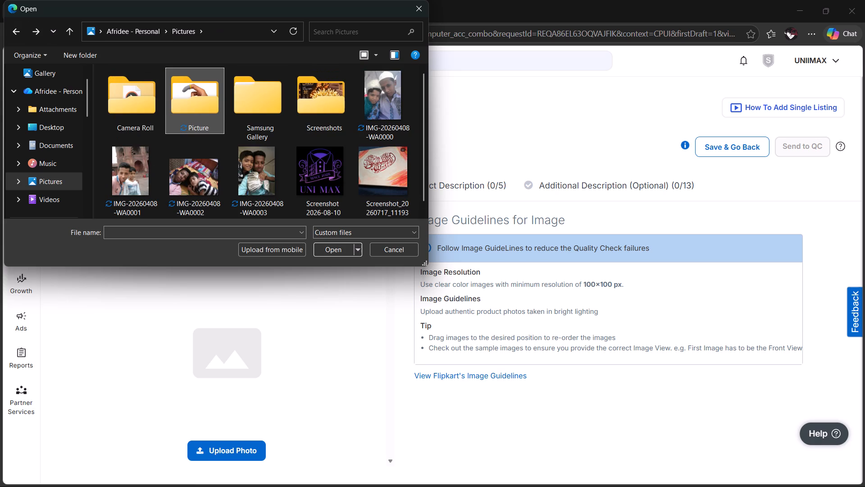
pyautogui.doubleClick(192, 102)
pyautogui.scroll(-1, 222, 175)
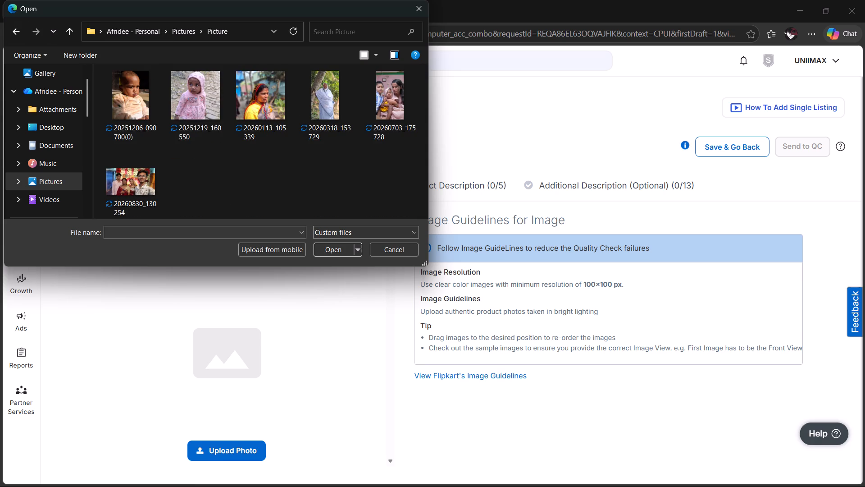
pyautogui.scroll(-2, 222, 175)
# Refresh the Picture folder's listing repeatedly to check for newly synced product photos.
pyautogui.click(295, 17)
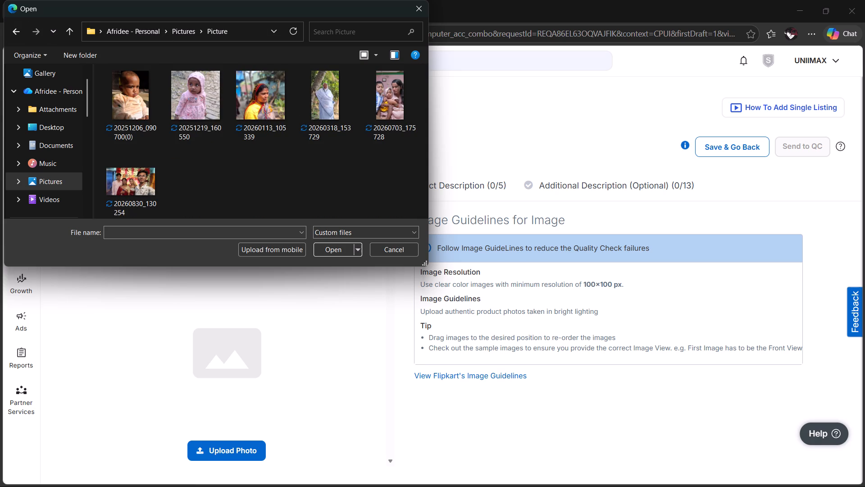
pyautogui.click(293, 26)
pyautogui.tripleClick(293, 26)
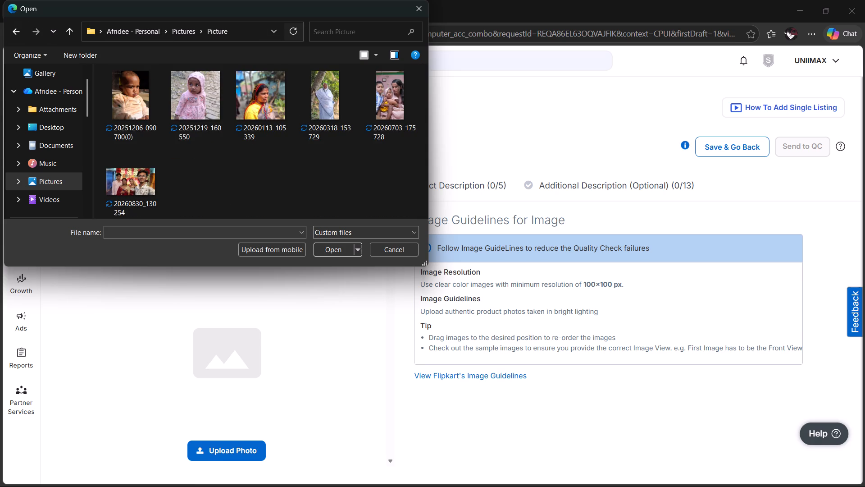
pyautogui.tripleClick(293, 26)
pyautogui.tripleClick(293, 26)
pyautogui.click(293, 26)
pyautogui.moveTo(293, 26); pyautogui.dragTo(240, 60)
pyautogui.rightClick(240, 60)
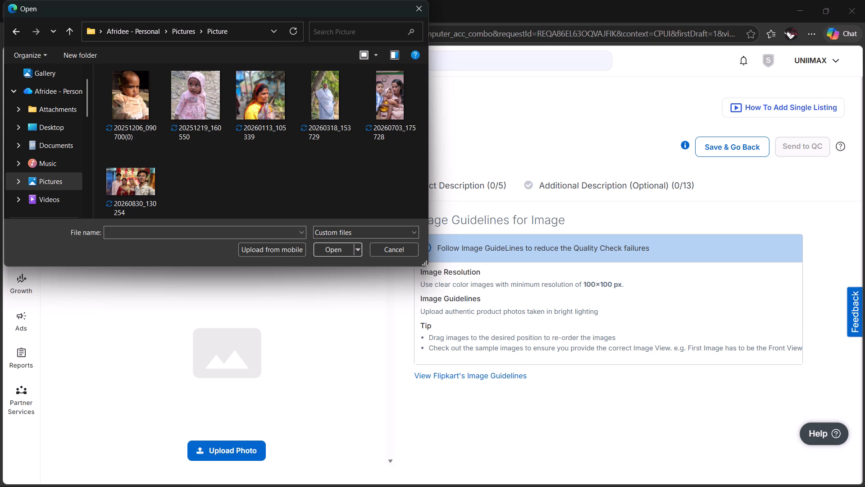
pyautogui.click(241, 60)
pyautogui.rightClick(241, 60)
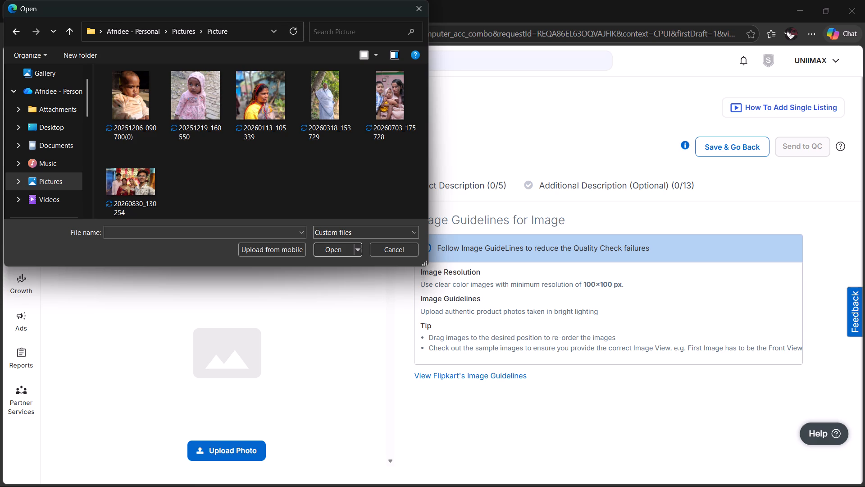
pyautogui.rightClick(241, 60)
pyautogui.tripleClick(294, 30)
pyautogui.tripleClick(294, 30)
pyautogui.doubleClick(294, 30)
pyautogui.moveTo(294, 30); pyautogui.dragTo(252, 159)
pyautogui.click(245, 165)
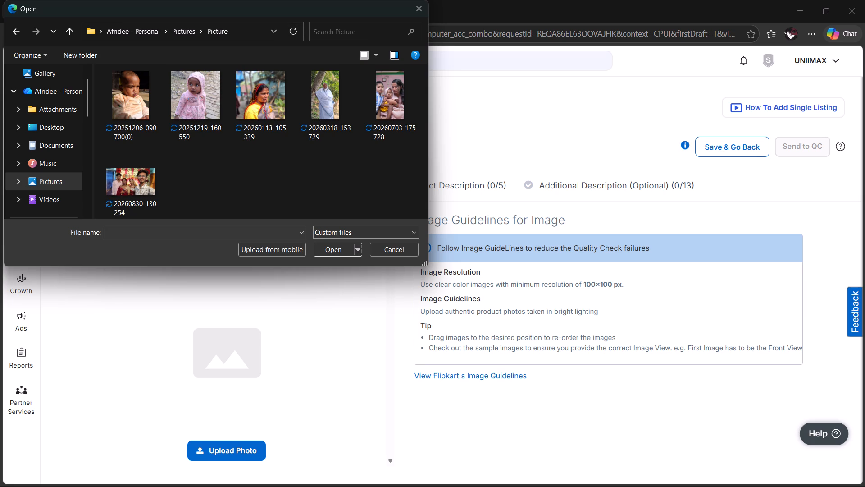
pyautogui.click(243, 166)
# Look for the product photos in the Screenshots, Samsung Gallery, DCIM and Picture folders within Pictures.
pyautogui.click(63, 166)
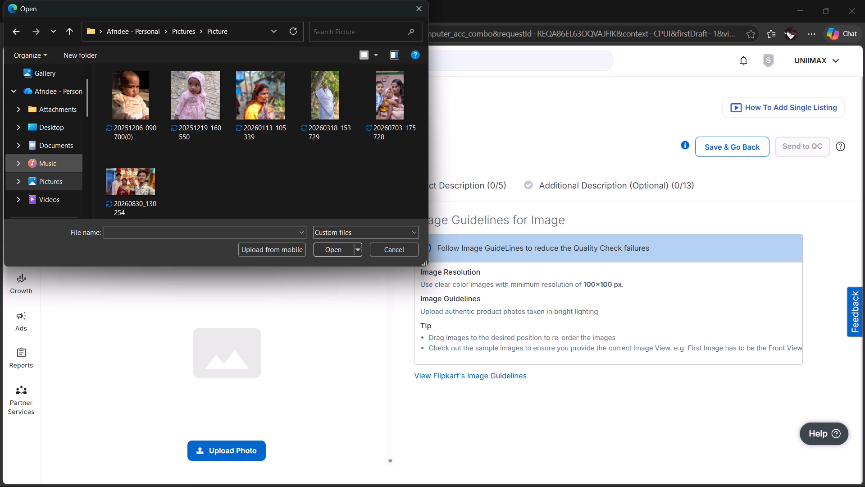
pyautogui.tripleClick(64, 179)
pyautogui.doubleClick(64, 179)
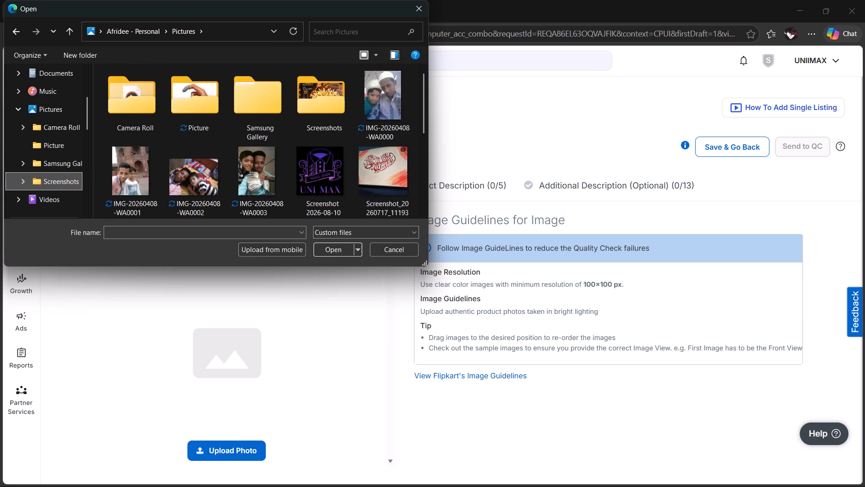
pyautogui.tripleClick(64, 179)
pyautogui.click(64, 179)
pyautogui.moveTo(64, 179); pyautogui.dragTo(63, 176)
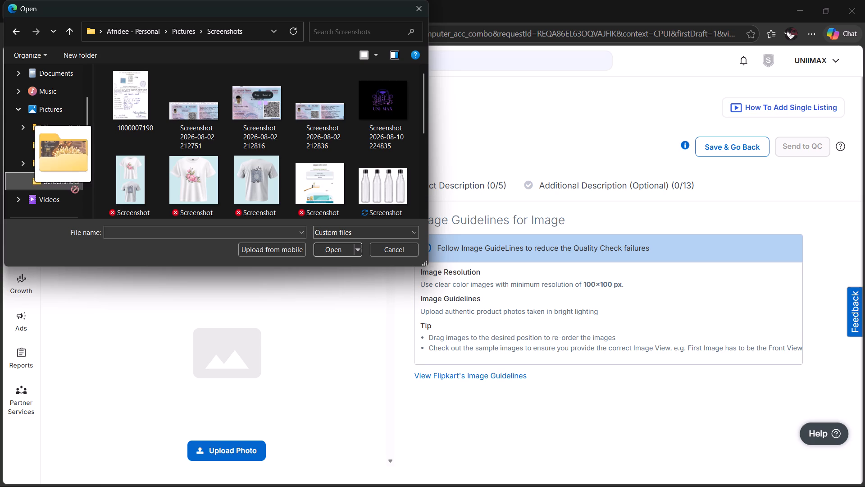
pyautogui.moveTo(63, 176); pyautogui.dragTo(62, 161)
pyautogui.doubleClick(62, 161)
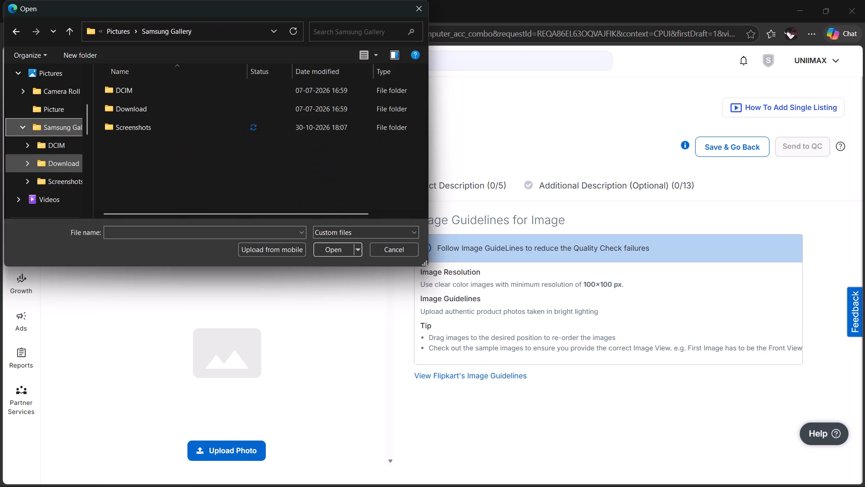
pyautogui.doubleClick(53, 139)
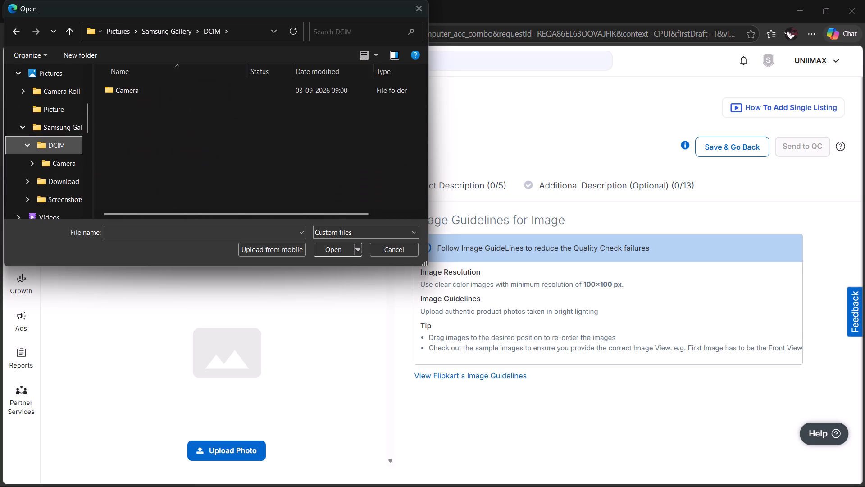
pyautogui.doubleClick(59, 113)
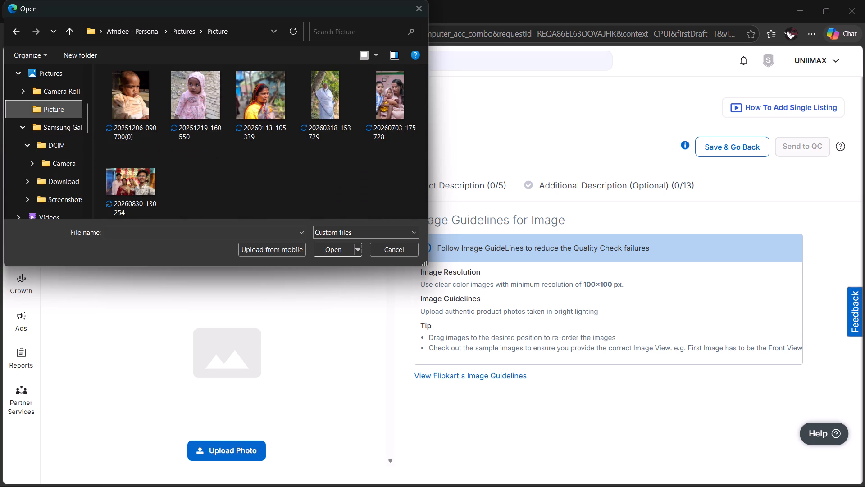
pyautogui.scroll(-3, 148, 138)
pyautogui.scroll(2, 148, 138)
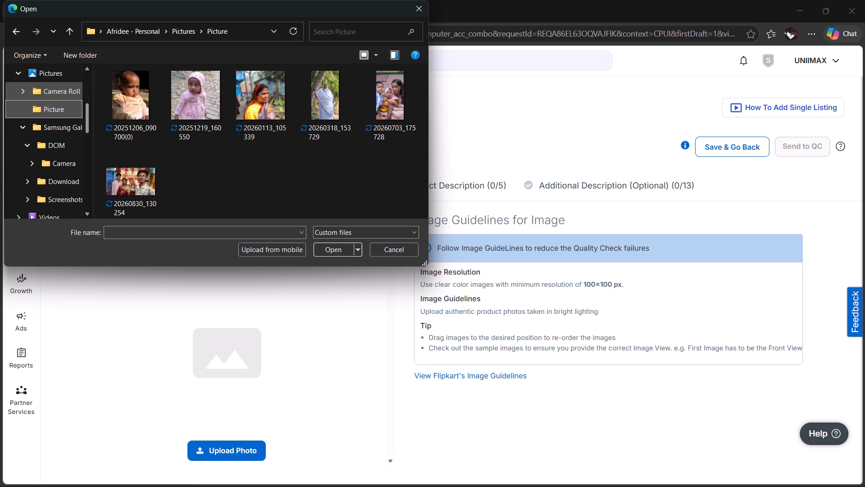
pyautogui.tripleClick(66, 73)
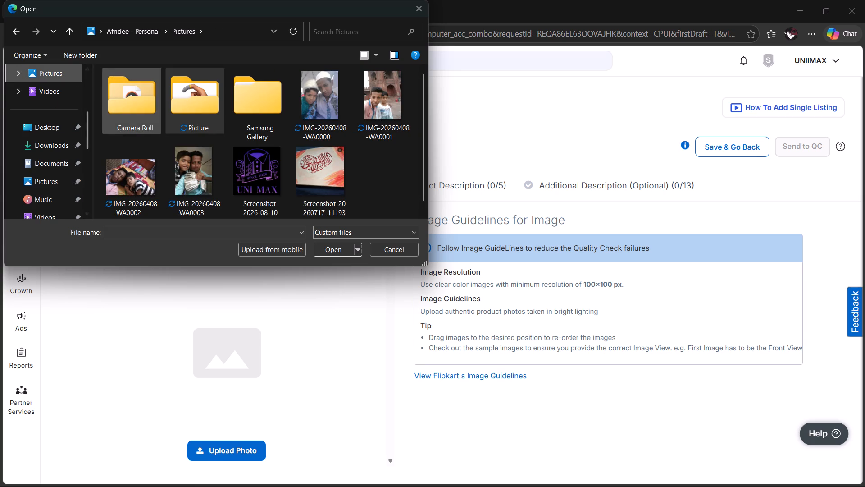
pyautogui.doubleClick(202, 106)
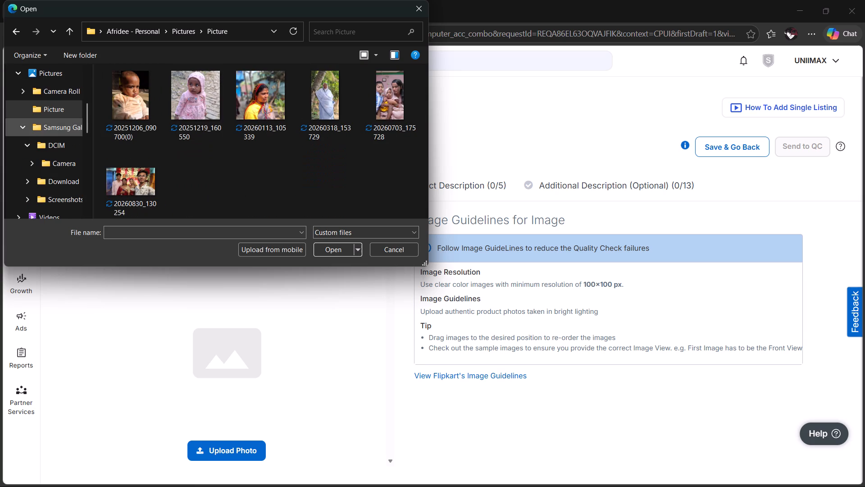
# Look through the Gallery images for the product photos and close the file chooser without selecting any.
pyautogui.scroll(4, 18, 136)
pyautogui.click(28, 98)
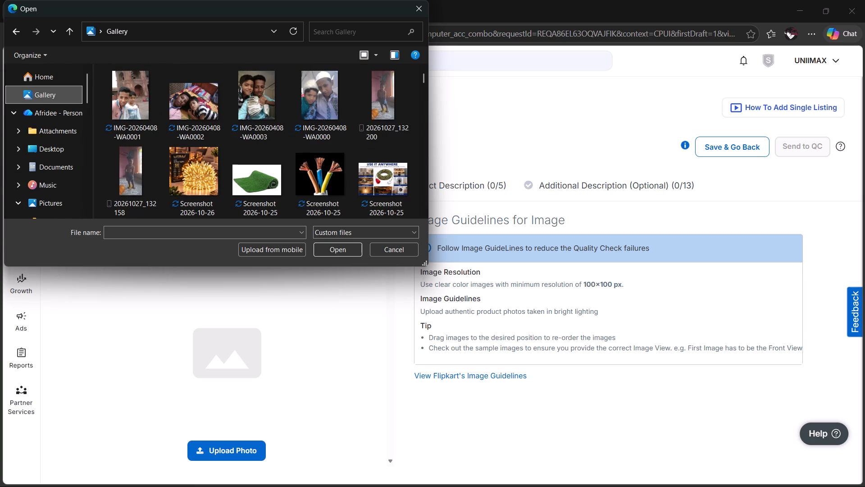
pyautogui.scroll(-5, 159, 158)
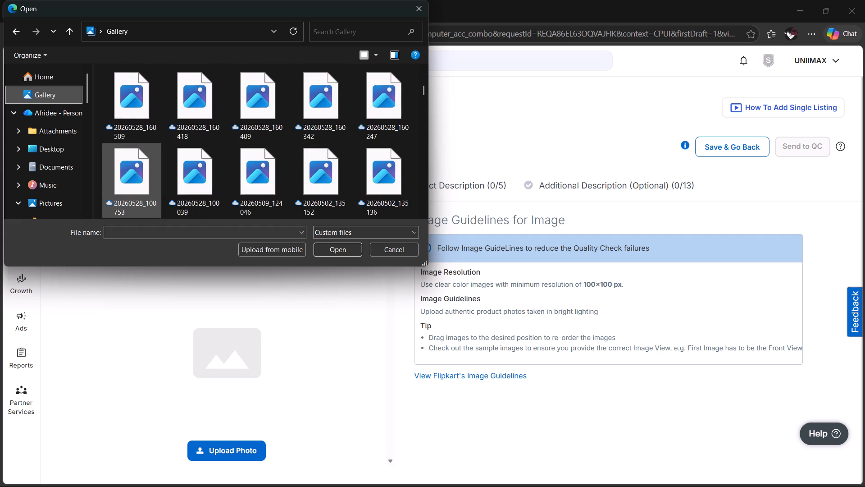
pyautogui.scroll(17, 159, 158)
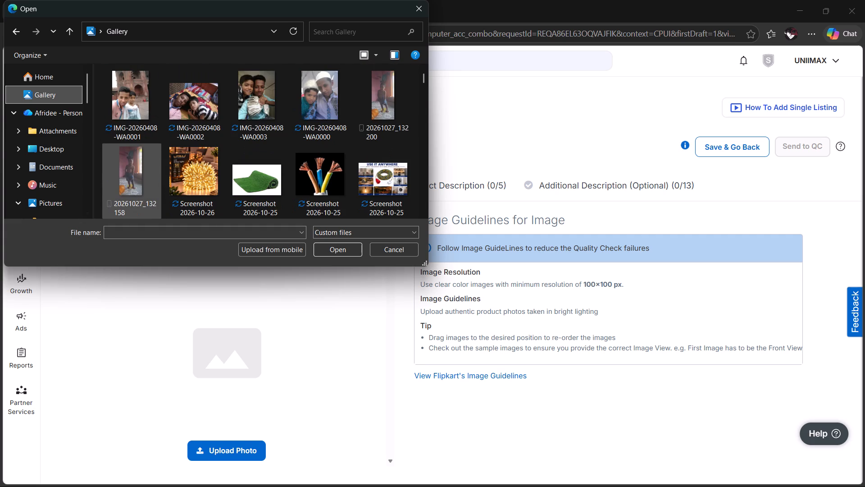
pyautogui.click(409, 9)
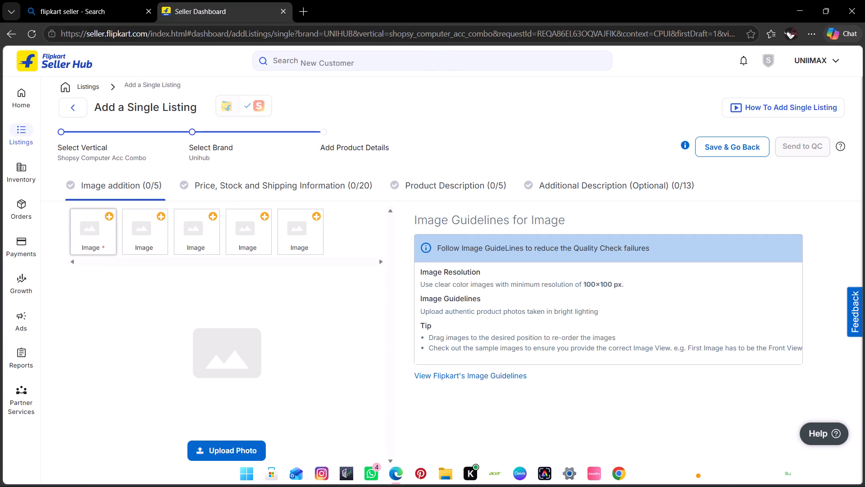
# Reopen the photo upload file chooser, go to the Picture folder inside Pictures and refresh its listing to check for the product photos.
pyautogui.click(206, 436)
pyautogui.click(201, 453)
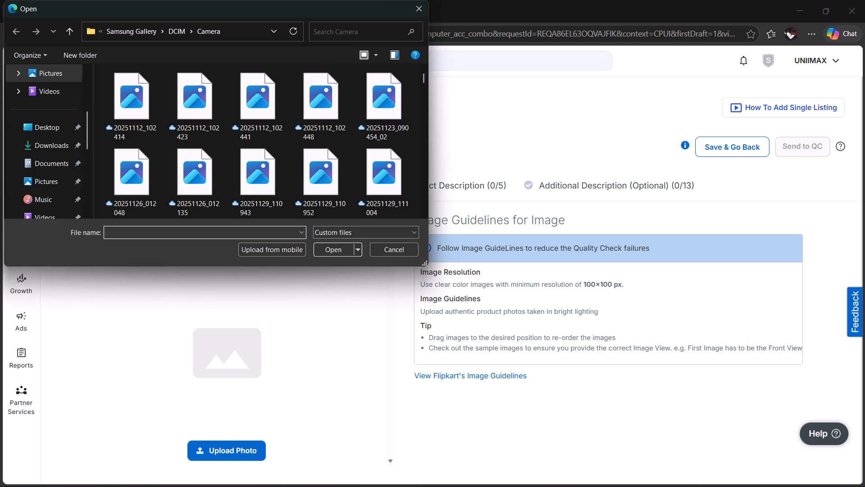
pyautogui.click(54, 181)
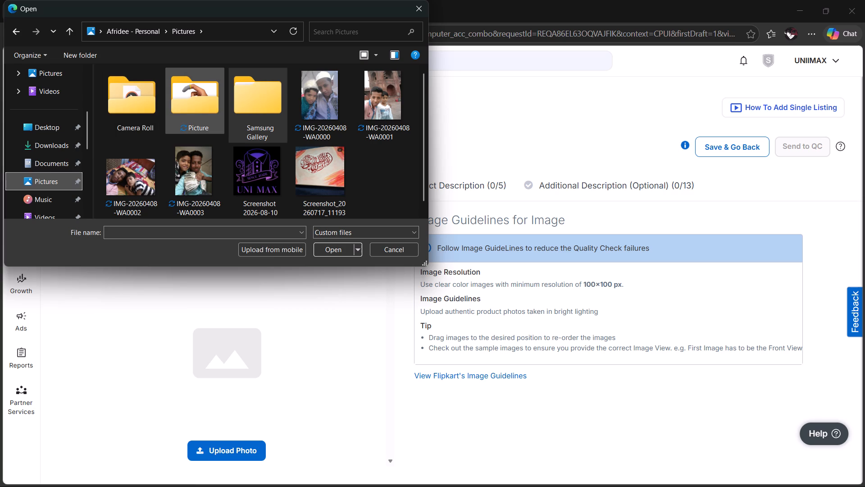
pyautogui.click(181, 106)
pyautogui.doubleClick(181, 106)
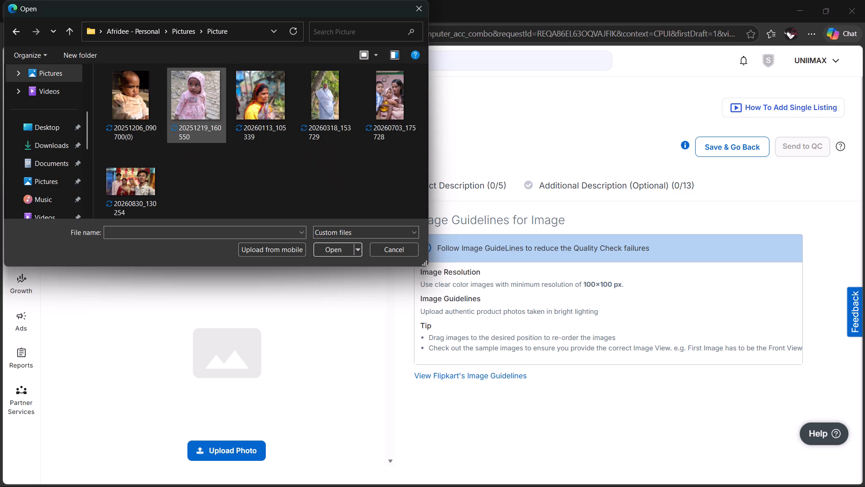
pyautogui.scroll(-2, 191, 132)
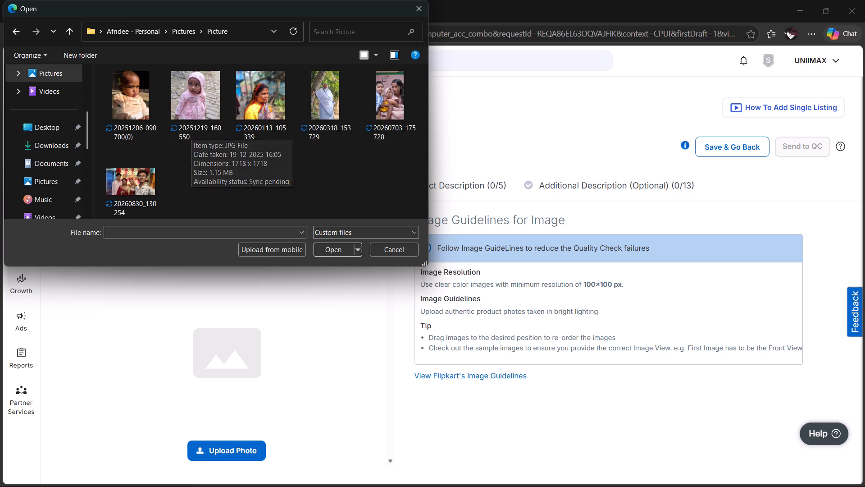
pyautogui.click(297, 24)
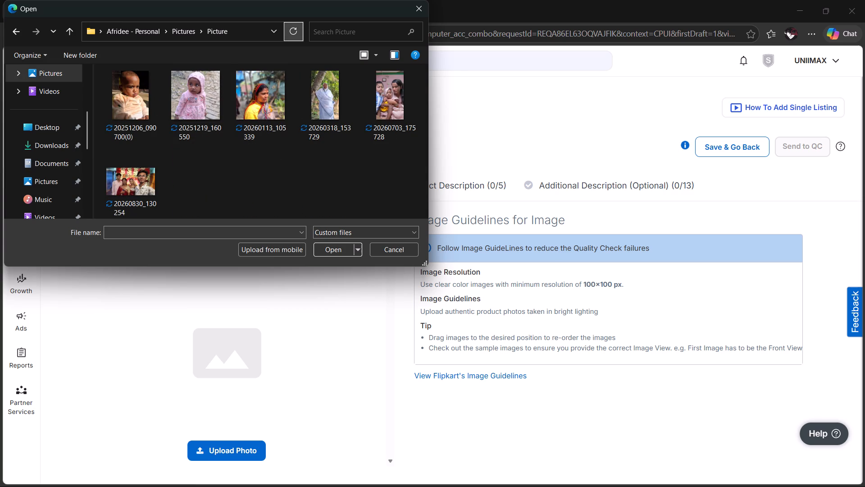
# Cycle the Picture folder's file layout through to the content view with dates and sizes, and examine its images.
pyautogui.click(369, 57)
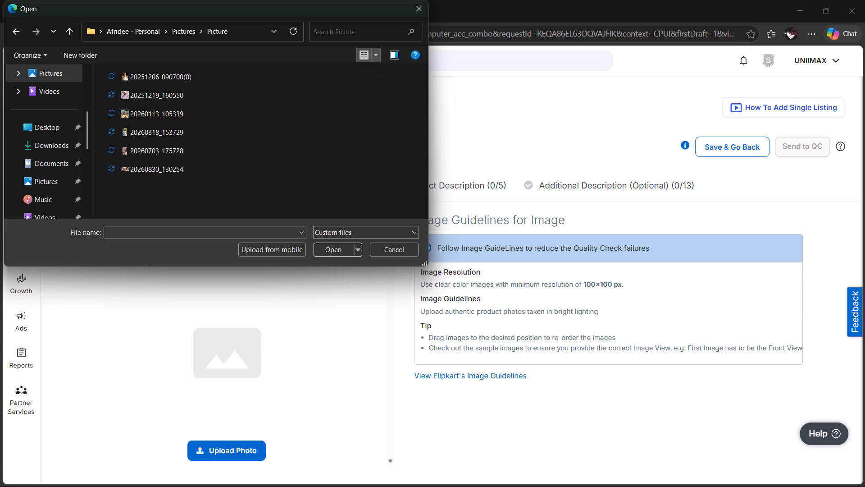
pyautogui.click(366, 57)
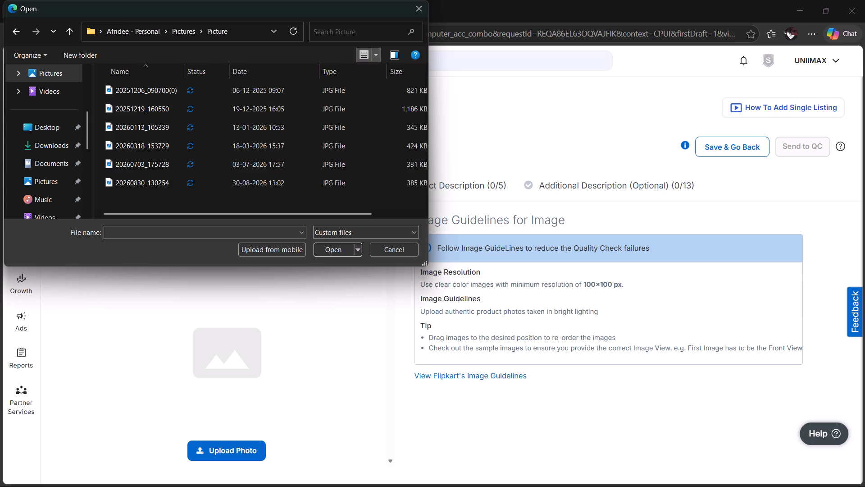
pyautogui.click(366, 57)
pyautogui.click(366, 57)
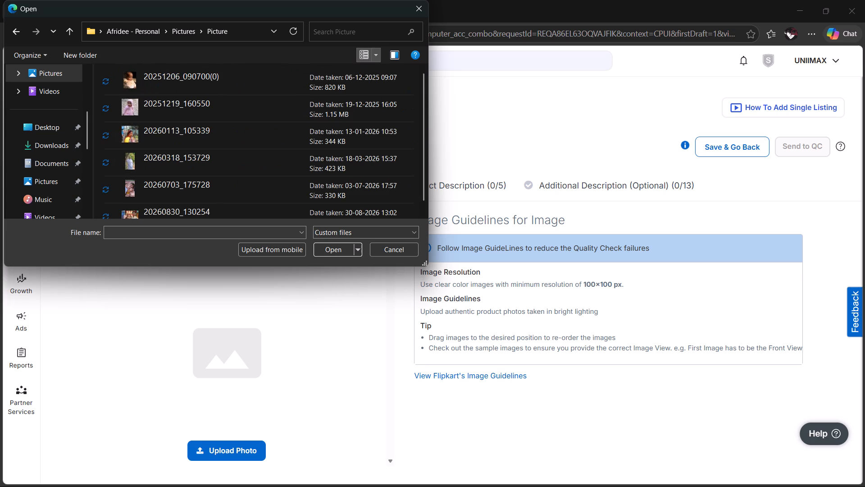
pyautogui.scroll(-3, 257, 144)
pyautogui.scroll(7, 257, 144)
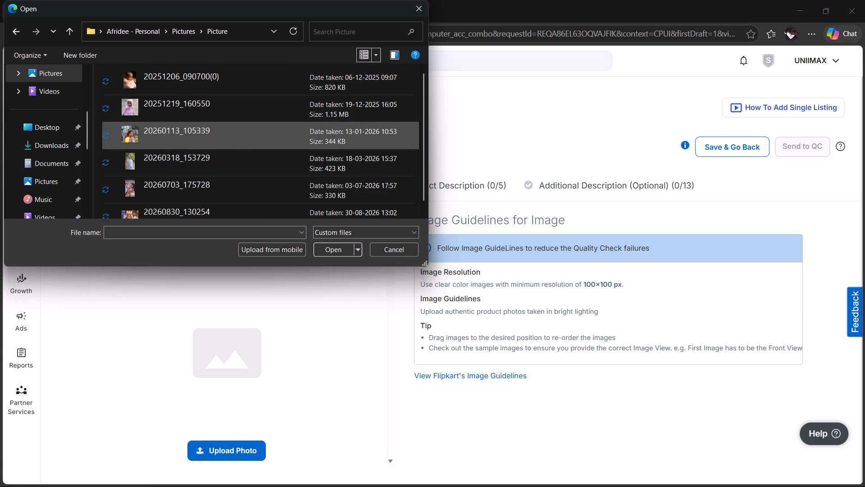
pyautogui.scroll(3, 35, 141)
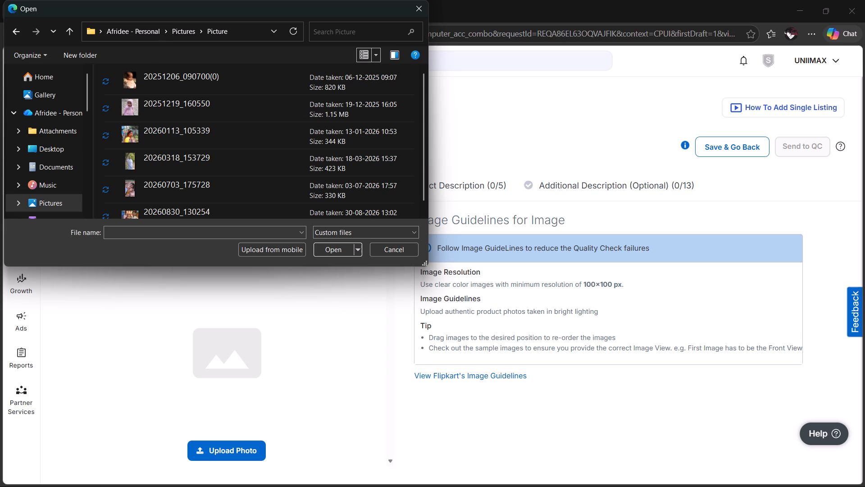
# Search the Picture folder for FINGER SELEV.
pyautogui.moveTo(310, 24); pyautogui.dragTo(318, 26)
pyautogui.click(318, 26)
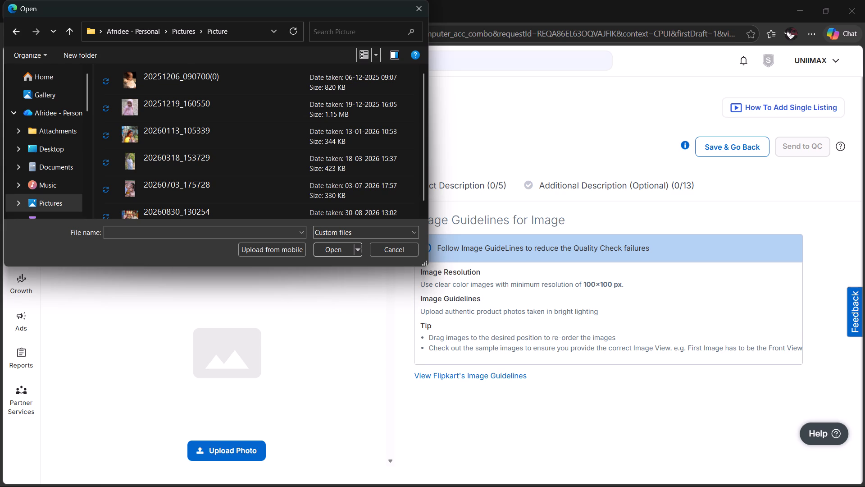
pyautogui.click(333, 34)
pyautogui.hotkey('shift', 'v')
pyautogui.hotkey('ctrl', 'v')
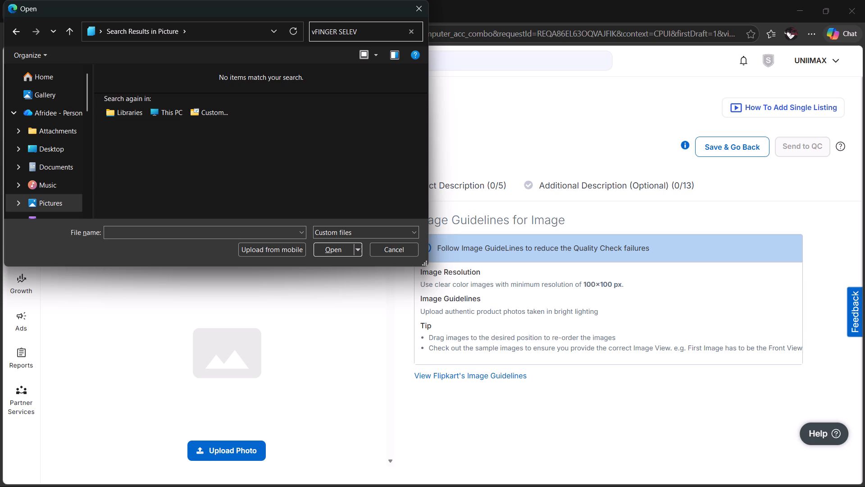
pyautogui.click(314, 33)
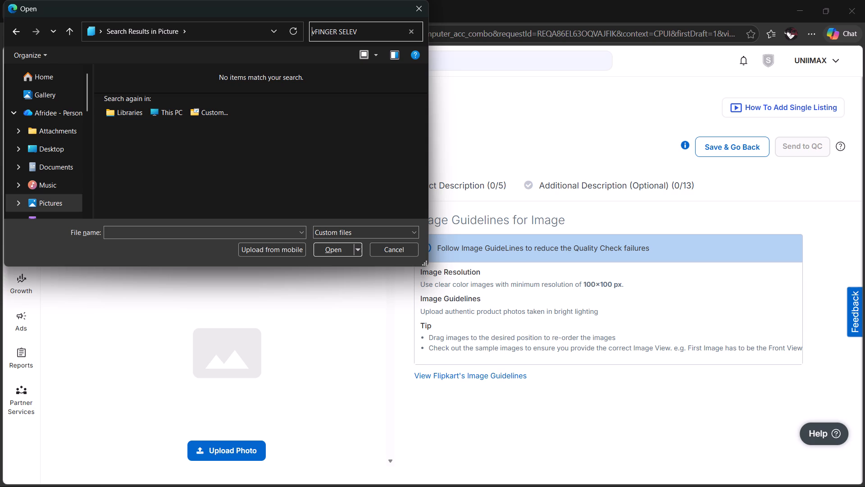
pyautogui.click(317, 33)
pyautogui.press('BackSpace')
pyautogui.tripleClick(293, 28)
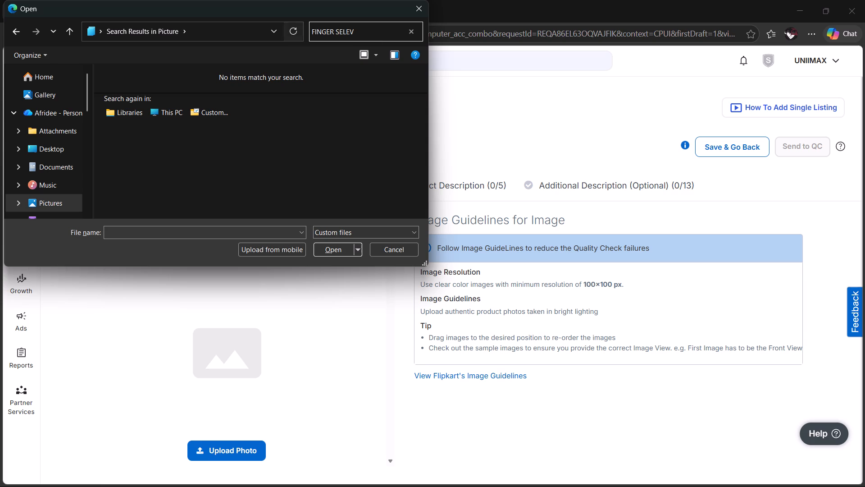
pyautogui.click(293, 28)
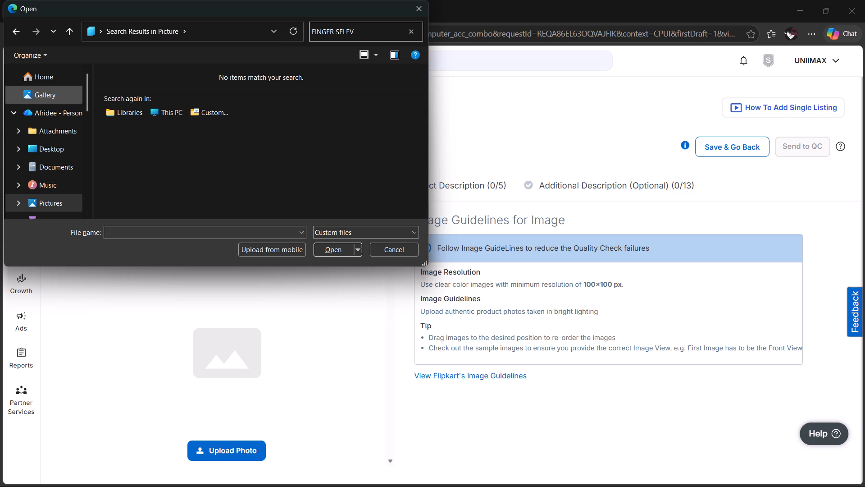
# Switch the file chooser to the Home location and start a search there.
pyautogui.click(68, 78)
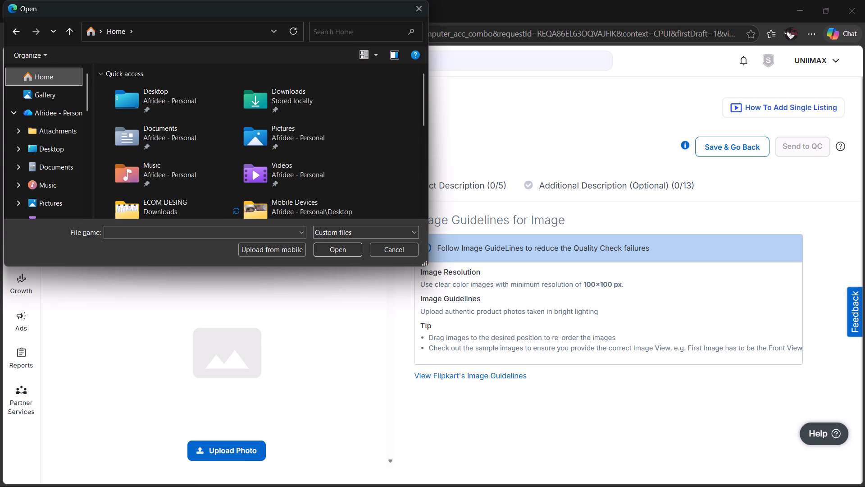
pyautogui.click(317, 37)
pyautogui.click(319, 26)
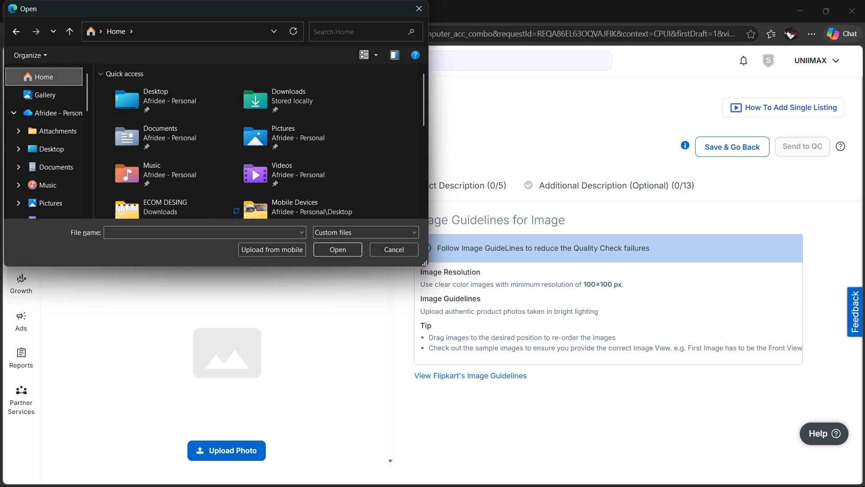
# Search the Home location for FINGER SELEV.
pyautogui.click(319, 29)
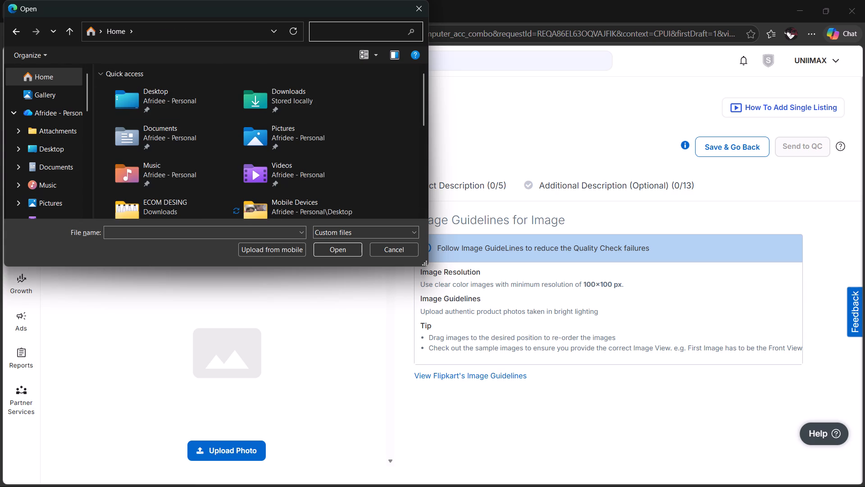
pyautogui.hotkey('ctrl', 'v')
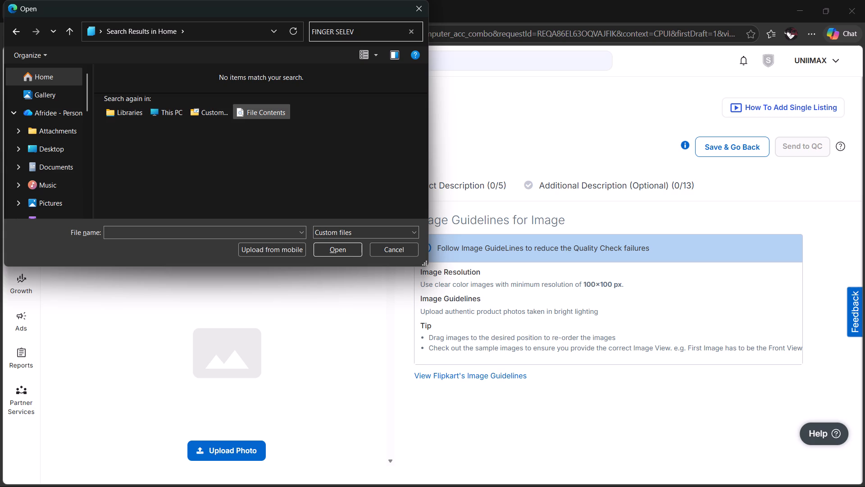
# Go back to the Picture folder inside Pictures and check its file list for the finger sleeve product photos.
pyautogui.scroll(-1, 30, 186)
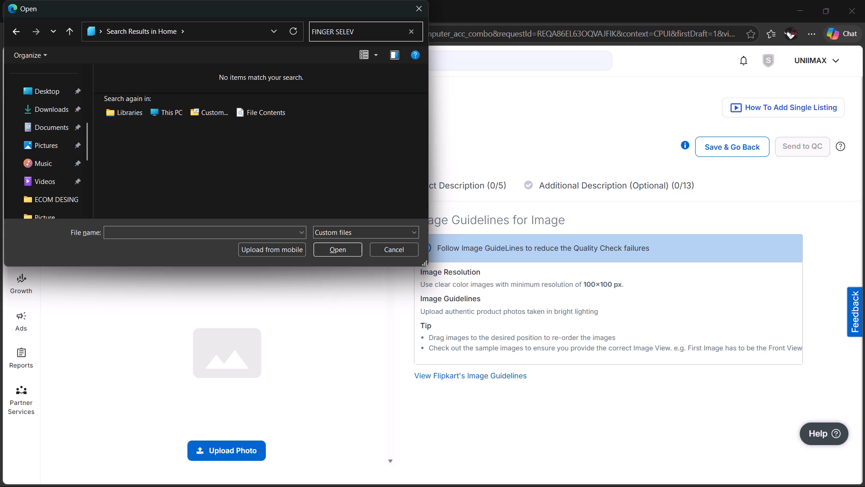
pyautogui.tripleClick(44, 154)
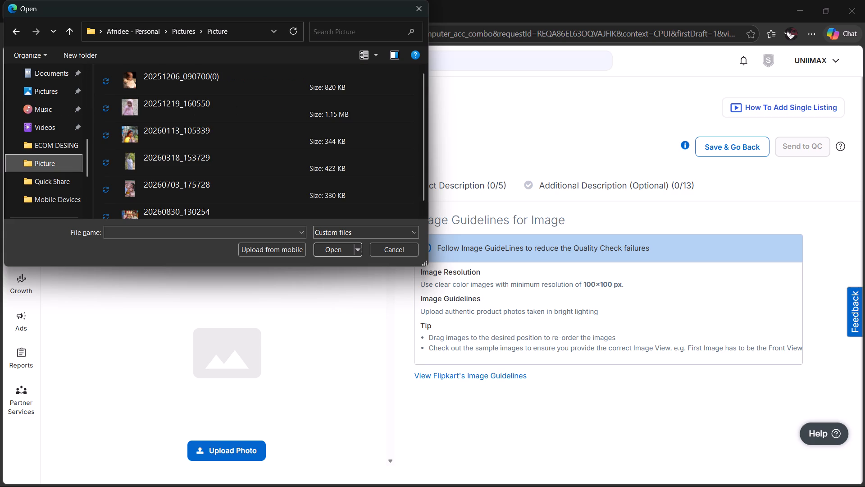
pyautogui.doubleClick(44, 154)
pyautogui.scroll(-4, 132, 150)
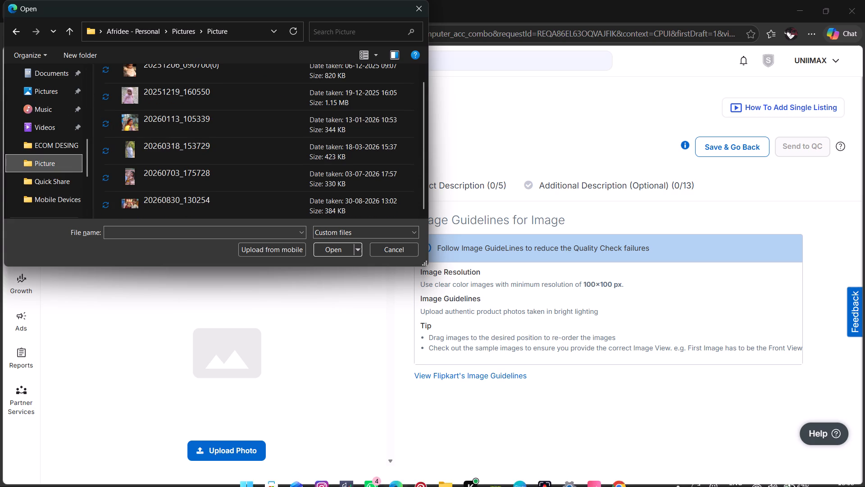
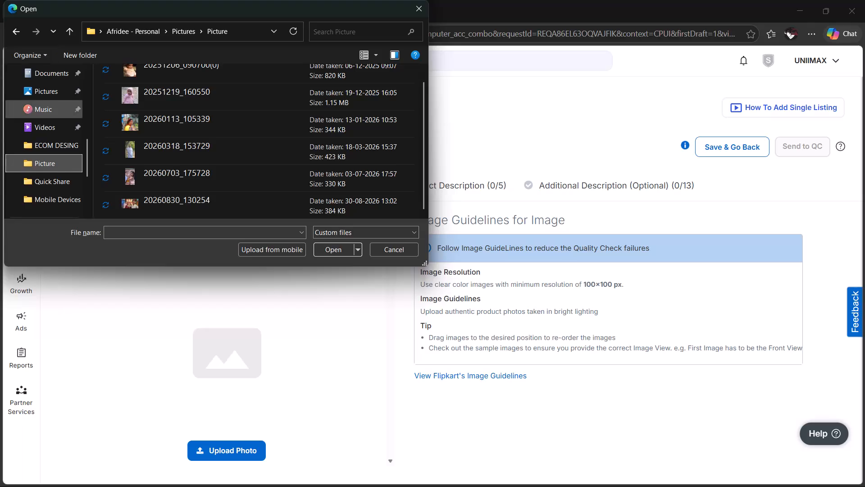
pyautogui.scroll(5, 57, 106)
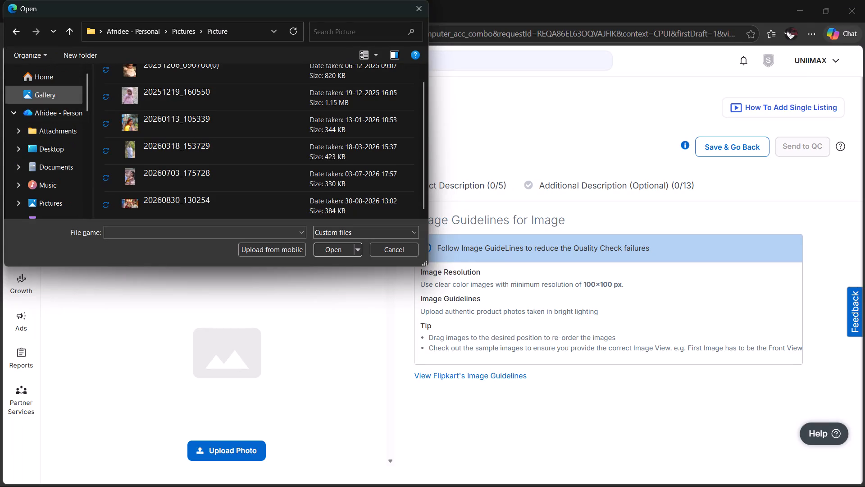
pyautogui.click(71, 89)
pyautogui.click(71, 89)
pyautogui.doubleClick(56, 92)
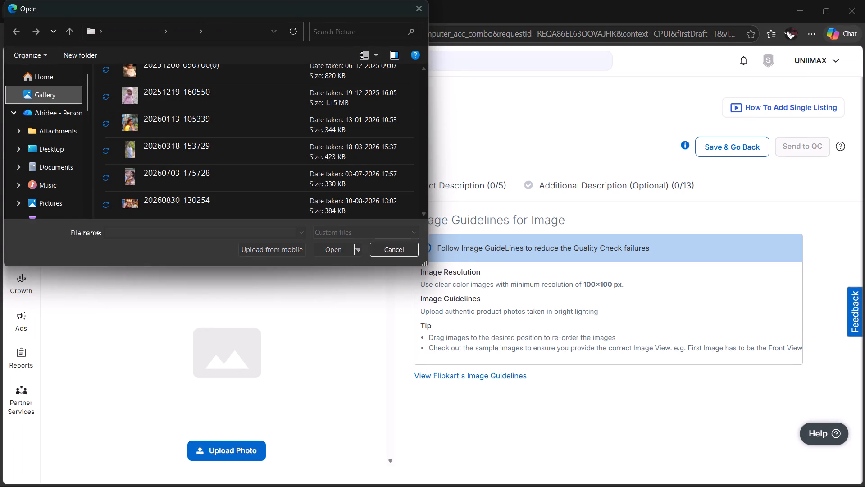
pyautogui.click(134, 117)
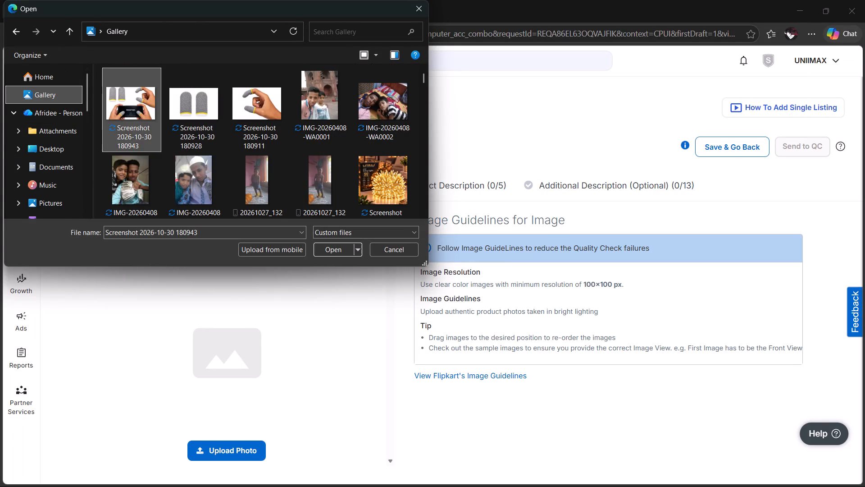
pyautogui.click(351, 254)
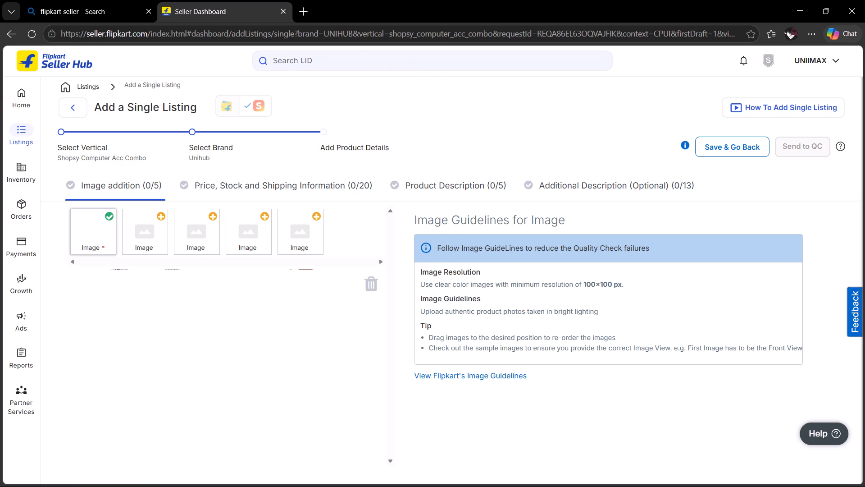
pyautogui.scroll(-2, 226, 303)
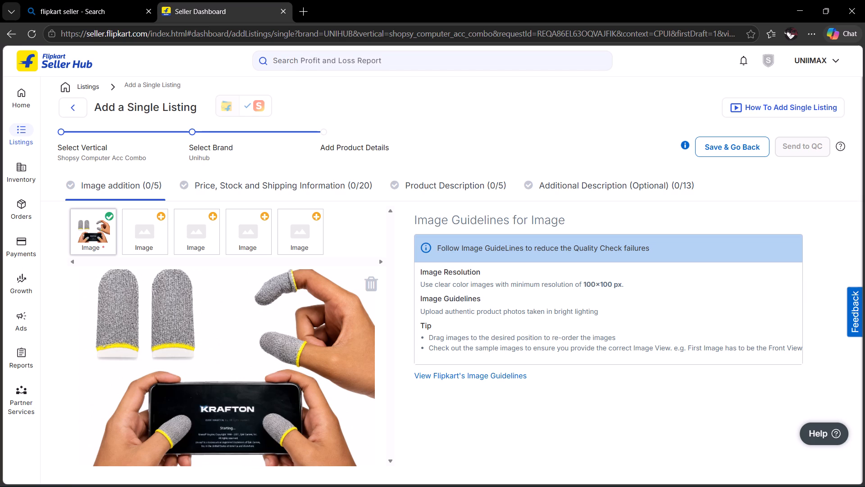
pyautogui.click(156, 219)
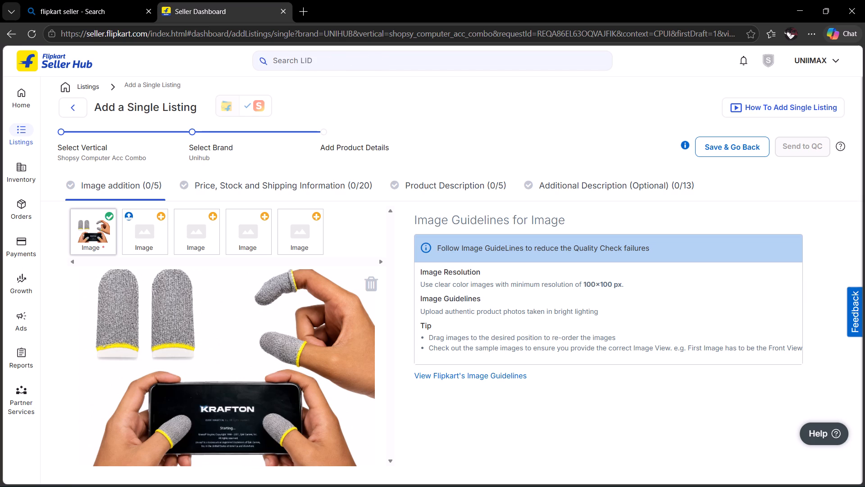
pyautogui.click(223, 459)
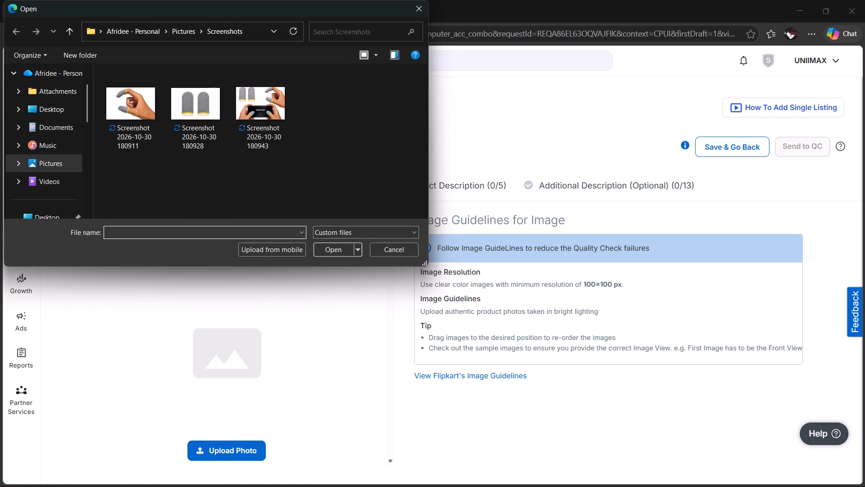
pyautogui.click(204, 118)
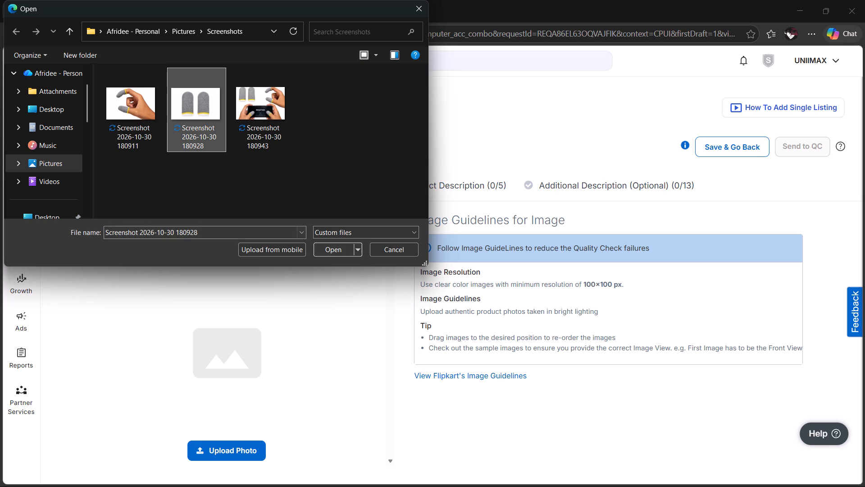
pyautogui.click(326, 255)
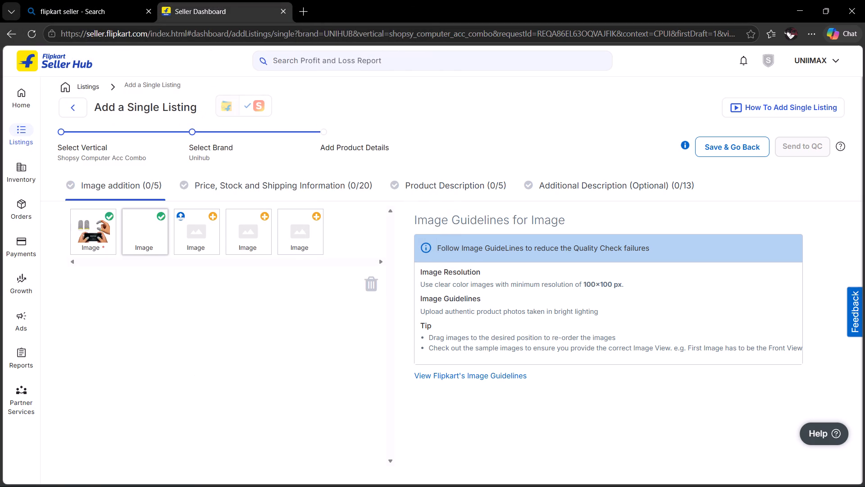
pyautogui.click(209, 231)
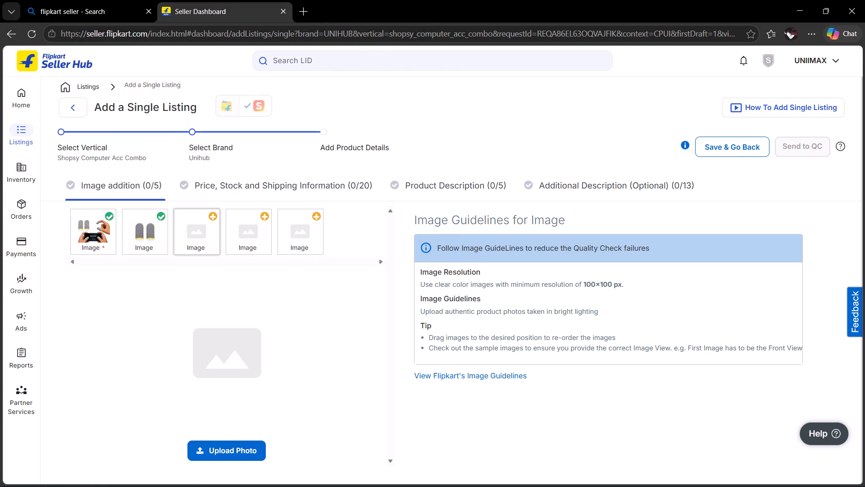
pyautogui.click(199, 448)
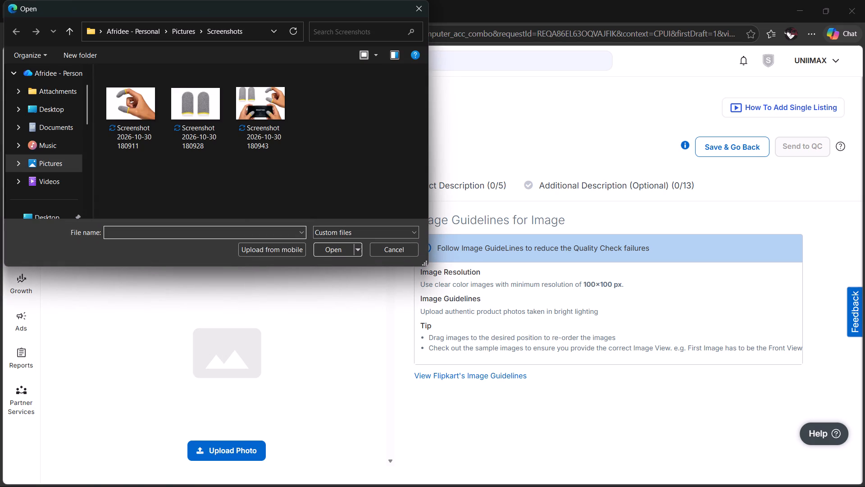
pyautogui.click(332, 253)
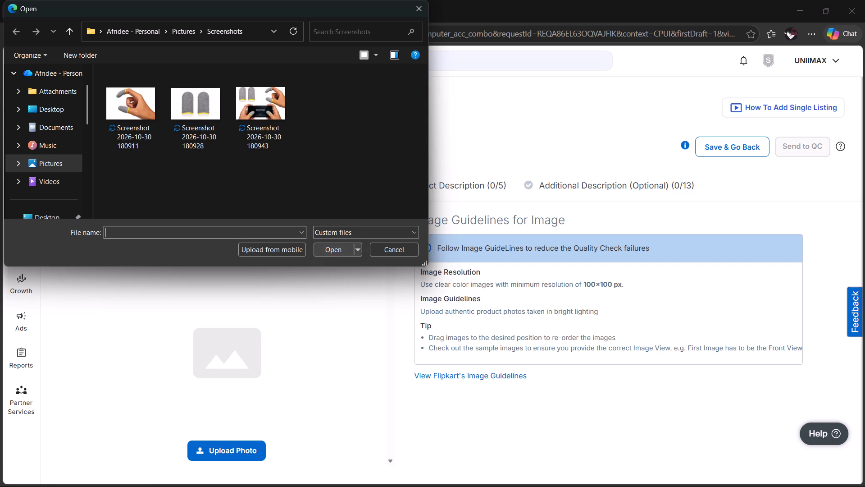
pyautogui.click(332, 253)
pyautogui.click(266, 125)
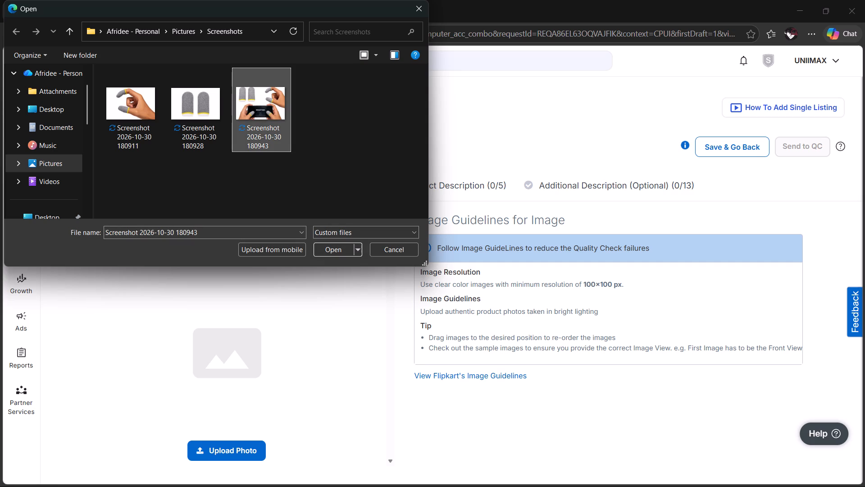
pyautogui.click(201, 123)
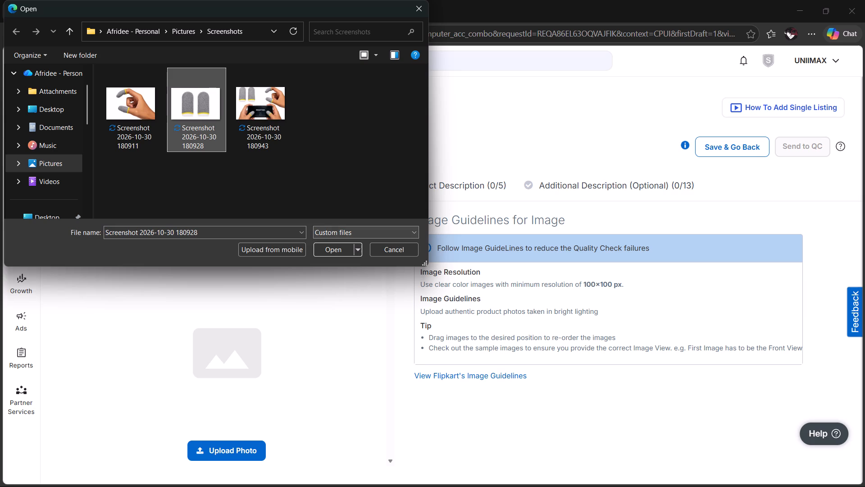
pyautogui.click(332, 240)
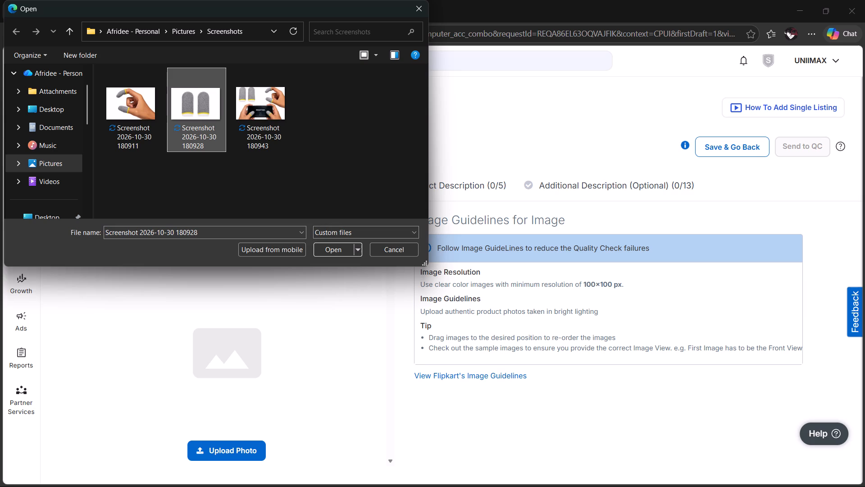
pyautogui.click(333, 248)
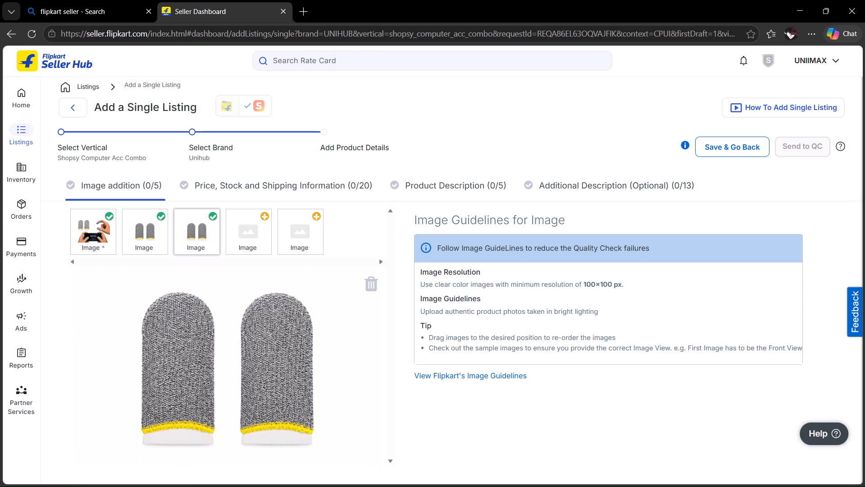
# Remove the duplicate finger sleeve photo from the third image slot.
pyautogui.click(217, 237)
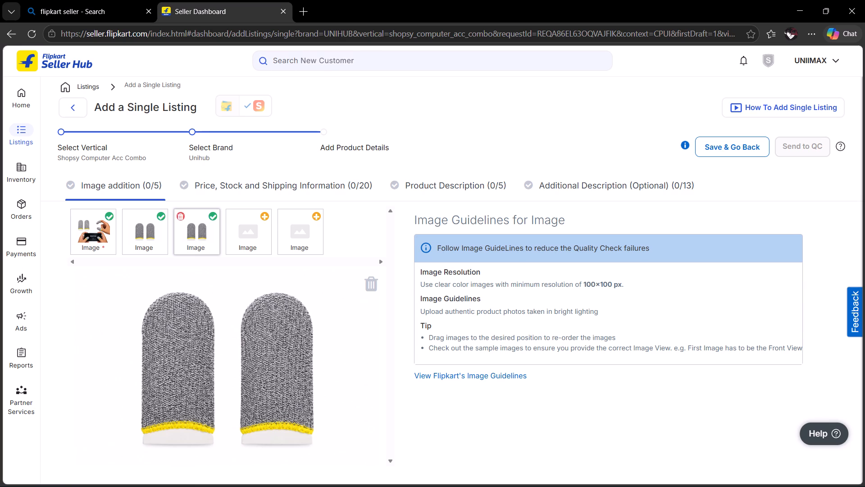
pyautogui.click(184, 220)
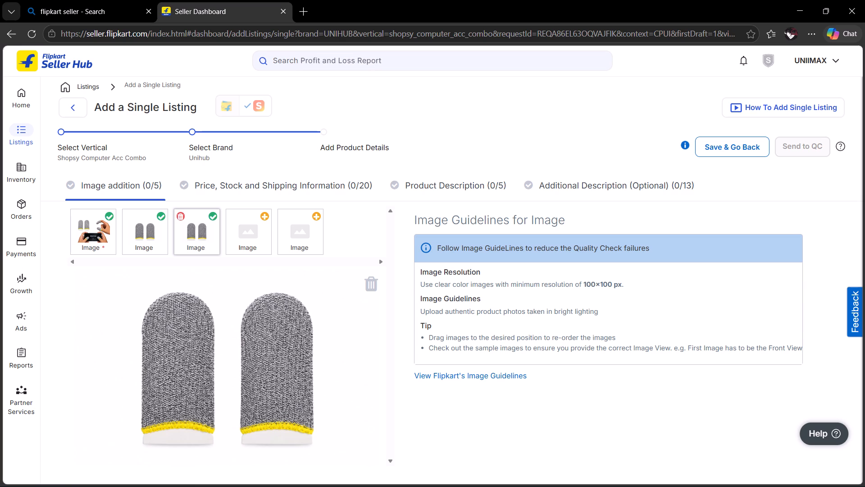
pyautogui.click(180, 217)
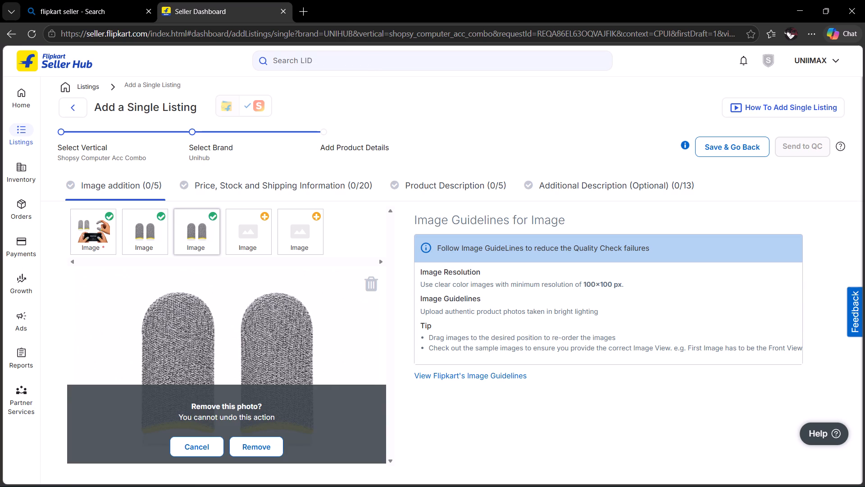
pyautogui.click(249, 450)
pyautogui.click(205, 239)
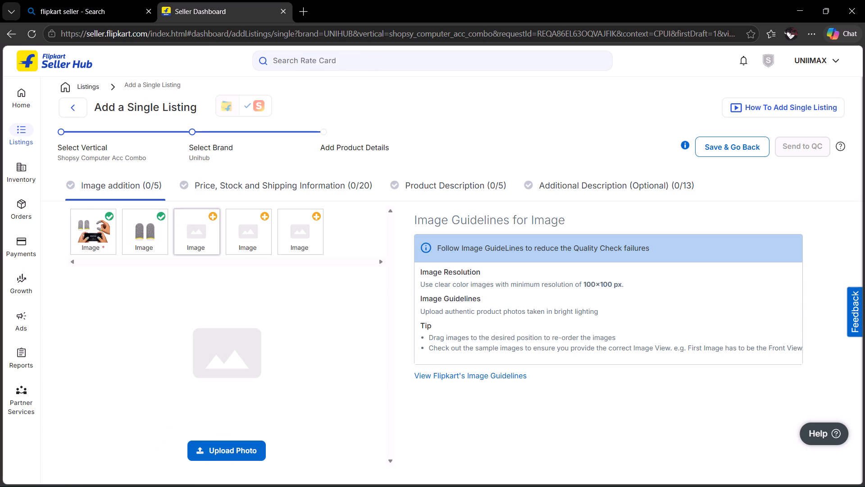
pyautogui.click(214, 218)
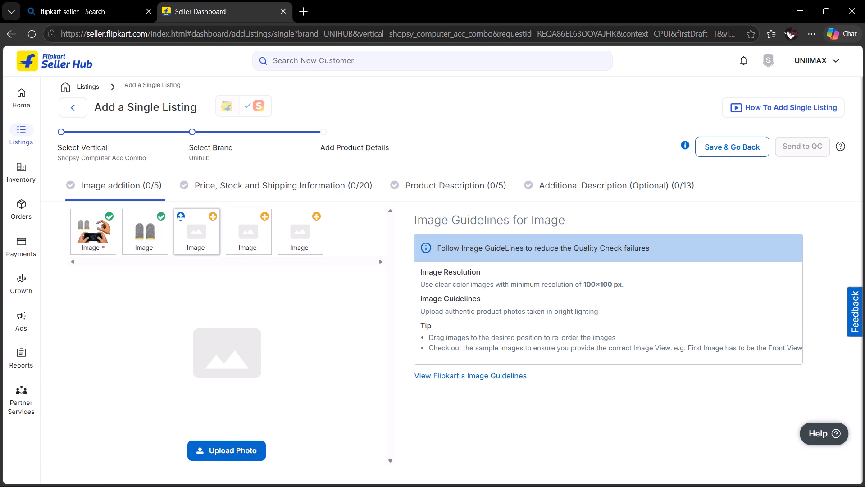
pyautogui.click(214, 218)
pyautogui.click(214, 218)
pyautogui.click(206, 444)
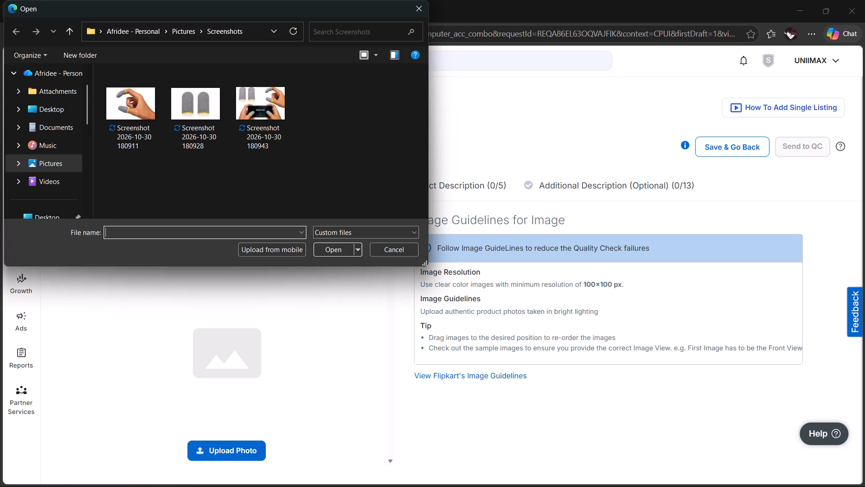
pyautogui.click(120, 104)
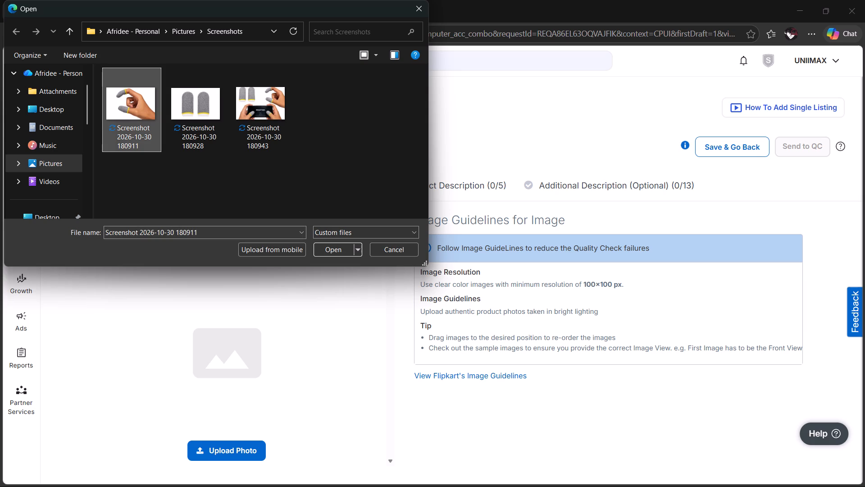
pyautogui.click(329, 250)
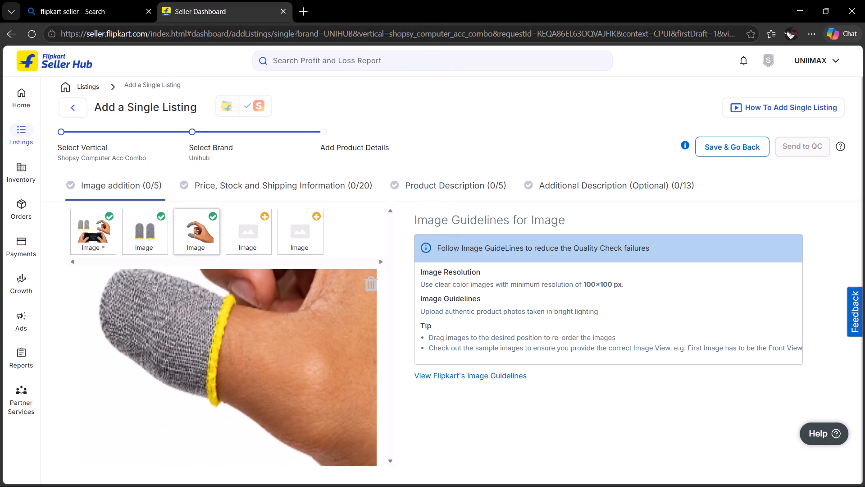
# Save the uploaded photos by switching to Price, Stock and Shipping Information, and return to Image addition.
pyautogui.scroll(-2, 329, 250)
pyautogui.click(283, 198)
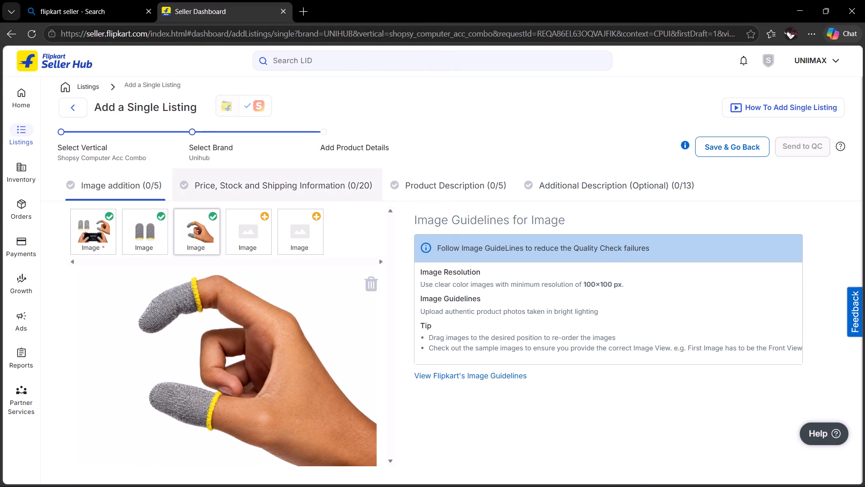
pyautogui.click(119, 200)
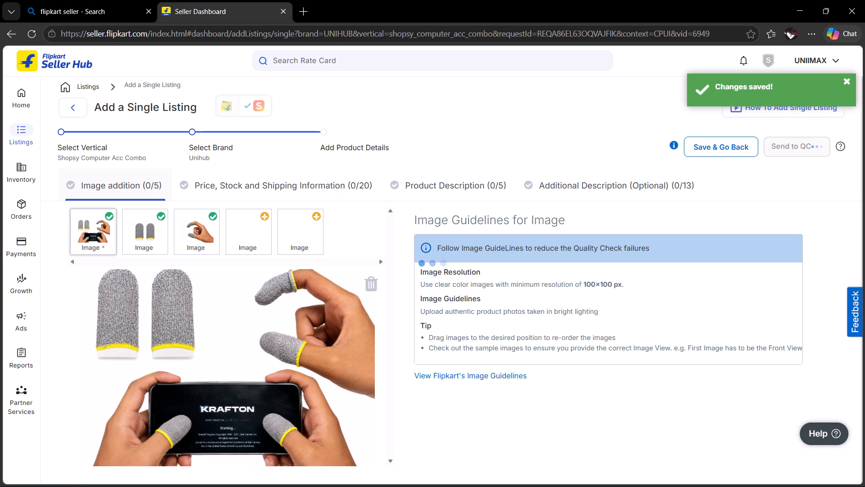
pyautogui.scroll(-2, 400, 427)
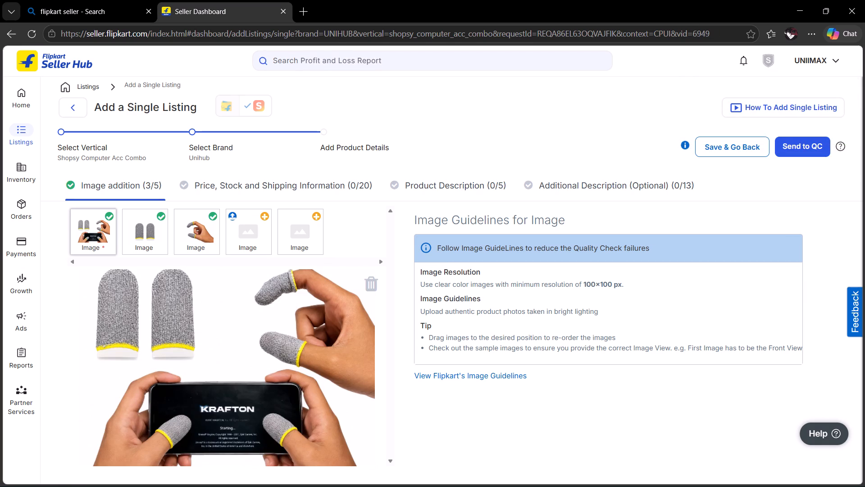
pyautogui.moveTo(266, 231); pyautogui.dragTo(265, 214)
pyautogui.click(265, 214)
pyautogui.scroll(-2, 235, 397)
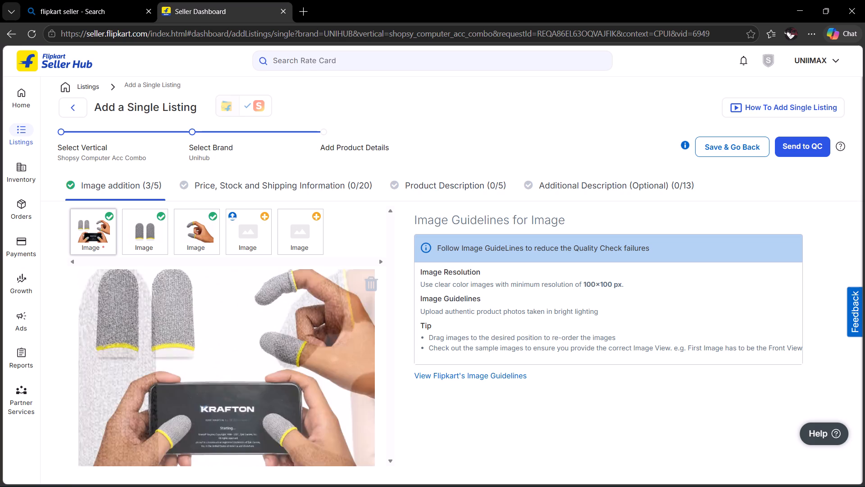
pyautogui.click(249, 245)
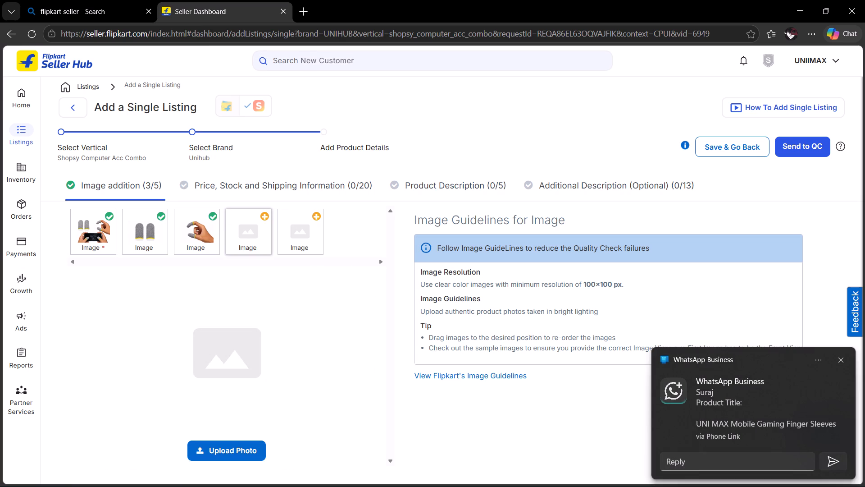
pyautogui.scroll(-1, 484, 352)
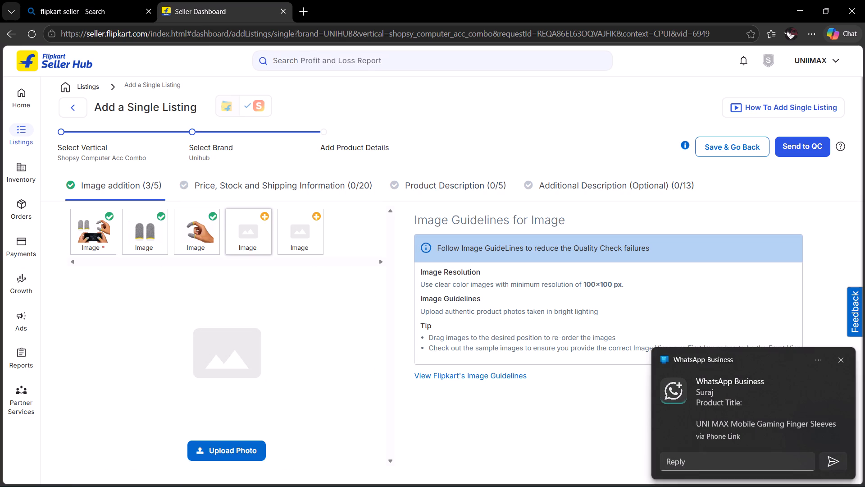
# Enter F1NG3RS73PR as the Seller SKU ID in Price, Stock and Shipping Information and copy it.
pyautogui.click(217, 177)
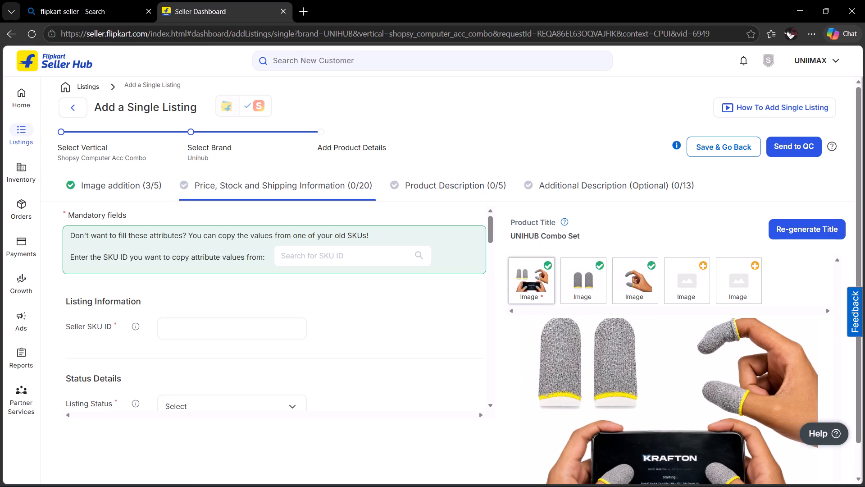
pyautogui.click(207, 326)
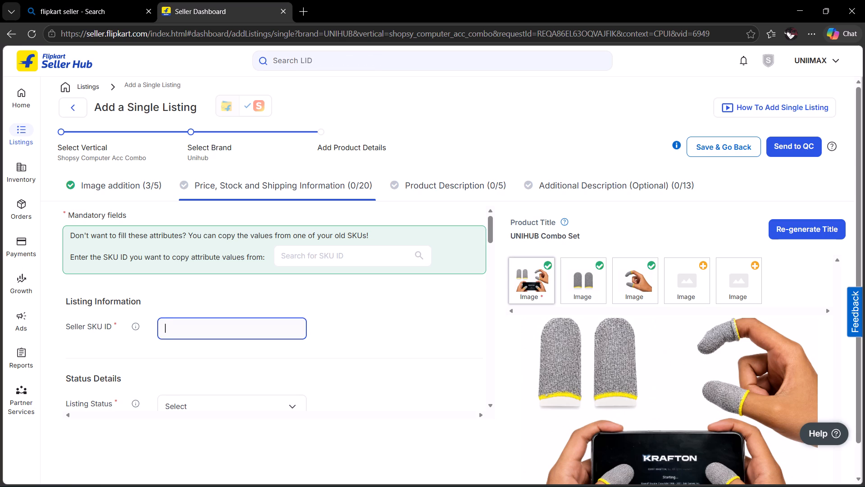
pyautogui.press('f')
pyautogui.press('1')
pyautogui.press('n')
pyautogui.press('g')
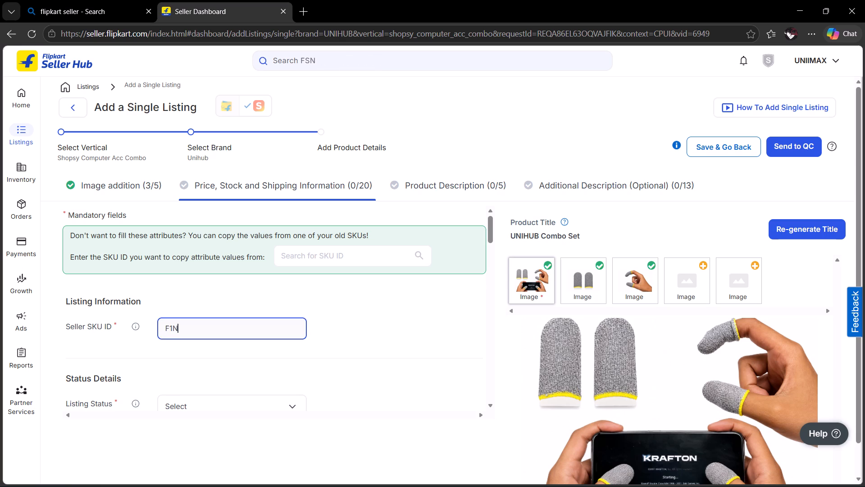
pyautogui.press('3')
pyautogui.press('r')
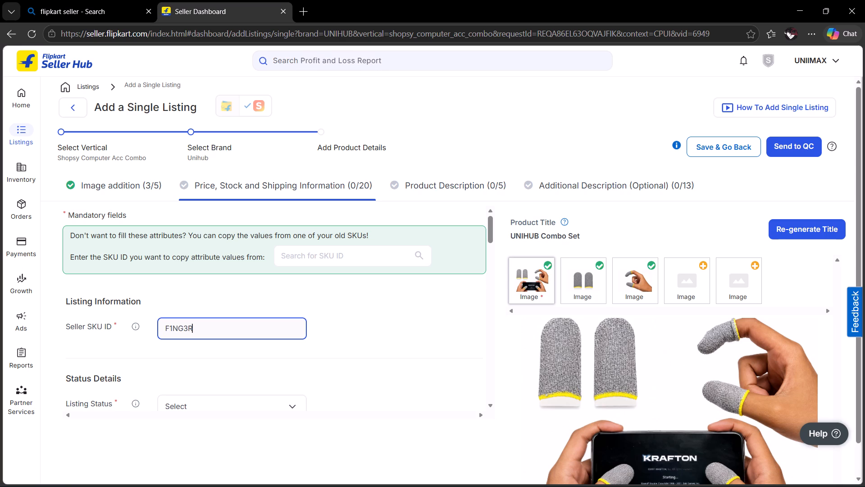
pyautogui.press('s')
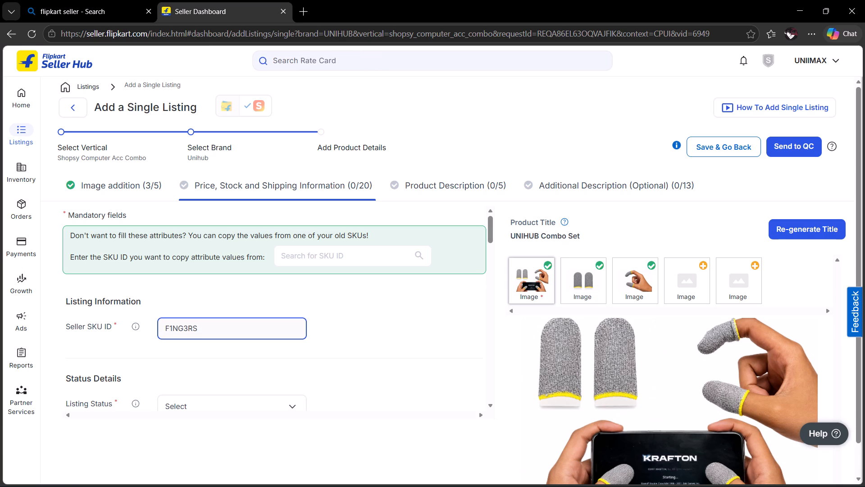
pyautogui.press('7')
pyautogui.press('3')
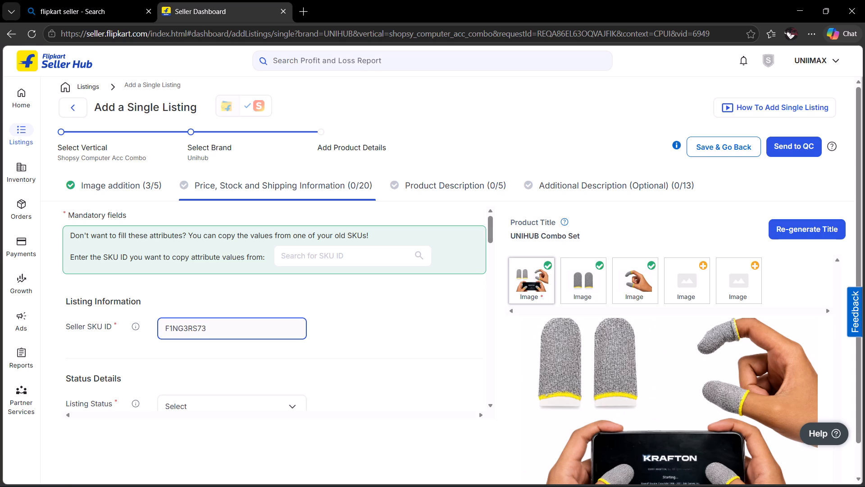
pyautogui.write('PR')
pyautogui.moveTo(223, 320); pyautogui.dragTo(158, 322)
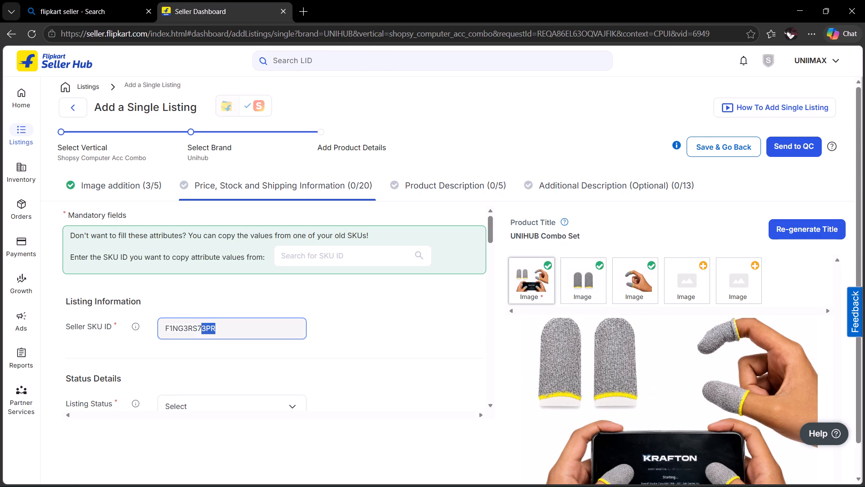
pyautogui.moveTo(158, 322); pyautogui.dragTo(133, 321)
pyautogui.hotkey('ctrl', 'c')
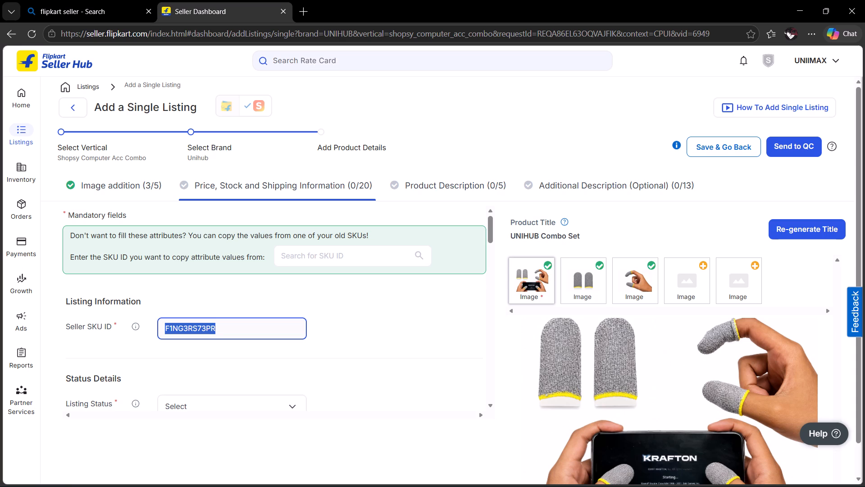
# Set the Listing Status to Active in the Status Details.
pyautogui.scroll(-1, 163, 386)
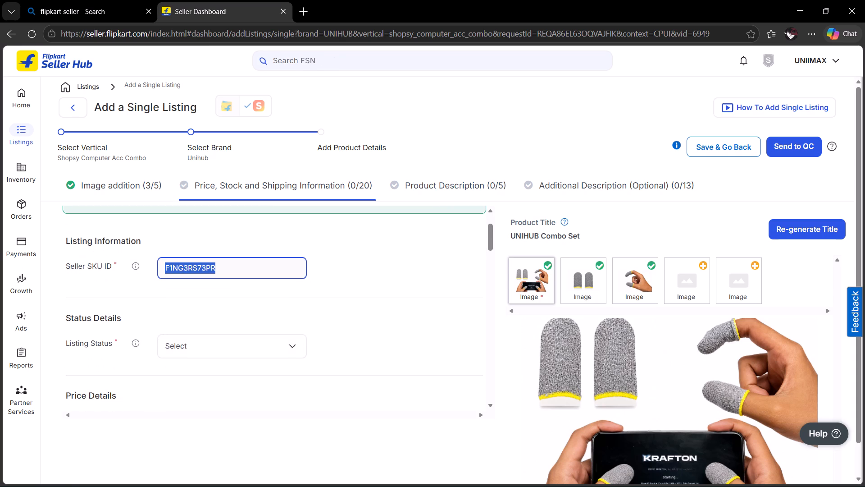
pyautogui.click(212, 353)
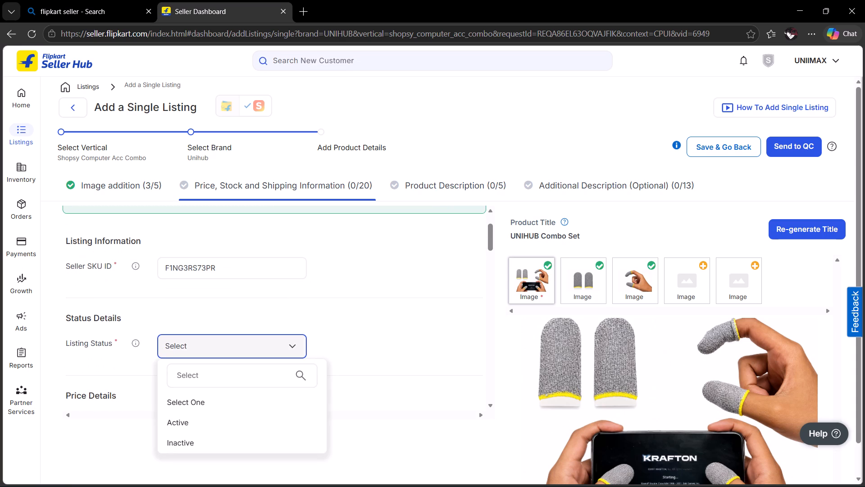
pyautogui.click(185, 423)
# Set the MRP to 599 INR in the Price Details.
pyautogui.scroll(-1, 214, 396)
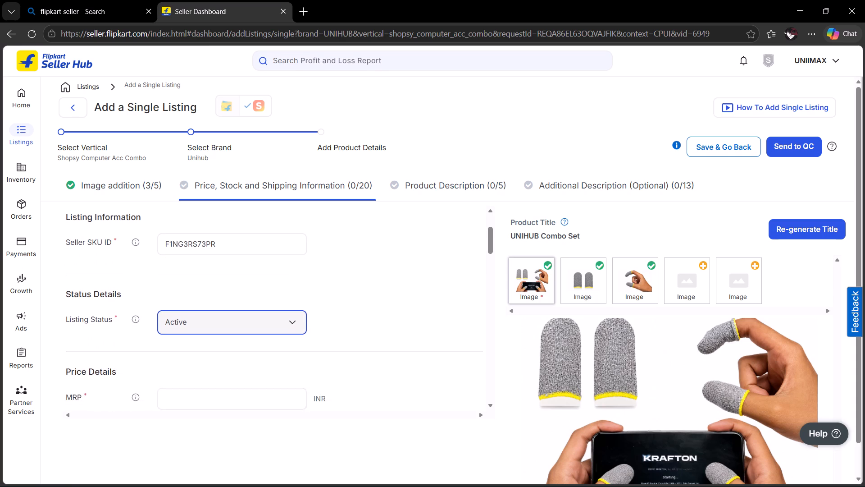
pyautogui.scroll(-1, 214, 396)
pyautogui.click(234, 378)
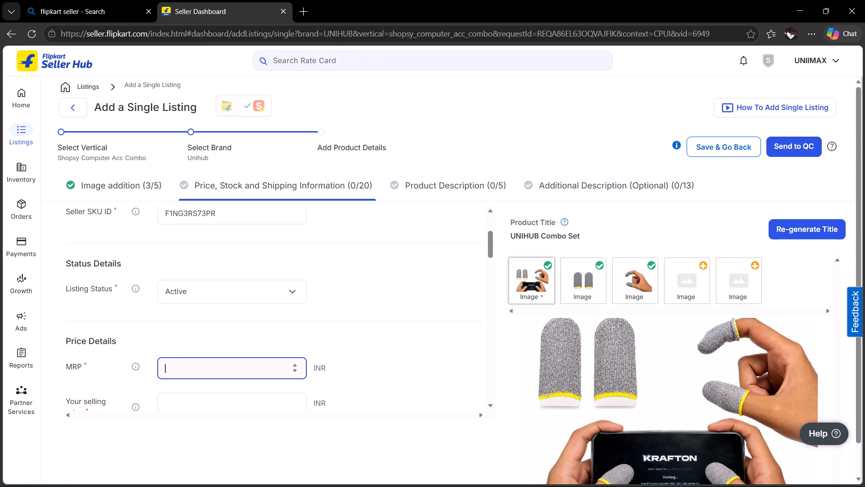
pyautogui.write('599')
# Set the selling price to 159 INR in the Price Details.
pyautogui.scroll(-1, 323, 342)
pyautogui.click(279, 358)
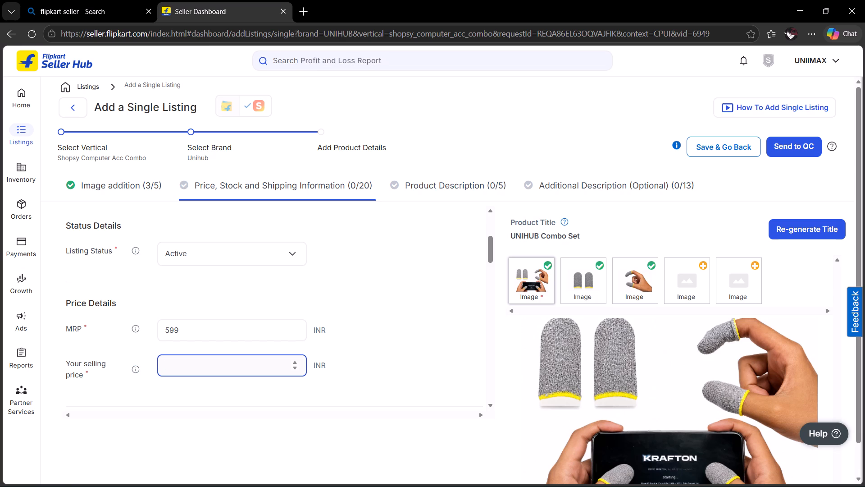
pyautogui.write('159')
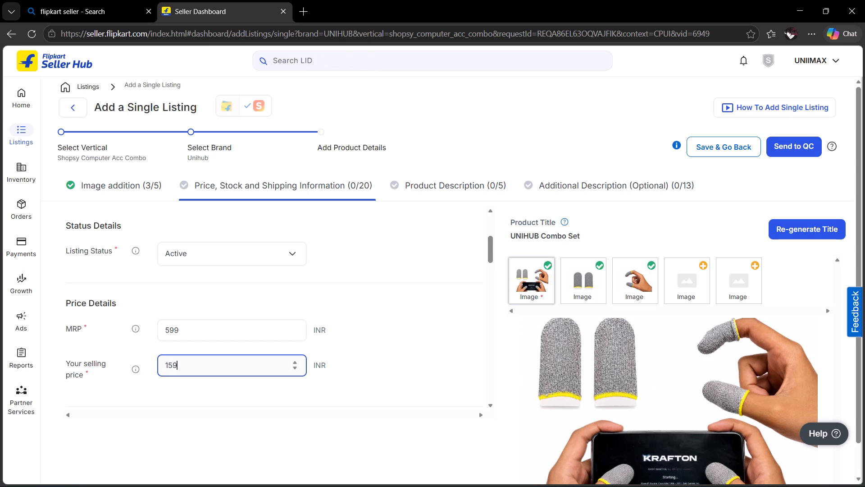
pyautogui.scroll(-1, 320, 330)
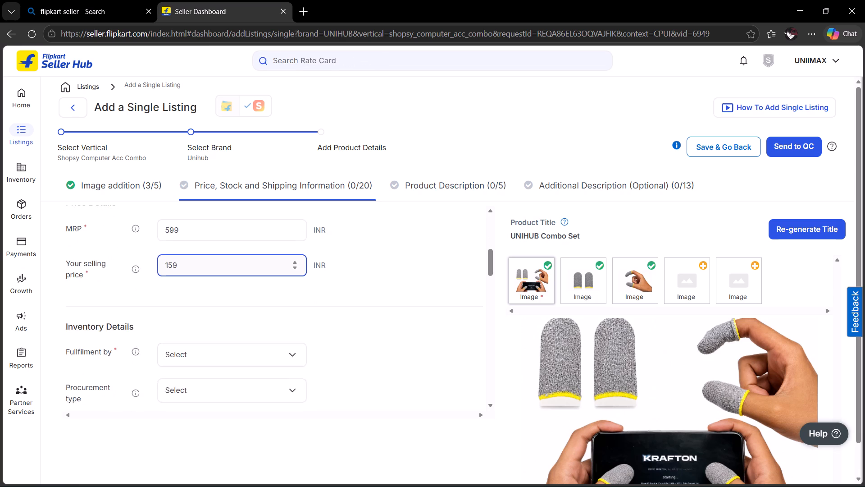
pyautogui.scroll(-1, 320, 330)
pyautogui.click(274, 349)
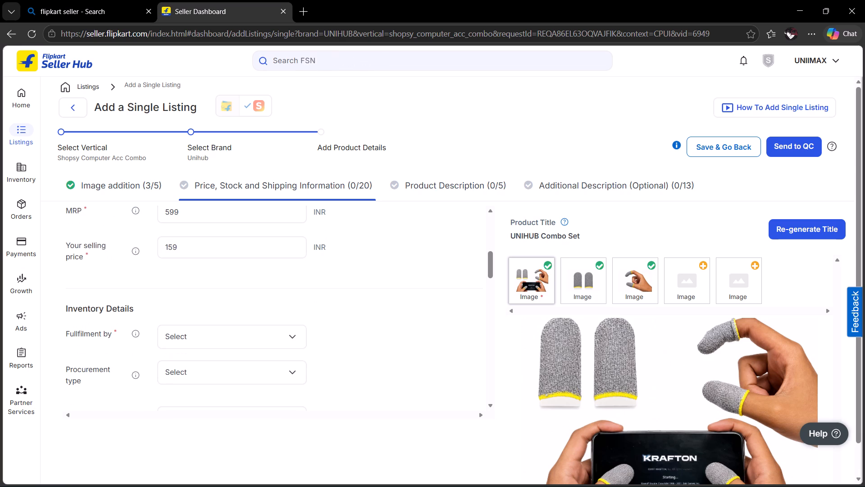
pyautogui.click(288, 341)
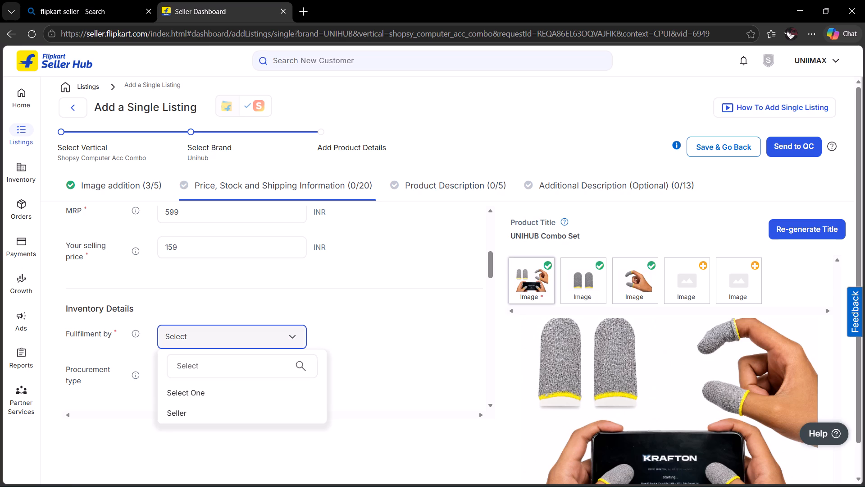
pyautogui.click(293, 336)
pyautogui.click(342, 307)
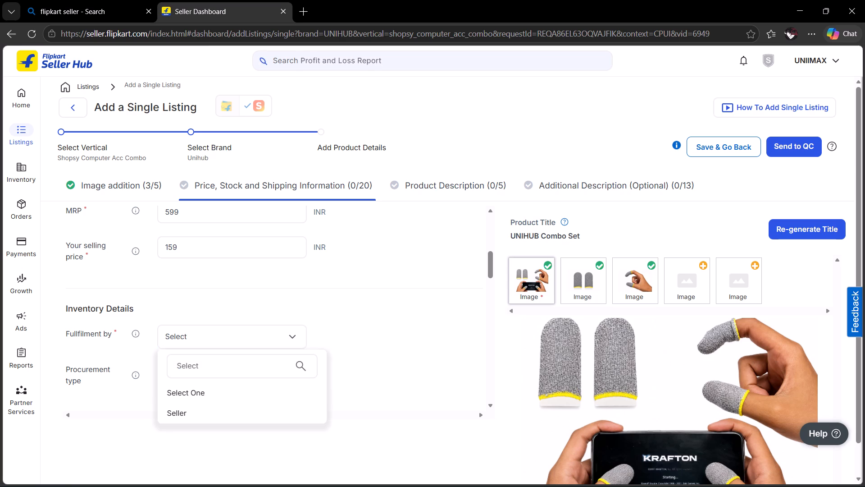
# Re-enter the MRP as 599 INR and set the selling price to 549 INR.
pyautogui.scroll(1, 342, 307)
pyautogui.click(288, 269)
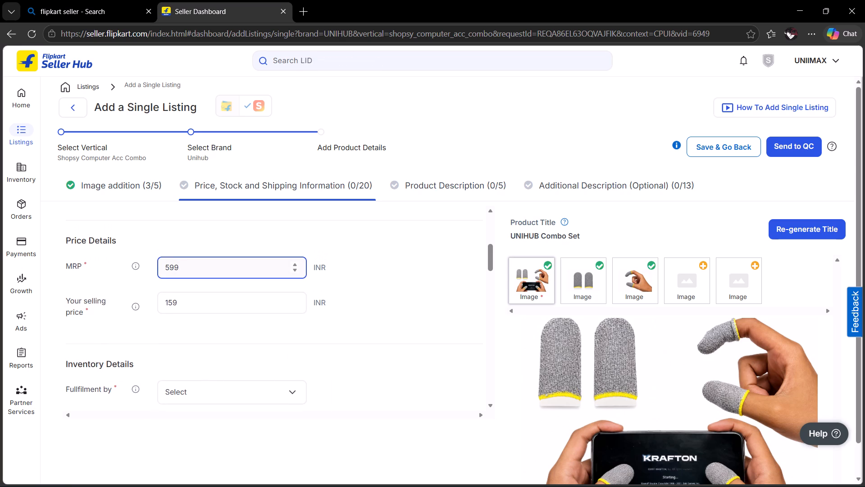
pyautogui.press('BackSpace')
pyautogui.press('BackSpace')
pyautogui.write('99')
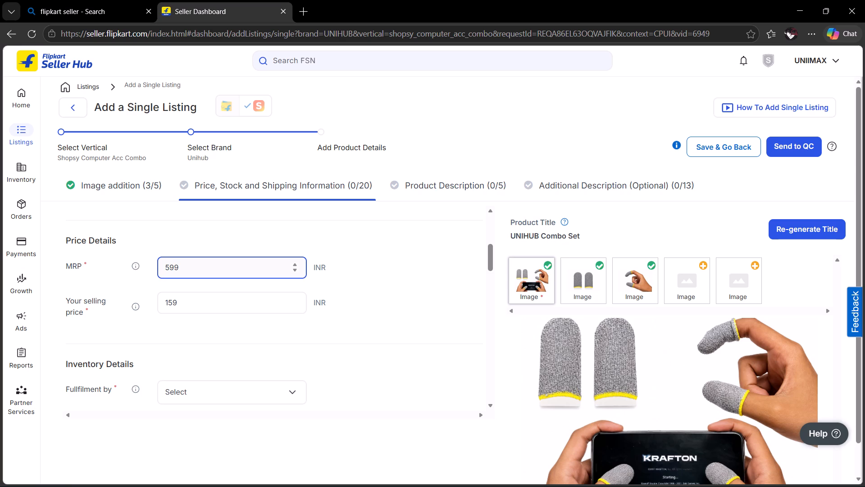
pyautogui.click(266, 298)
pyautogui.press('BackSpace')
pyautogui.press('BackSpace')
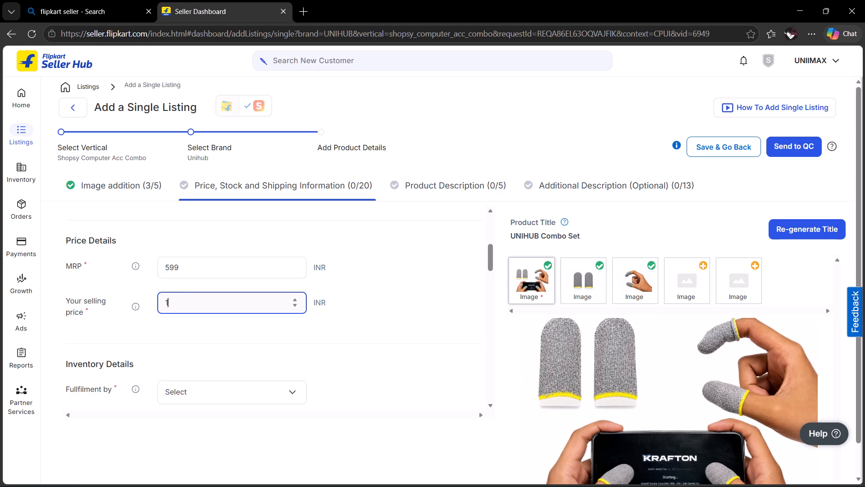
pyautogui.press('BackSpace')
pyautogui.press('5')
pyautogui.write('49')
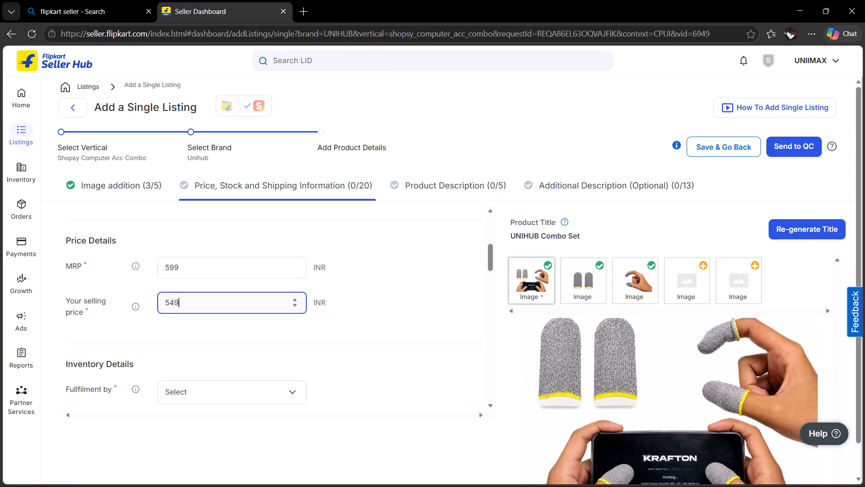
# Set Fullfilment by to Seller and the Procurement type to express in the Inventory Details.
pyautogui.scroll(-2, 400, 303)
pyautogui.click(266, 315)
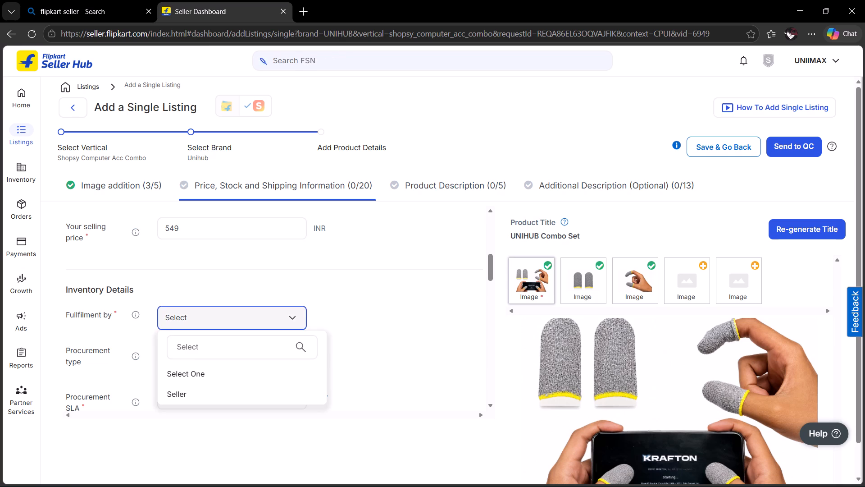
pyautogui.click(187, 400)
pyautogui.click(197, 382)
pyautogui.moveTo(197, 382); pyautogui.dragTo(187, 396)
pyautogui.click(187, 396)
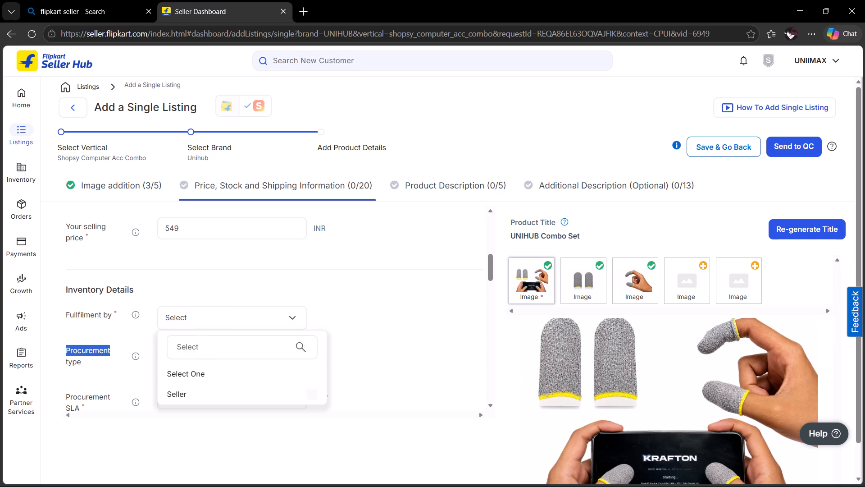
pyautogui.click(223, 354)
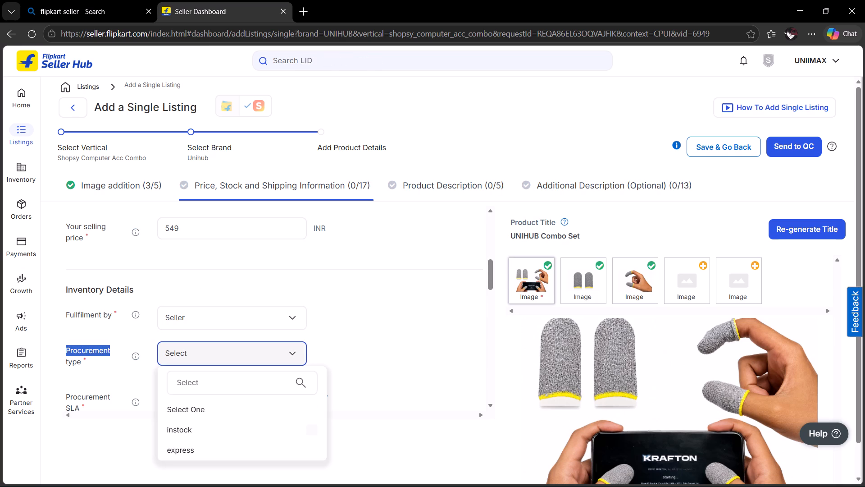
pyautogui.click(178, 448)
# Set the Stock quantity to 5000 in the Inventory Details.
pyautogui.scroll(-1, 228, 379)
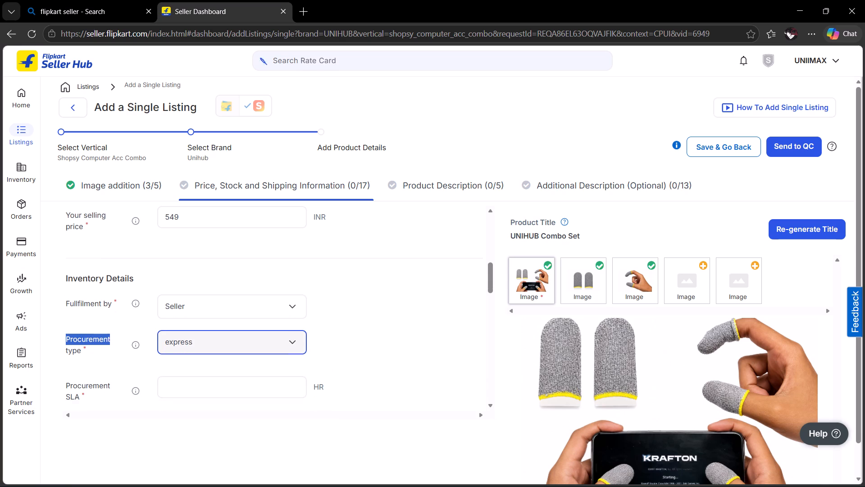
pyautogui.scroll(-1, 228, 379)
pyautogui.click(228, 362)
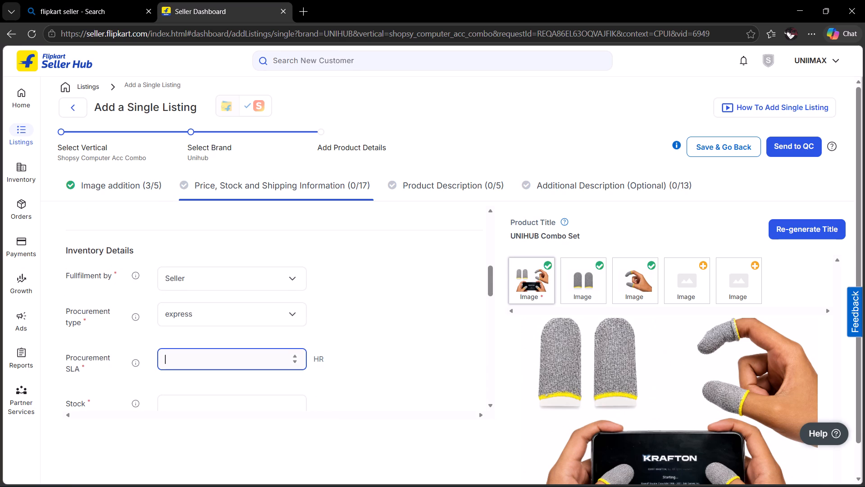
pyautogui.click(322, 357)
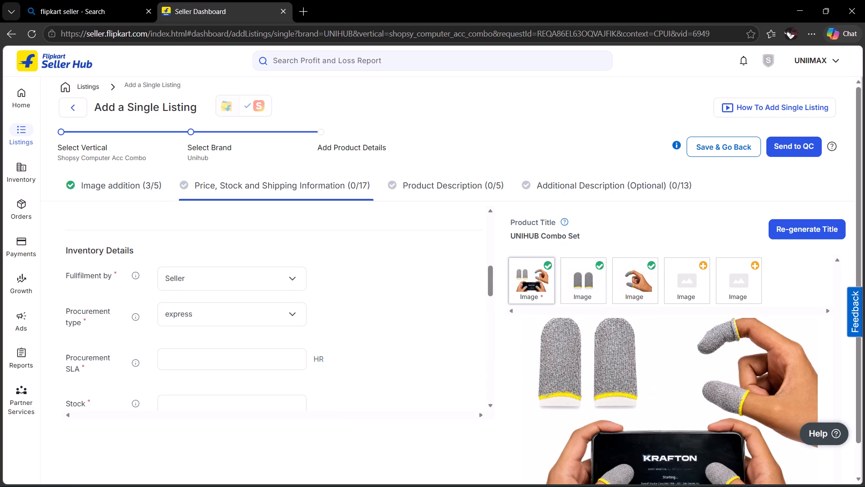
pyautogui.scroll(-1, 322, 357)
pyautogui.click(276, 349)
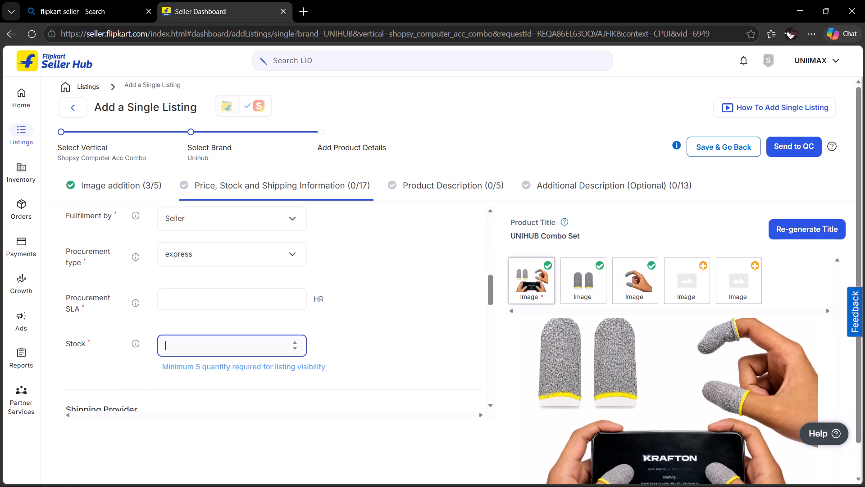
pyautogui.write('50000')
pyautogui.press('BackSpace')
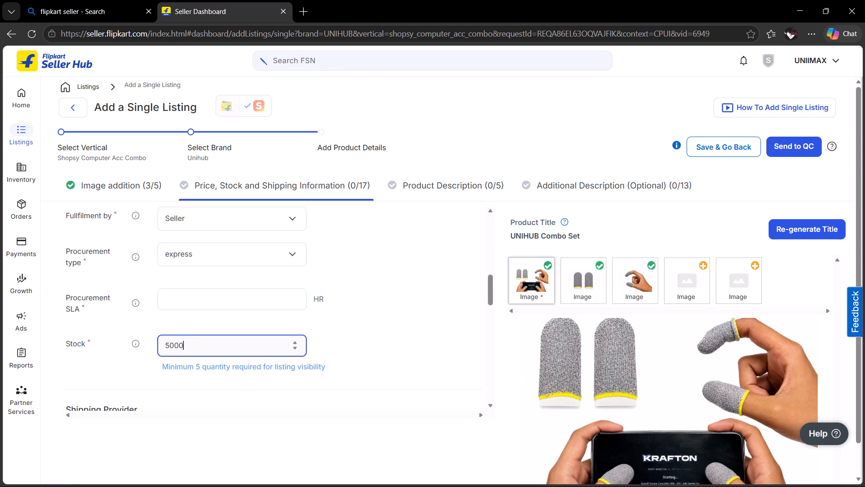
# Choose Flipkart as the Shipping provider.
pyautogui.scroll(-2, 386, 371)
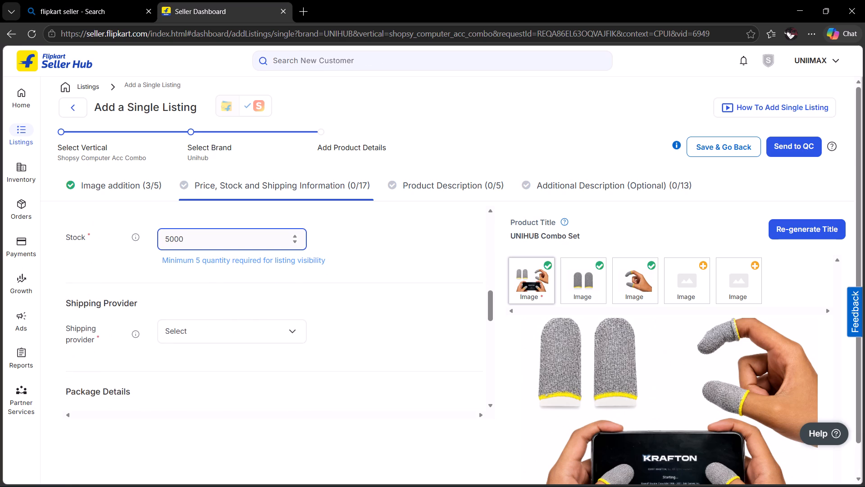
pyautogui.click(283, 334)
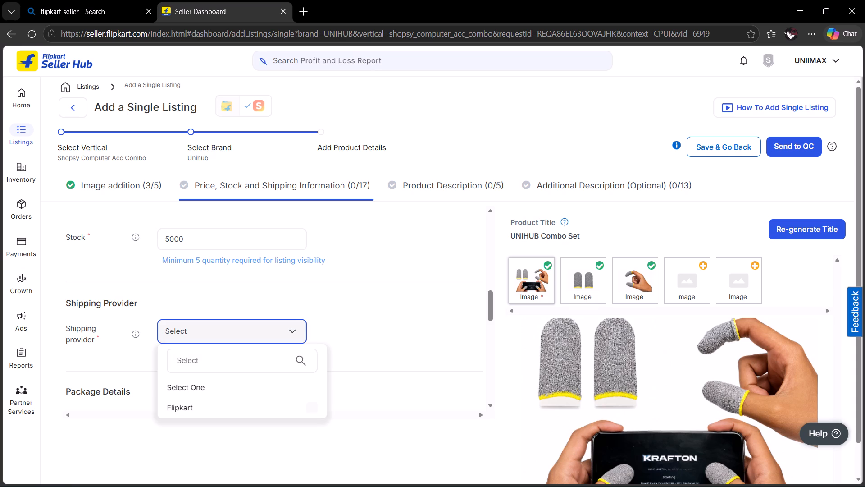
pyautogui.click(227, 413)
# Enter the package dimensions in the Package Details: length 10 cm, breadth 8 cm and height 2 cm.
pyautogui.scroll(-1, 274, 348)
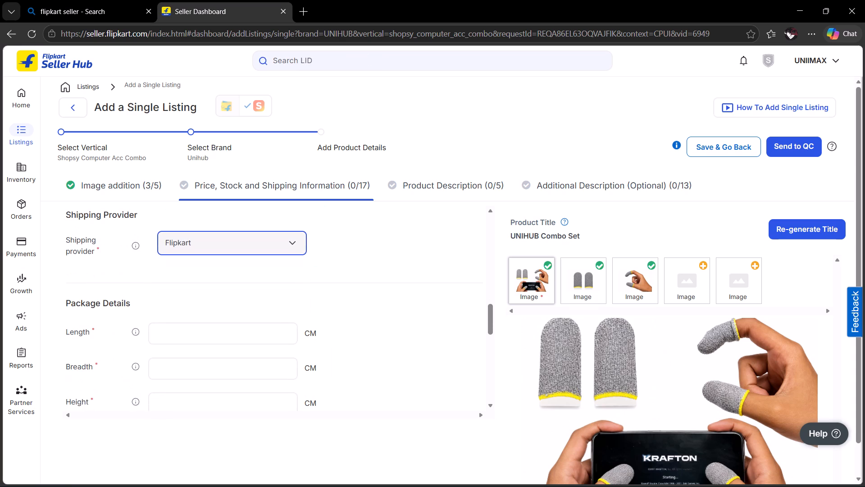
pyautogui.click(276, 337)
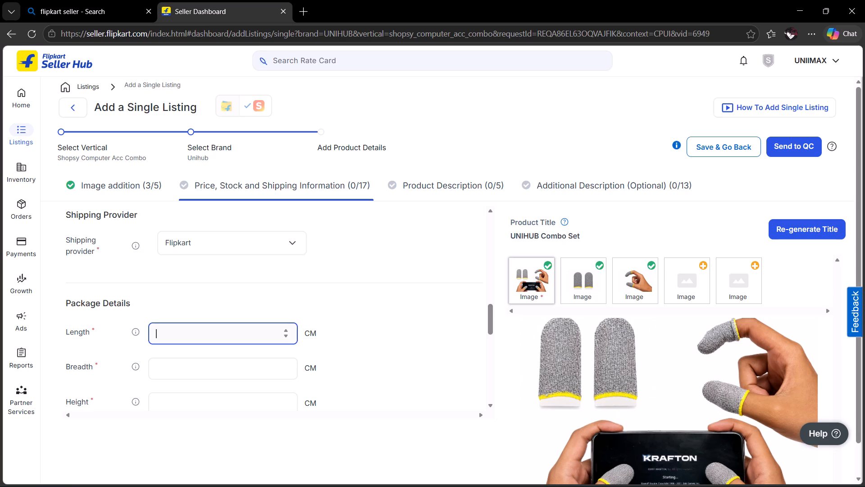
pyautogui.click(310, 335)
pyautogui.click(284, 332)
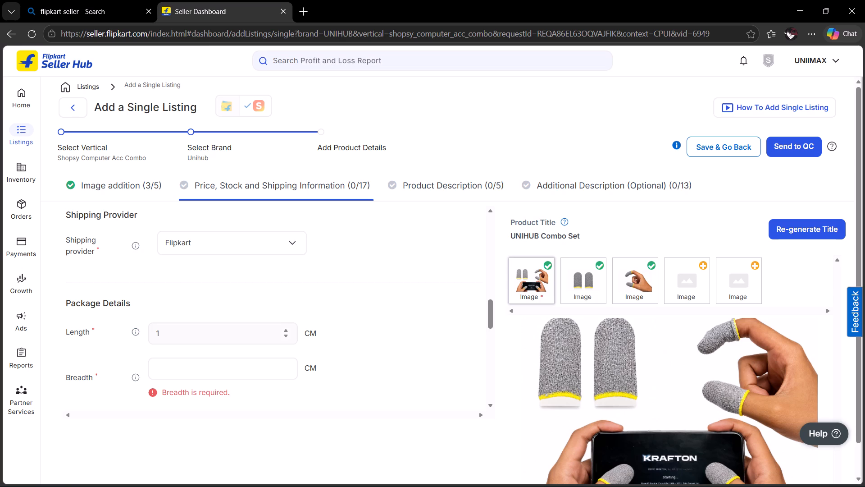
pyautogui.press('0')
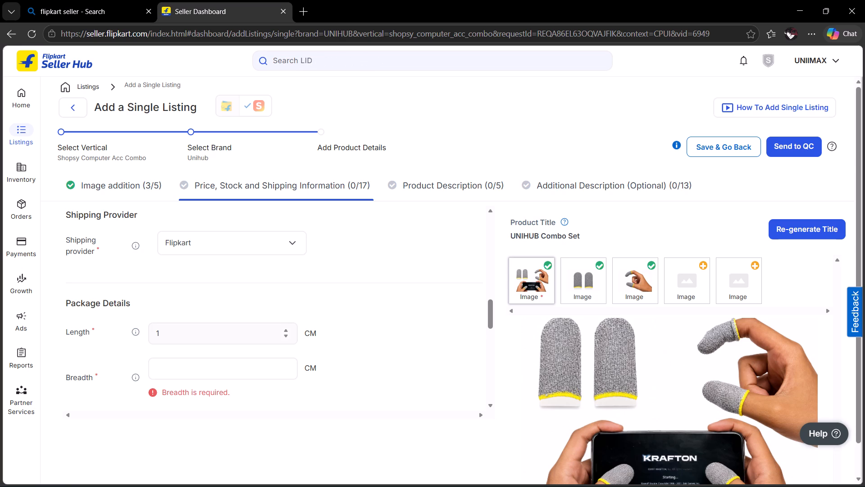
pyautogui.click(250, 328)
pyautogui.press('BackSpace')
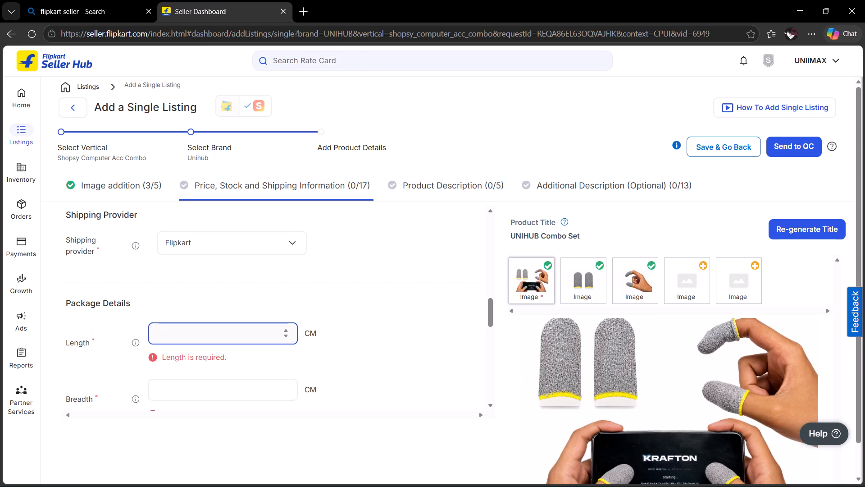
pyautogui.write('10')
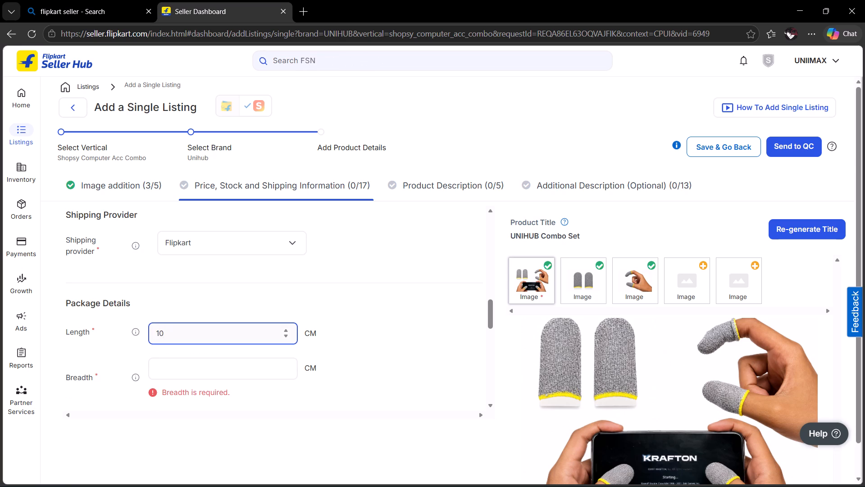
pyautogui.click(245, 372)
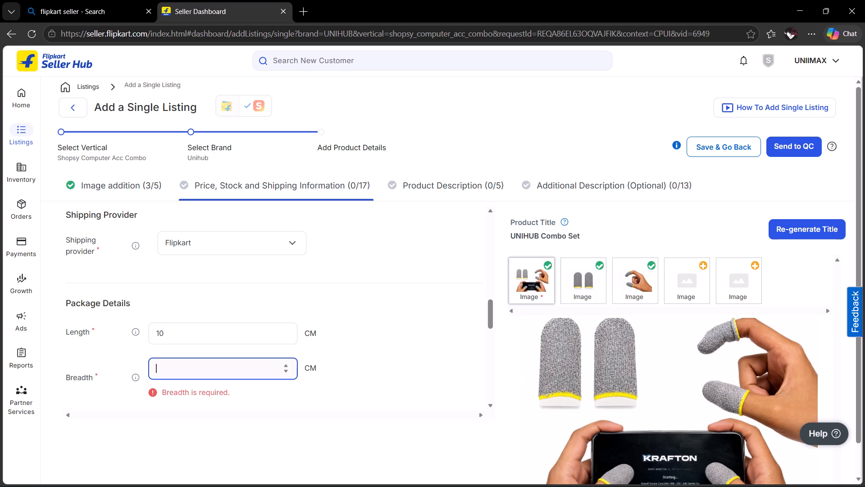
pyautogui.press('8')
pyautogui.scroll(-1, 245, 372)
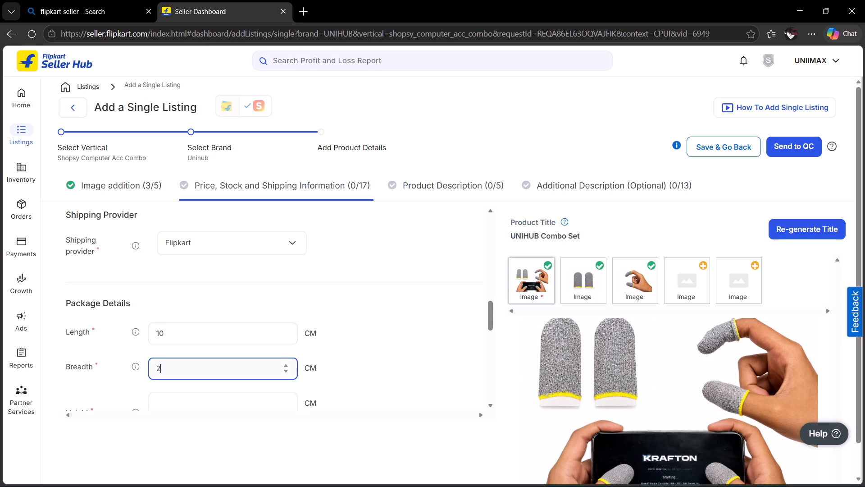
pyautogui.scroll(-1, 245, 372)
pyautogui.scroll(-1, 319, 367)
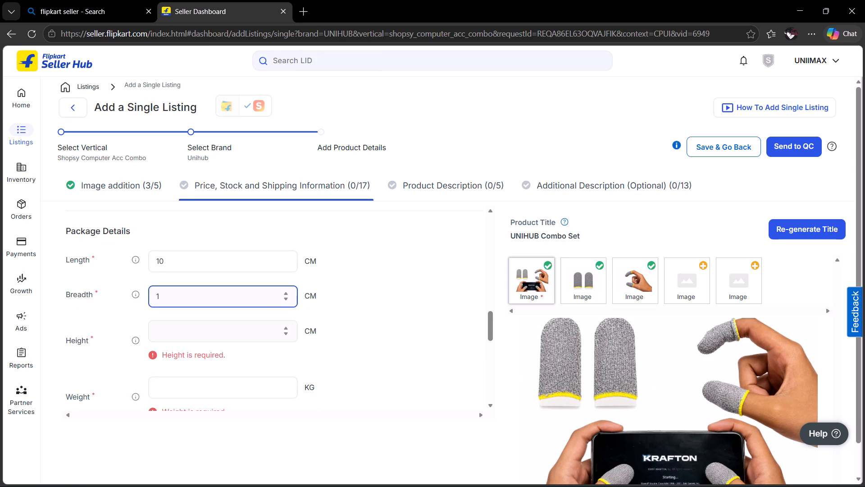
pyautogui.click(264, 335)
pyautogui.press('2')
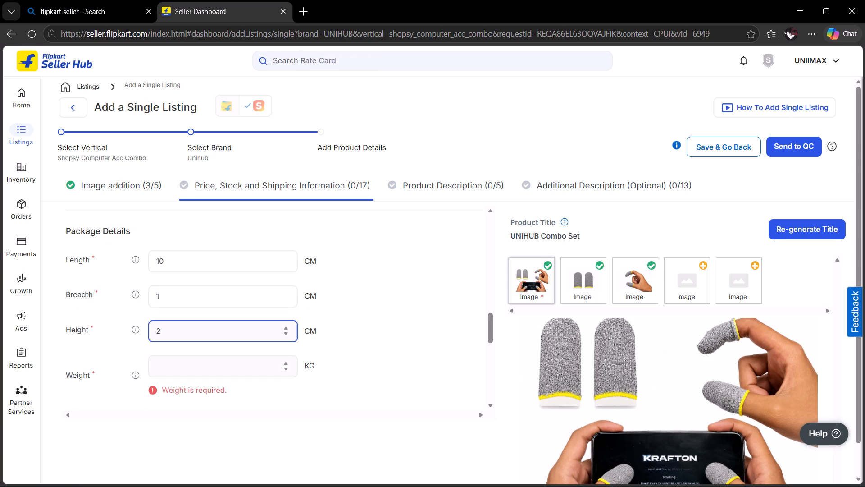
# Set the package weight to 0.04 kg in the Package Details.
pyautogui.click(234, 372)
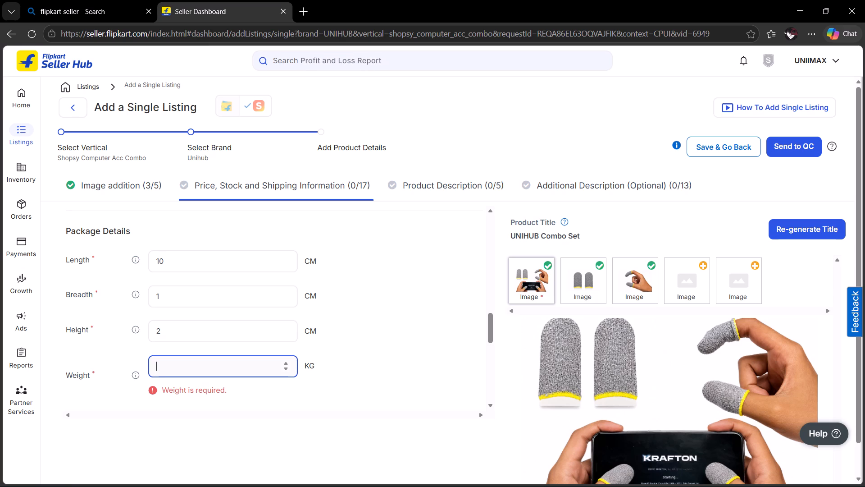
pyautogui.write('0.')
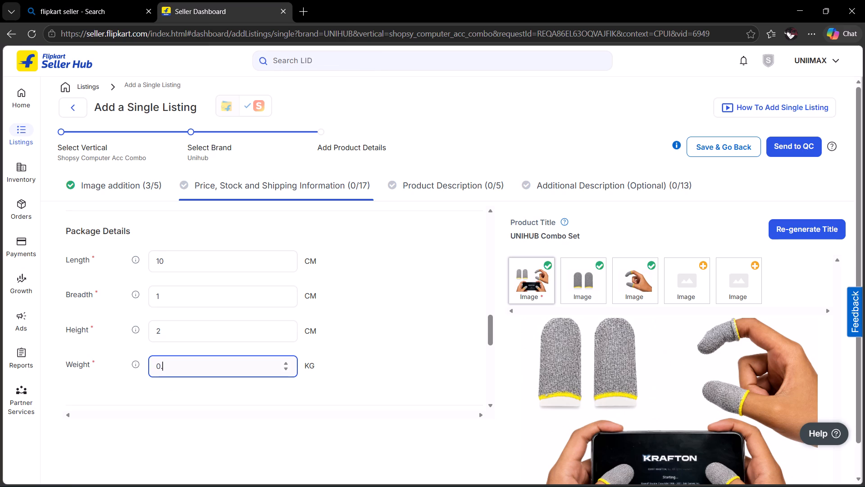
pyautogui.press('0')
pyautogui.press('4')
pyautogui.click(310, 364)
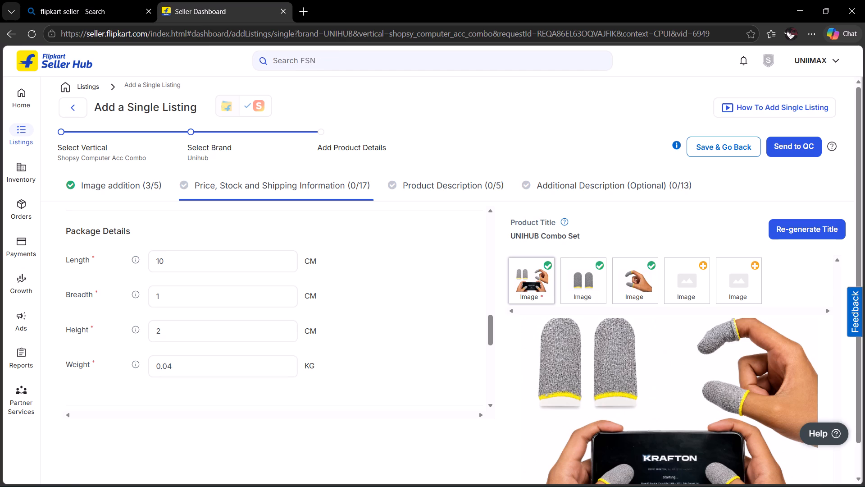
# Paste F1NG3RS73PR as the HSN and set the Tax Code to GST_18 in the Tax Details.
pyautogui.scroll(-2, 334, 365)
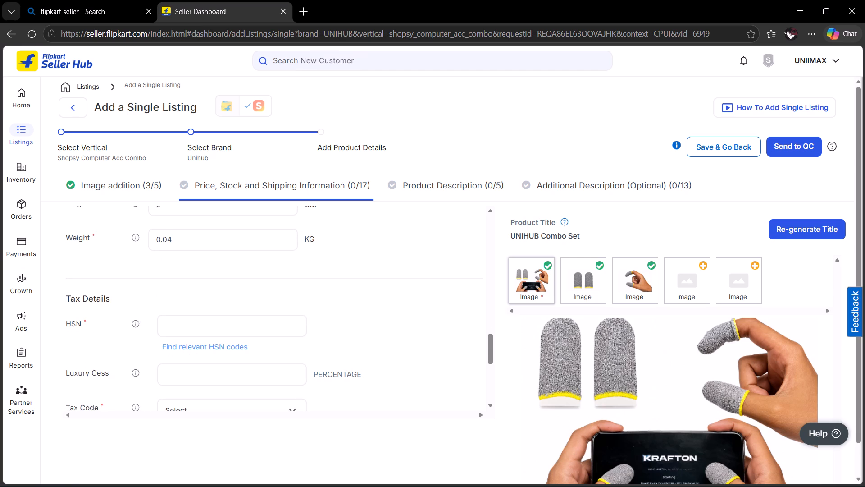
pyautogui.click(283, 331)
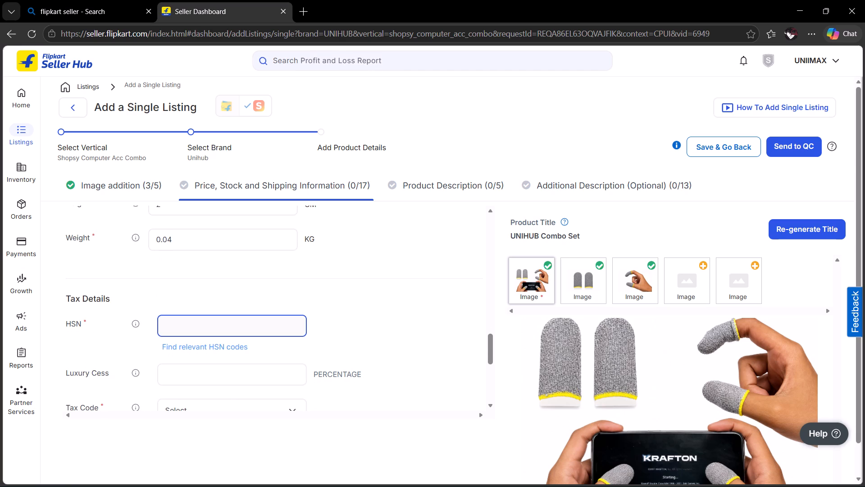
pyautogui.hotkey('ctrl', 'v')
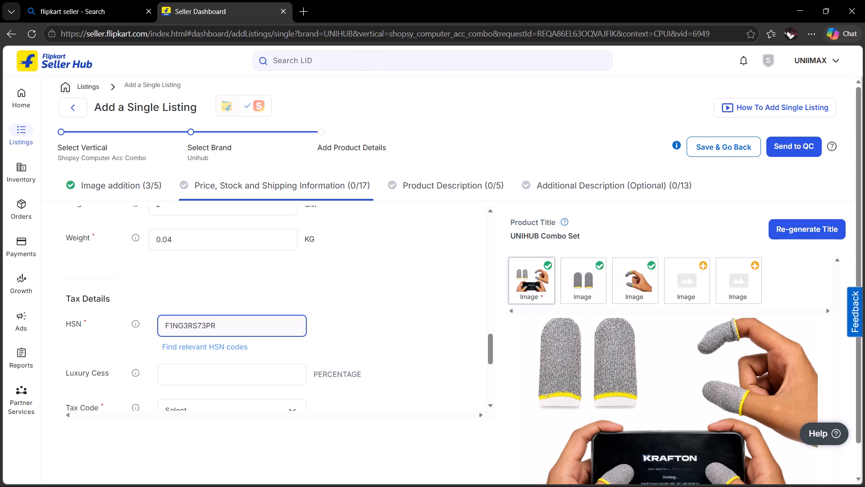
pyautogui.scroll(-1, 283, 331)
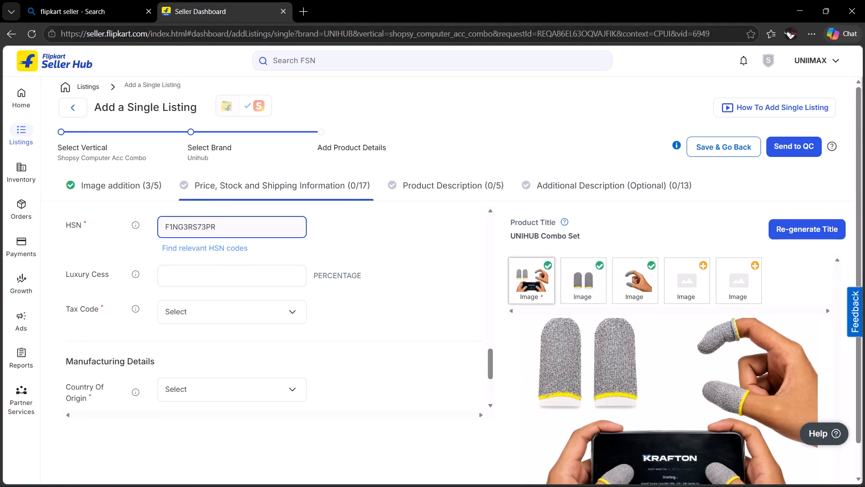
pyautogui.click(260, 280)
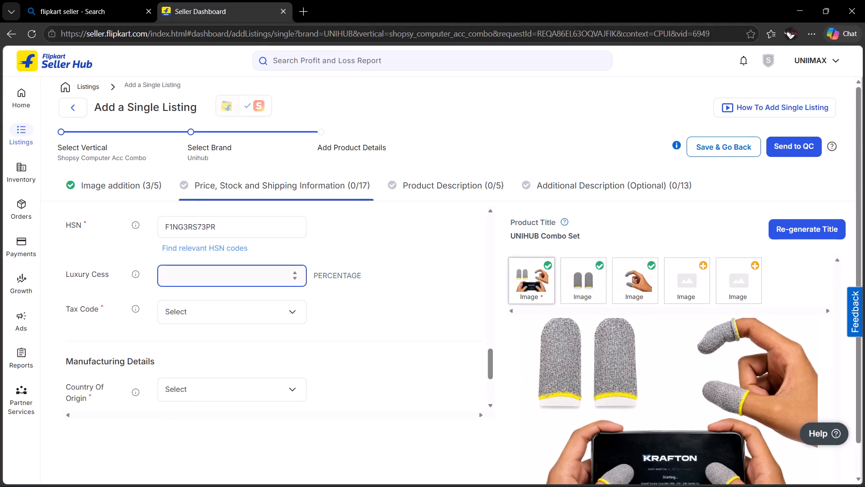
pyautogui.click(259, 312)
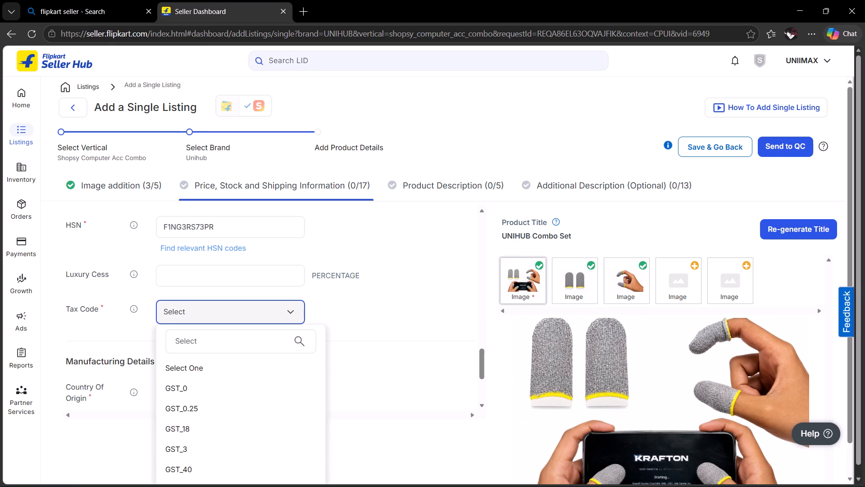
pyautogui.click(200, 433)
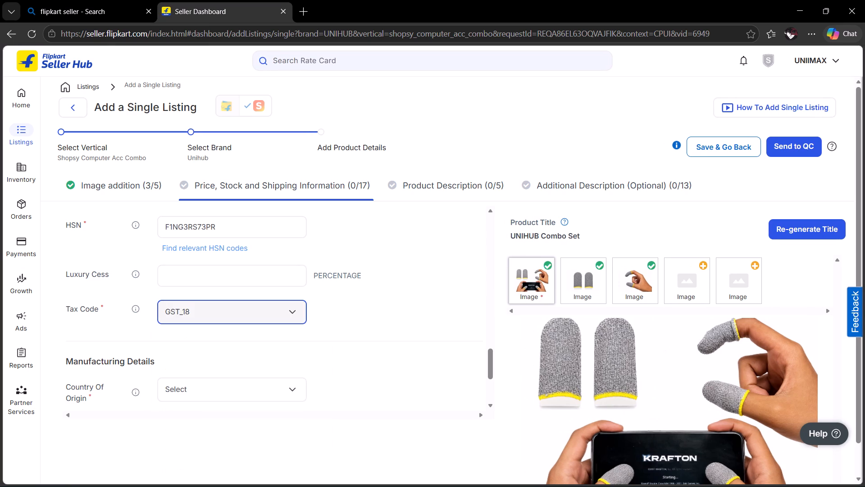
# Set the Country Of Origin to India in the Manufacturing Details.
pyautogui.click(274, 389)
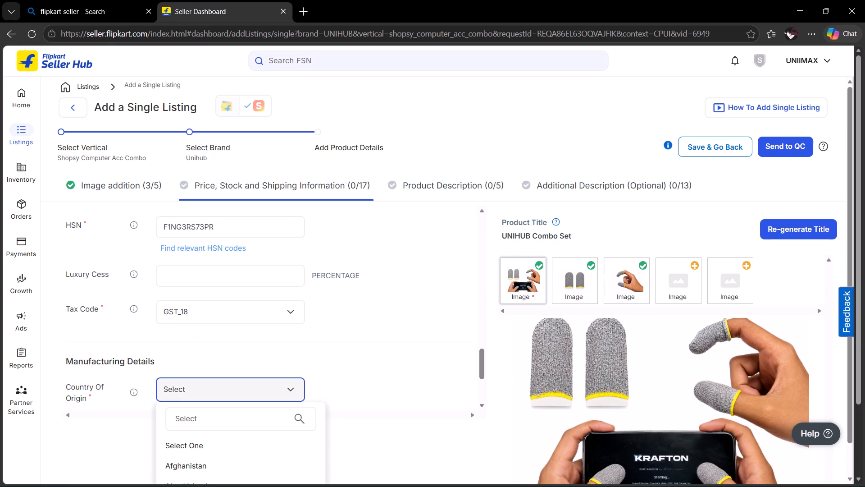
pyautogui.click(245, 415)
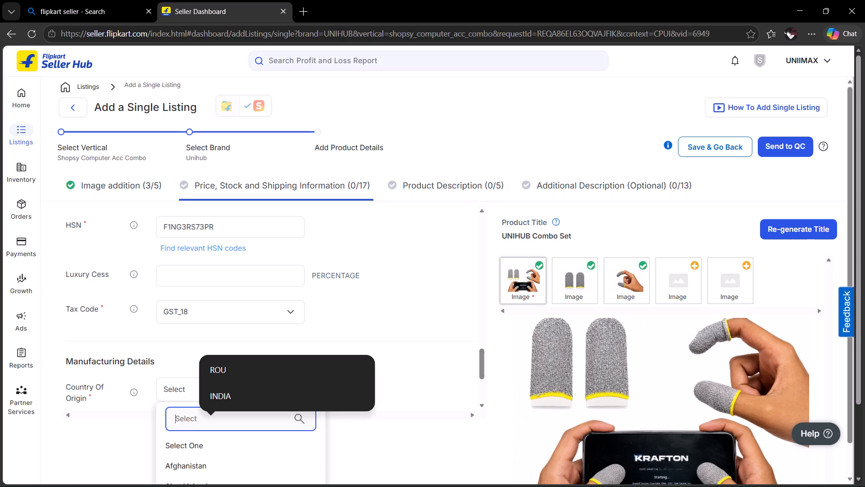
pyautogui.click(243, 395)
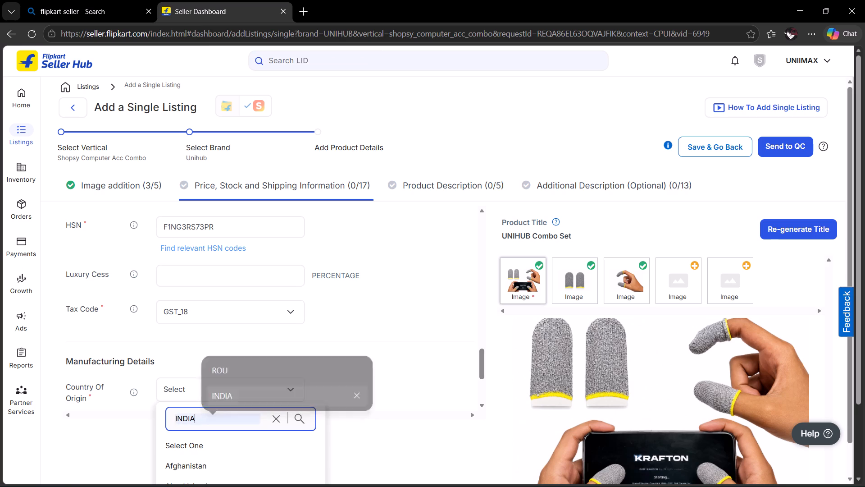
pyautogui.scroll(-1, 290, 374)
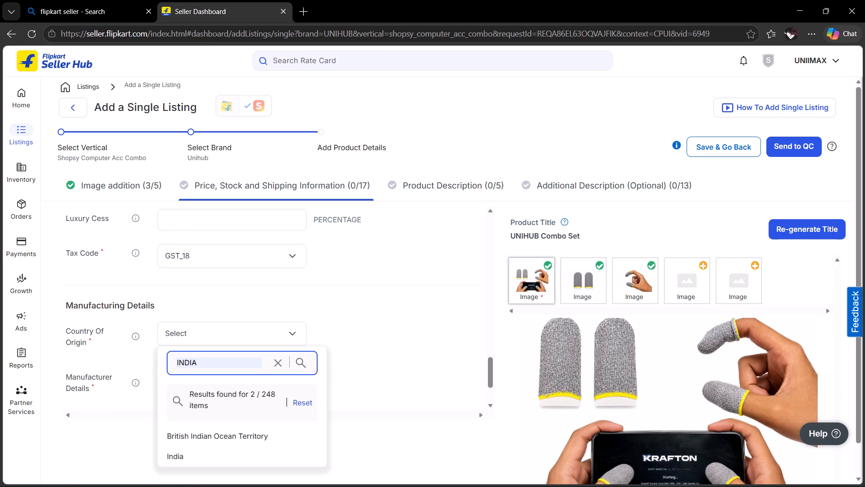
pyautogui.scroll(-1, 290, 374)
pyautogui.click(177, 454)
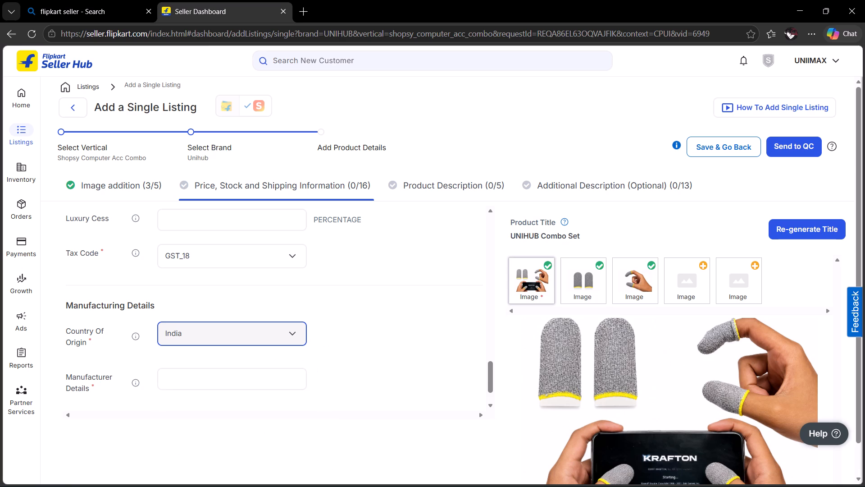
# Enter MANUFACTURE BY UNIMAX as the Manufacturer Details in the Manufacturing Details.
pyautogui.click(229, 378)
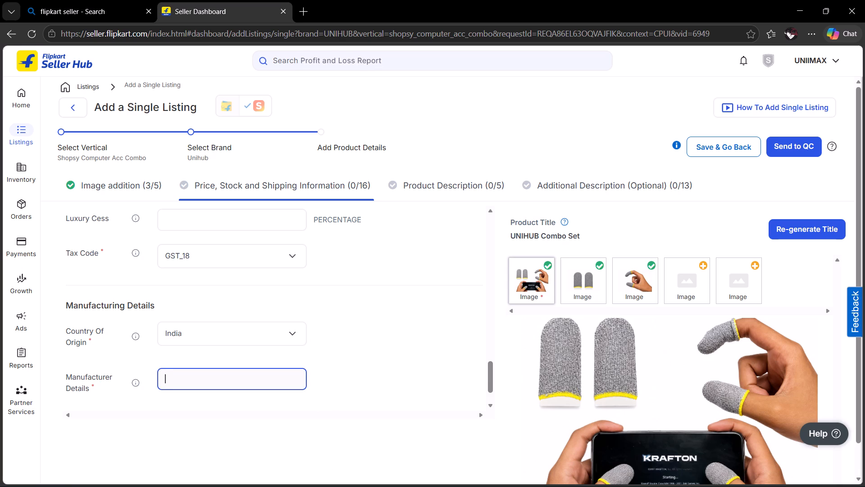
pyautogui.scroll(-2, 229, 378)
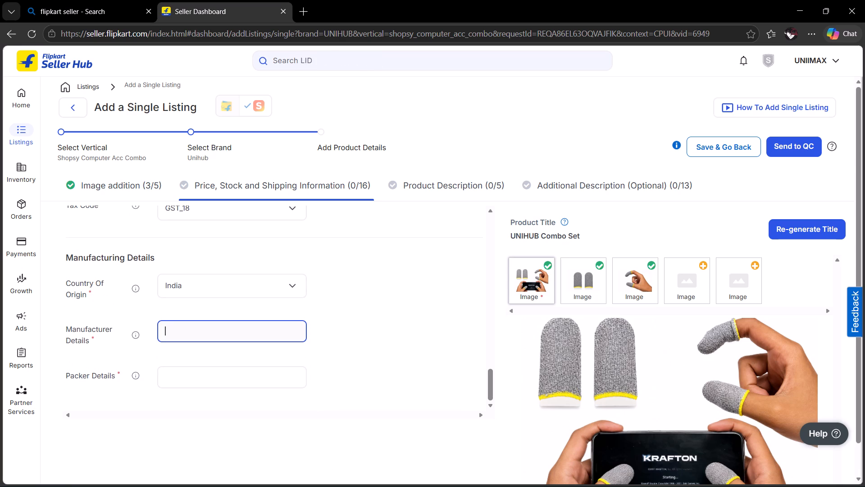
pyautogui.click(222, 340)
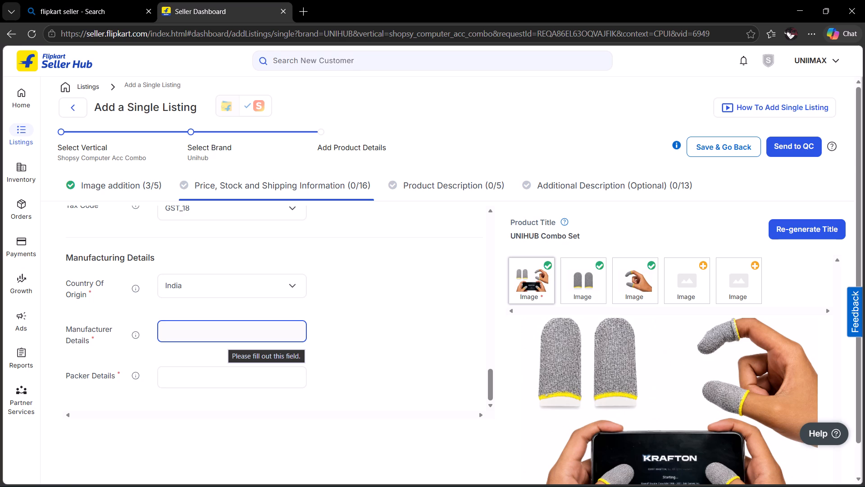
pyautogui.hotkey('shift', 'm')
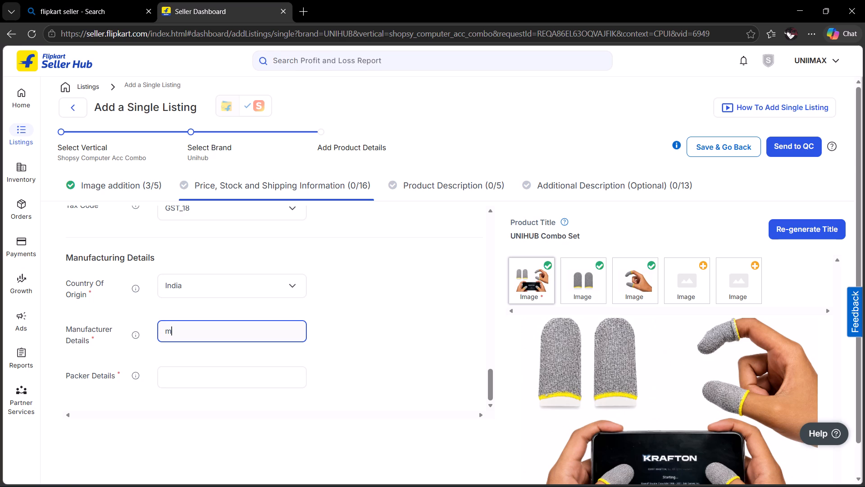
pyautogui.press('BackSpace')
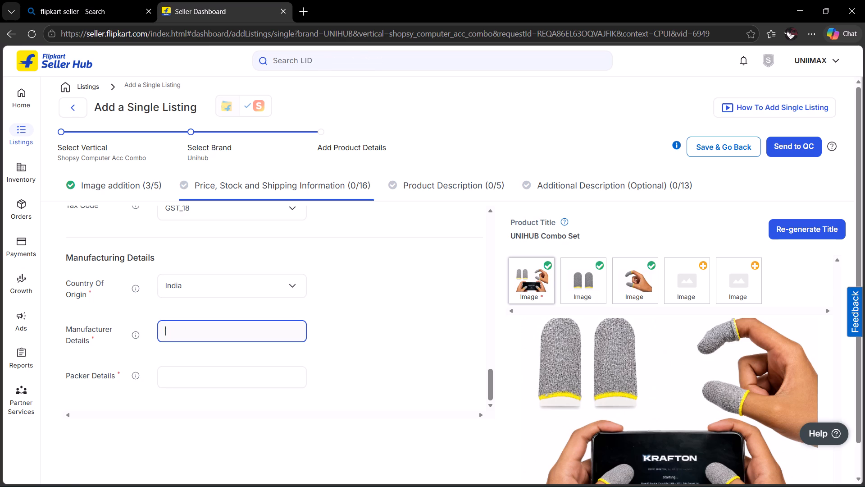
pyautogui.write('MANU')
pyautogui.write('FACR')
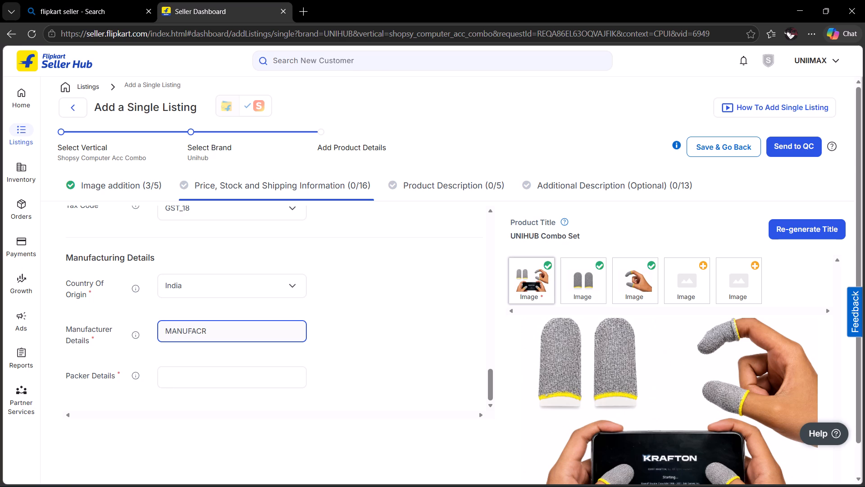
pyautogui.press('BackSpace')
pyautogui.write('TURE BY UNIMAX')
# Copy the manufacturer text into the Packer Details and trim it to UNIMAX.
pyautogui.hotkey('ctrl', 'a')
pyautogui.hotkey('ctrl', 'c')
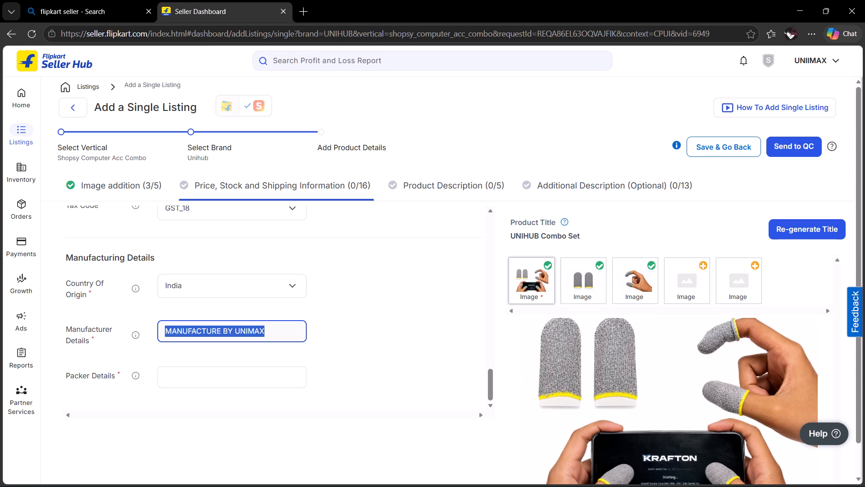
pyautogui.scroll(-1, 322, 340)
pyautogui.click(282, 341)
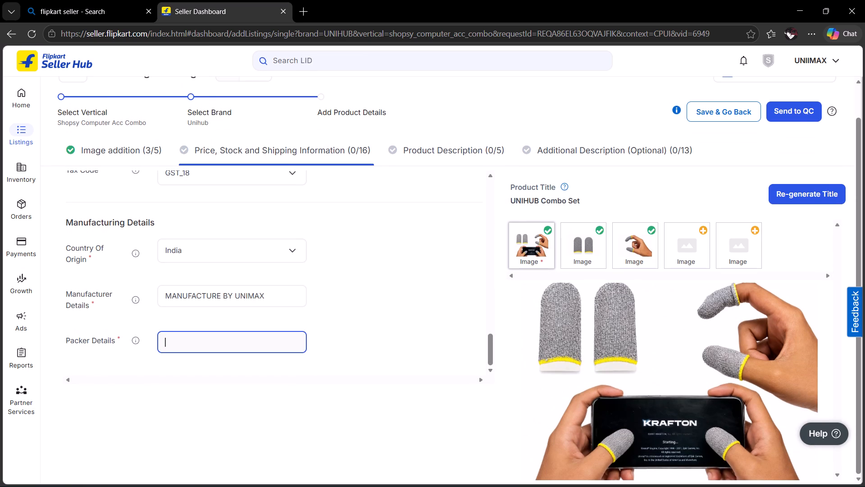
pyautogui.hotkey('ctrl', 'v')
pyautogui.scroll(-1, 355, 289)
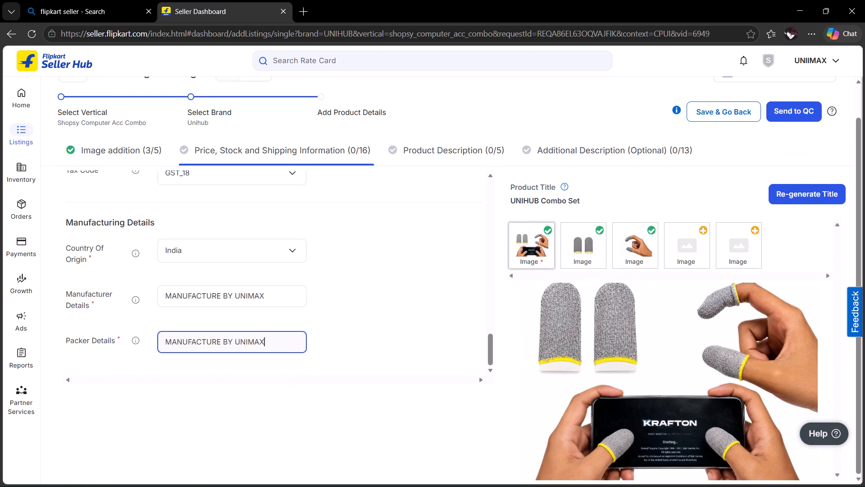
pyautogui.scroll(-1, 355, 289)
pyautogui.moveTo(232, 341); pyautogui.dragTo(154, 334)
pyautogui.press('BackSpace')
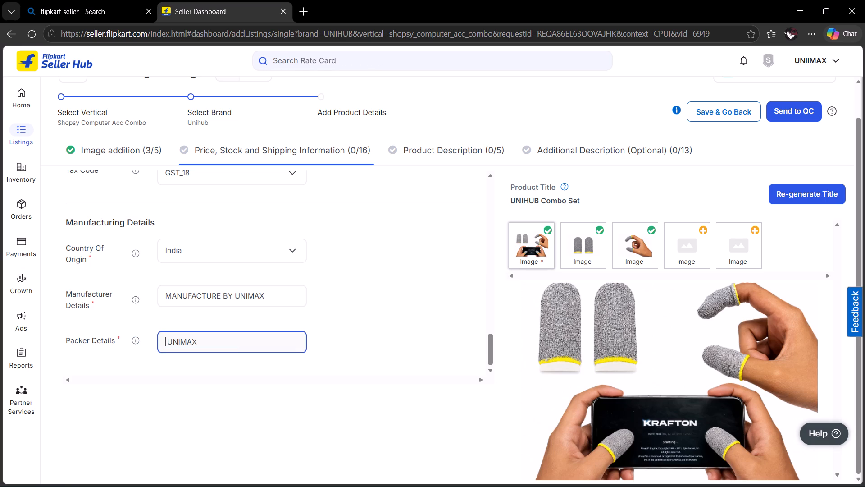
pyautogui.click(278, 335)
pyautogui.click(404, 310)
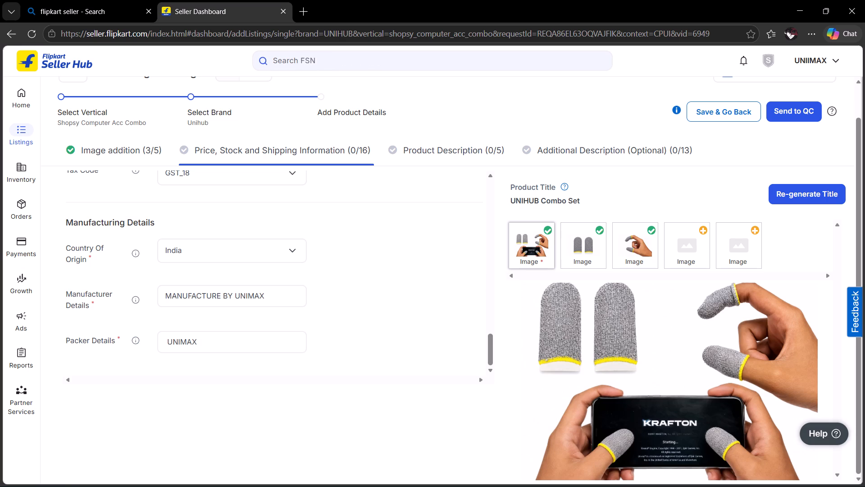
# Set the Luxury Cess to 0 percent in the Tax Details.
pyautogui.scroll(3, 404, 326)
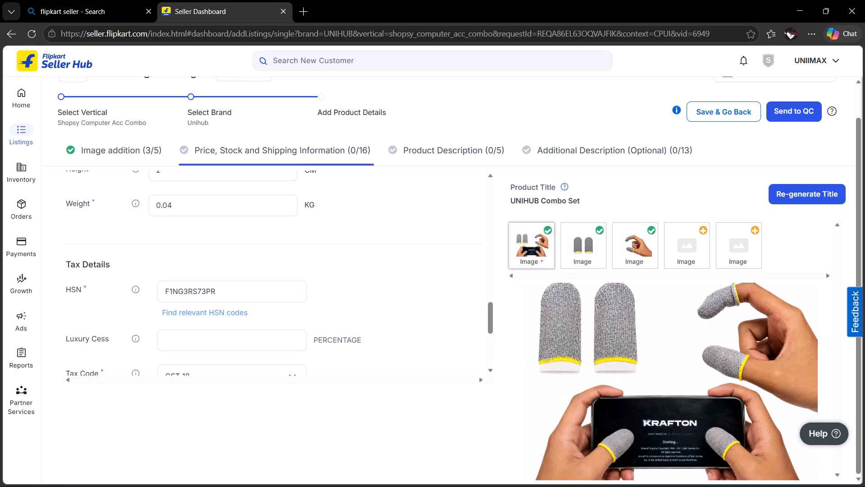
pyautogui.scroll(5, 405, 344)
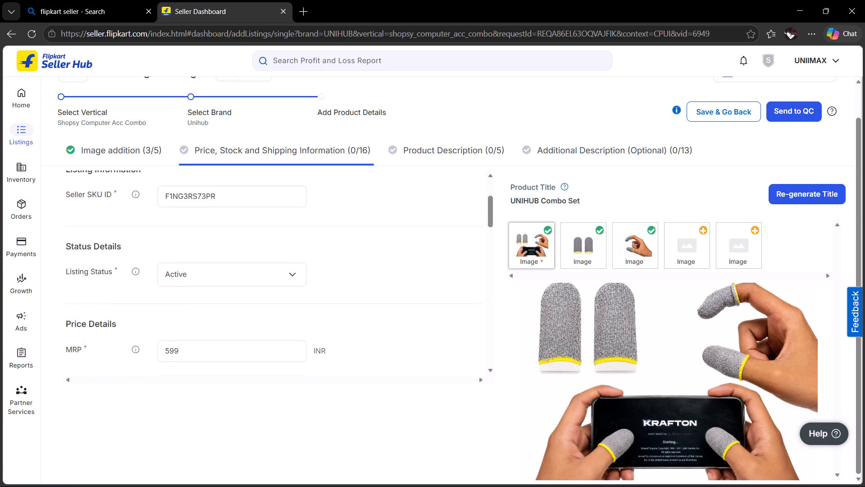
pyautogui.scroll(-1, 405, 344)
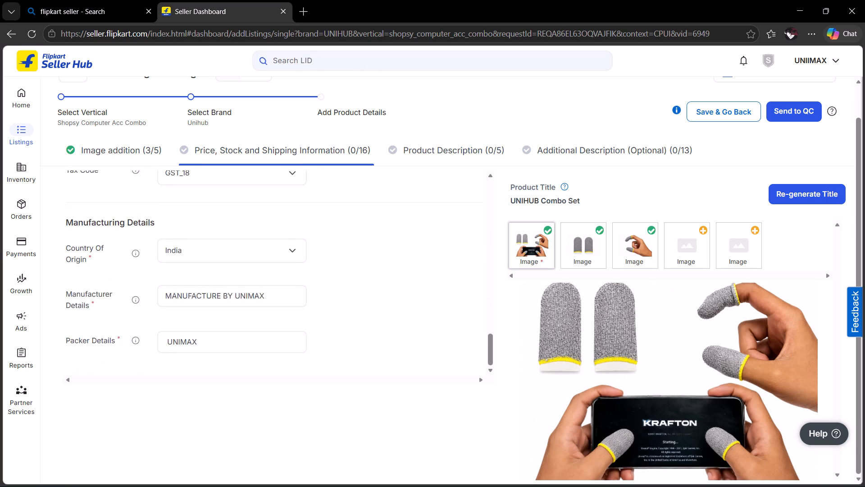
pyautogui.scroll(1, 405, 344)
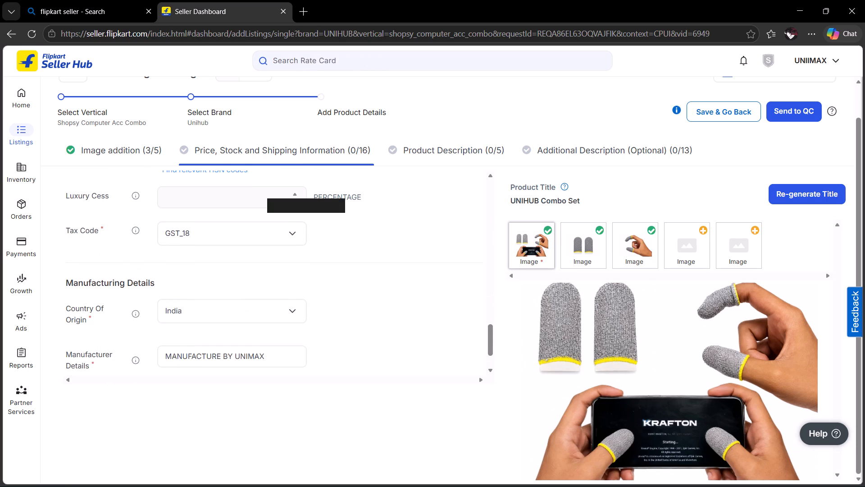
pyautogui.click(261, 190)
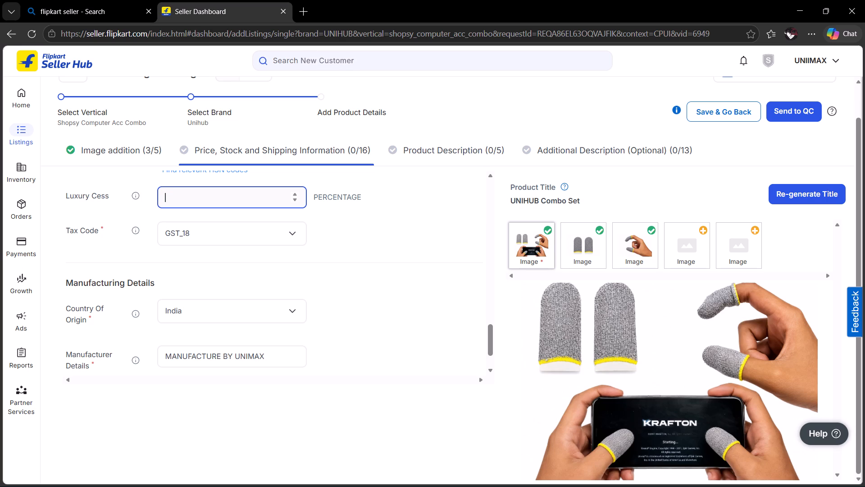
pyautogui.press('0')
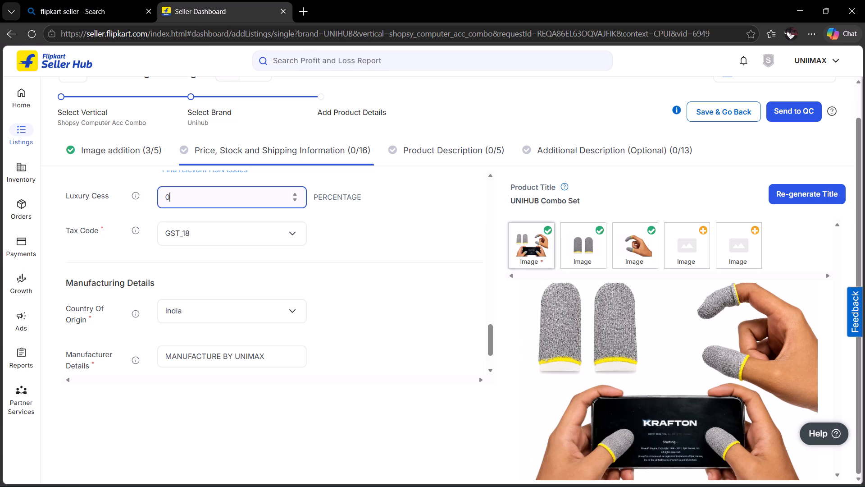
pyautogui.click(405, 204)
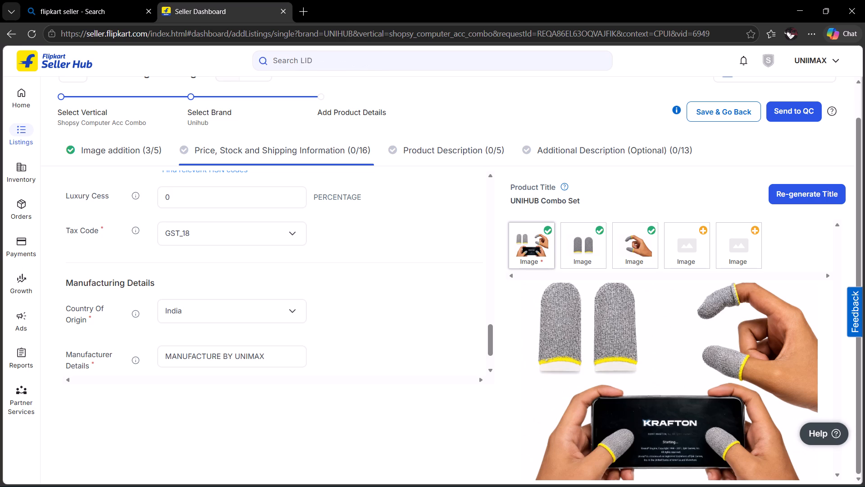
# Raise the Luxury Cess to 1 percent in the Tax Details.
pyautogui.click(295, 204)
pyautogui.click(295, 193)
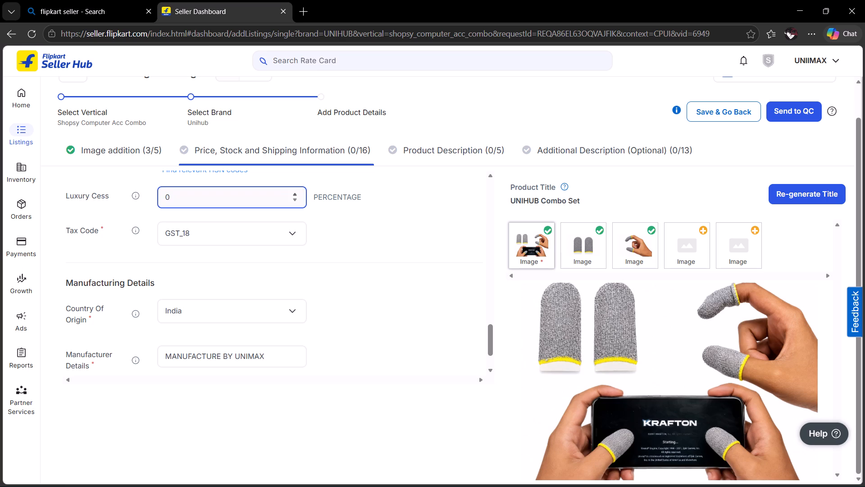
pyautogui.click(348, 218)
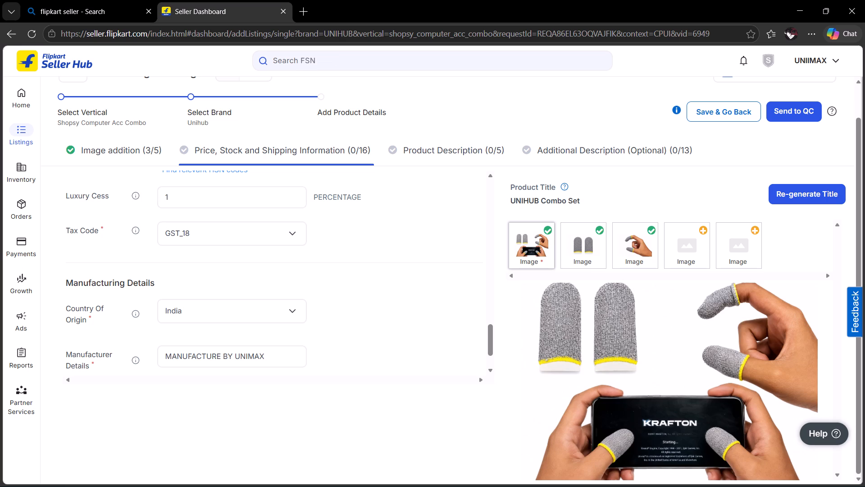
# Review the filled-in listing, status, price, package and tax fields of the Price, Stock and Shipping Information section.
pyautogui.scroll(5, 371, 241)
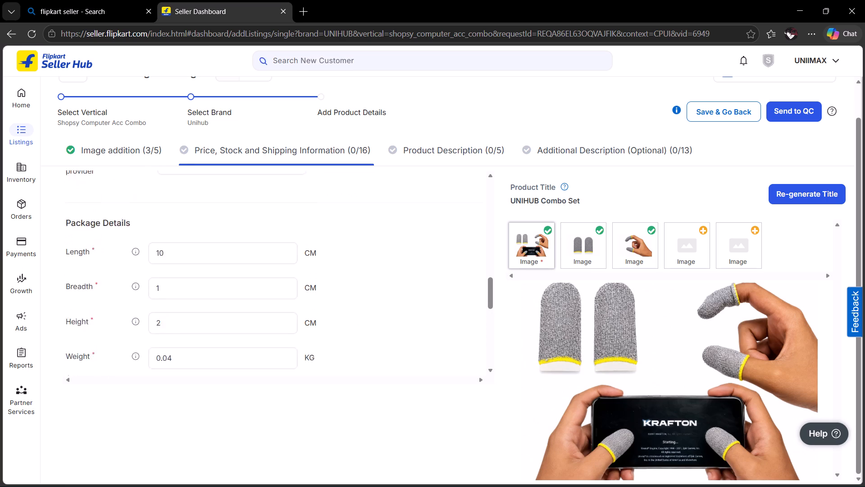
pyautogui.scroll(4, 371, 241)
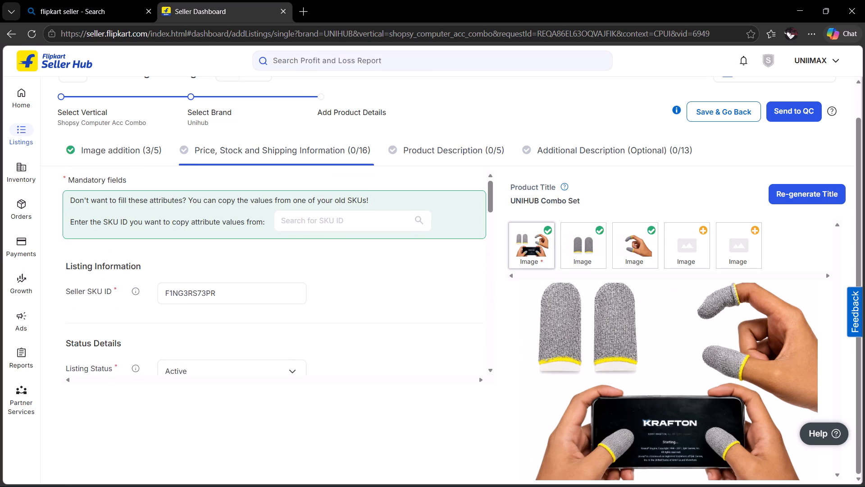
pyautogui.scroll(-2, 371, 241)
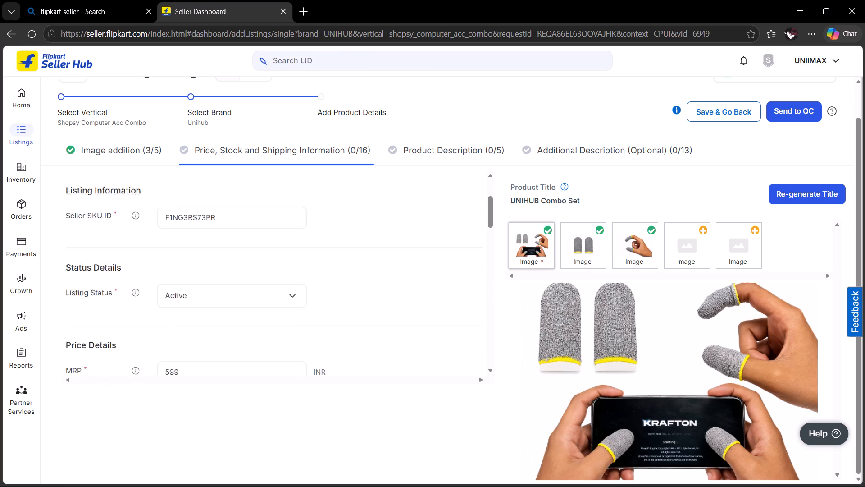
pyautogui.scroll(-6, 371, 241)
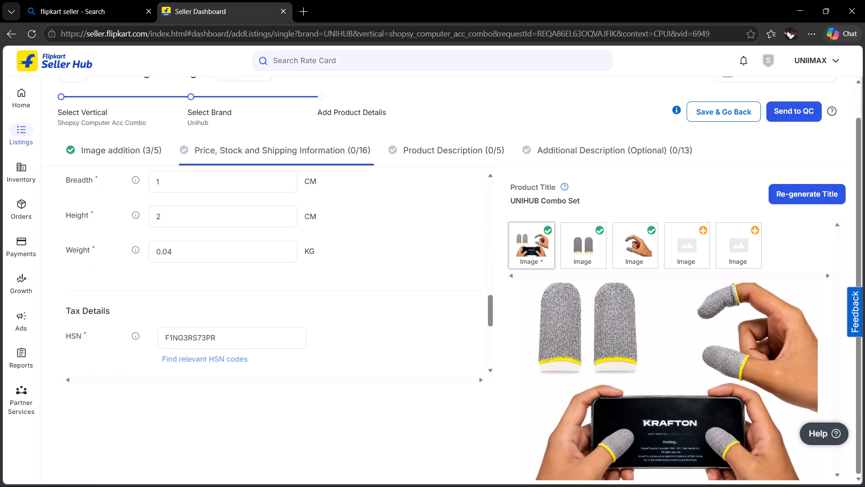
# Set the Luxury Cess back to 0 percent in the Tax Details.
pyautogui.scroll(-1, 368, 236)
pyautogui.moveTo(270, 279); pyautogui.dragTo(255, 282)
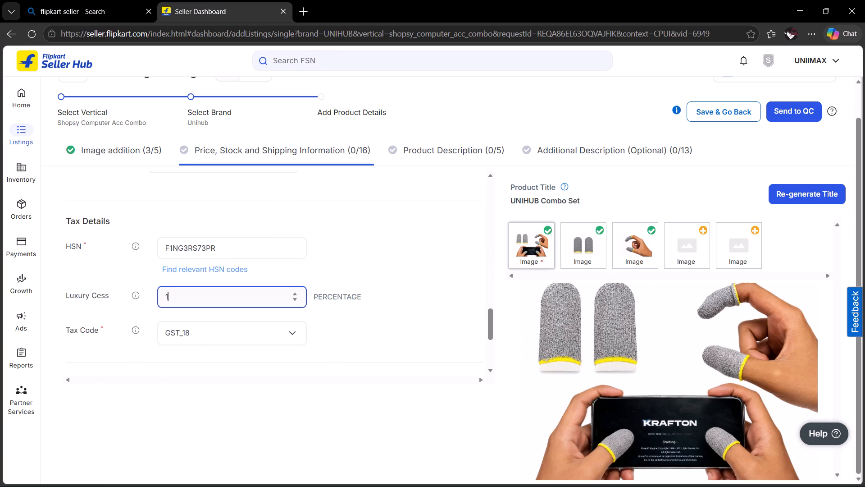
pyautogui.moveTo(255, 282); pyautogui.dragTo(255, 282)
pyautogui.click(255, 282)
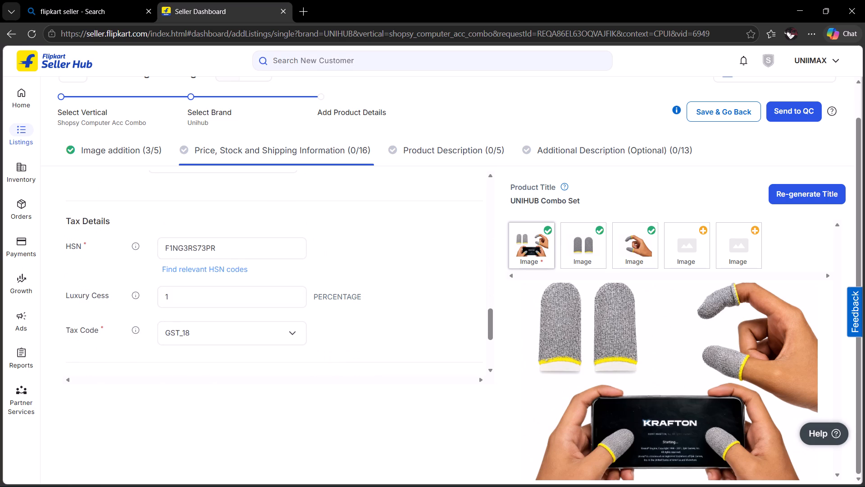
pyautogui.click(298, 301)
pyautogui.click(393, 260)
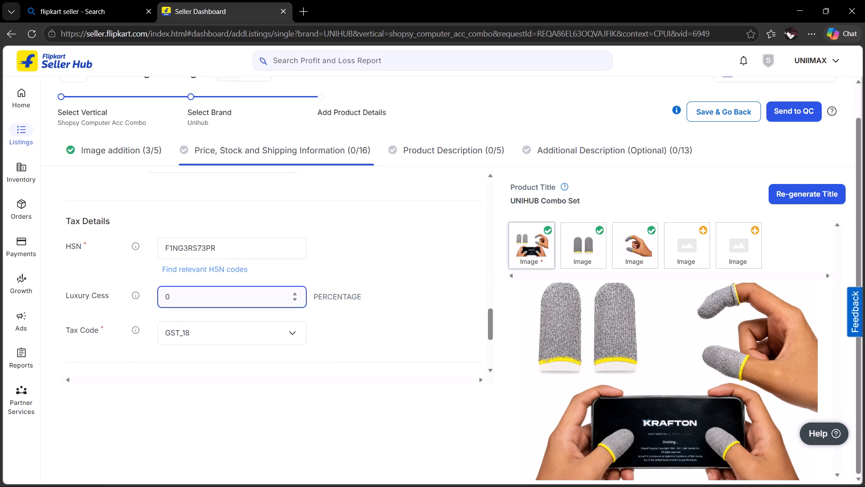
# Go to the Product Description section and open the Model Name for entry.
pyautogui.click(402, 147)
pyautogui.click(352, 151)
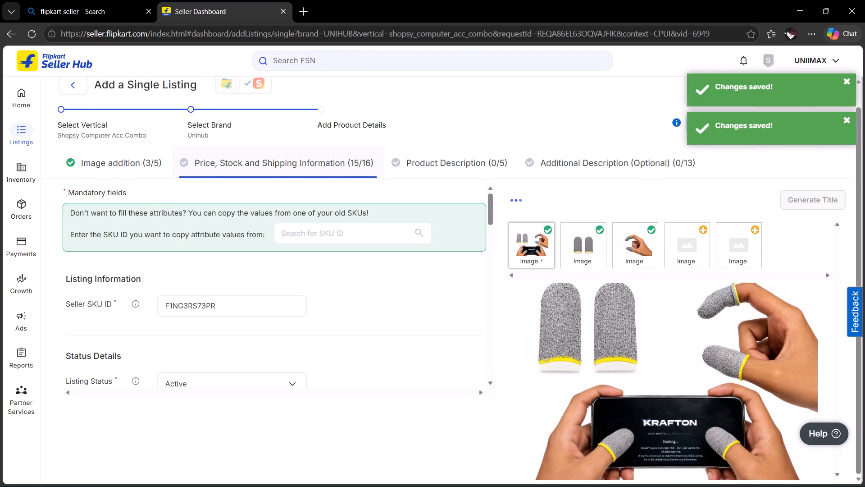
pyautogui.click(387, 149)
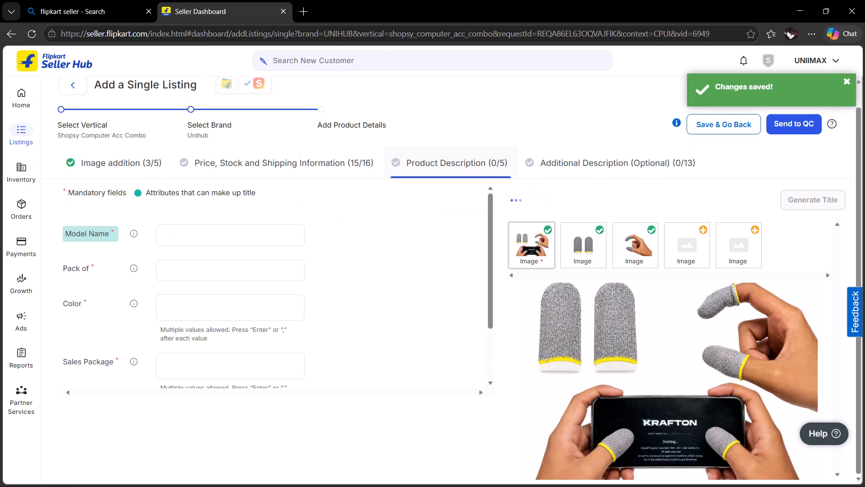
pyautogui.click(250, 214)
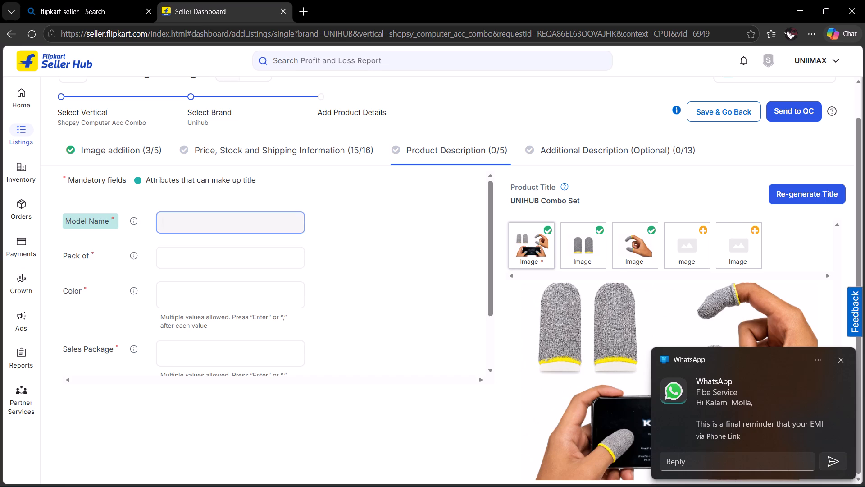
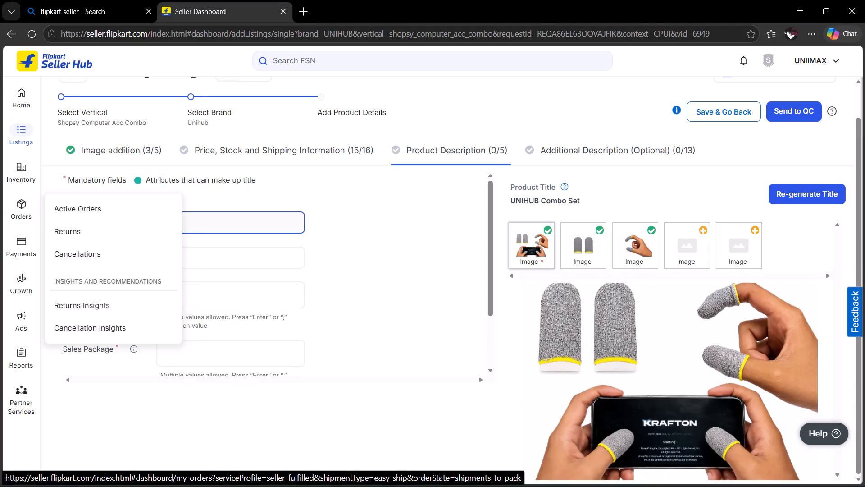
# Enter "UNI MAX Mobile Gaming Finger Sleeves for PUBG BGMI Free Fire, Anti-Sweat Touchscreen Gaming Gloves (Pack of 2)" as the Model Name.
pyautogui.click(228, 212)
pyautogui.click(208, 230)
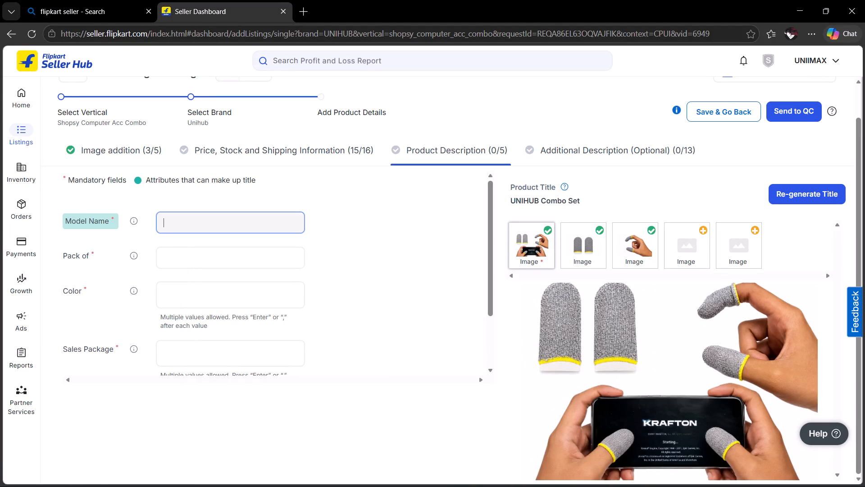
pyautogui.keyDown('ctrl'); pyautogui.click(208, 230); pyautogui.keyUp('ctrl')
pyautogui.hotkey('ctrl', 'c')
pyautogui.hotkey('ctrl', 'v')
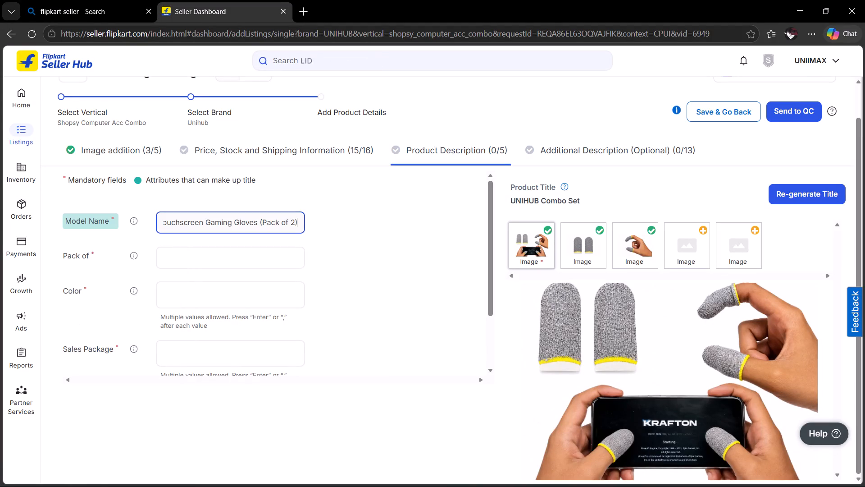
# Set Pack of to 2 and enter Silver as the Color in the Product Description.
pyautogui.click(191, 257)
pyautogui.press('2')
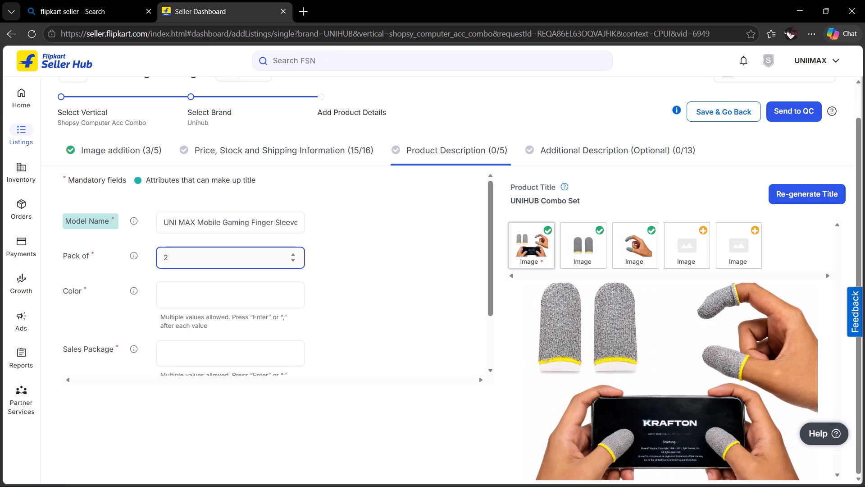
pyautogui.click(167, 295)
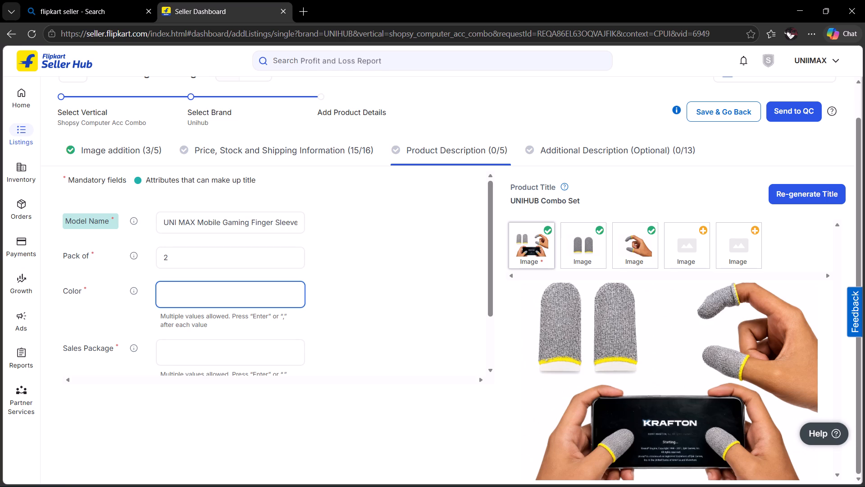
pyautogui.press('g')
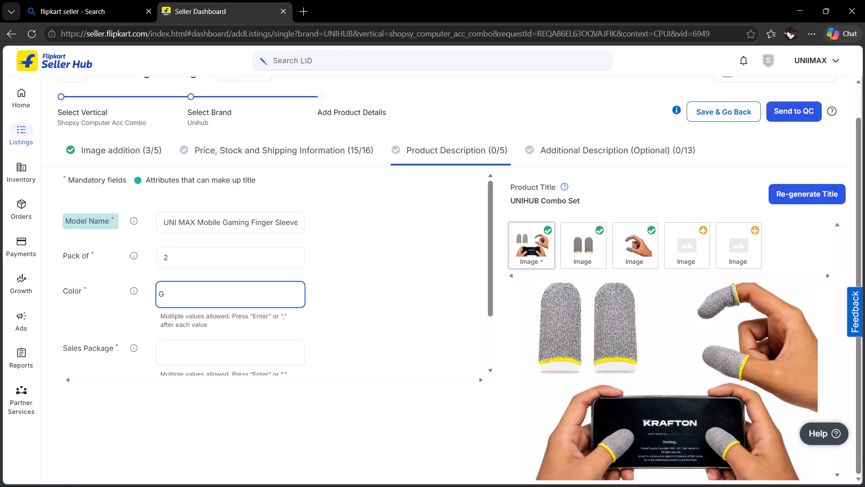
pyautogui.press('BackSpace')
pyautogui.press('BackSpace')
pyautogui.write('Sil')
pyautogui.write('ver')
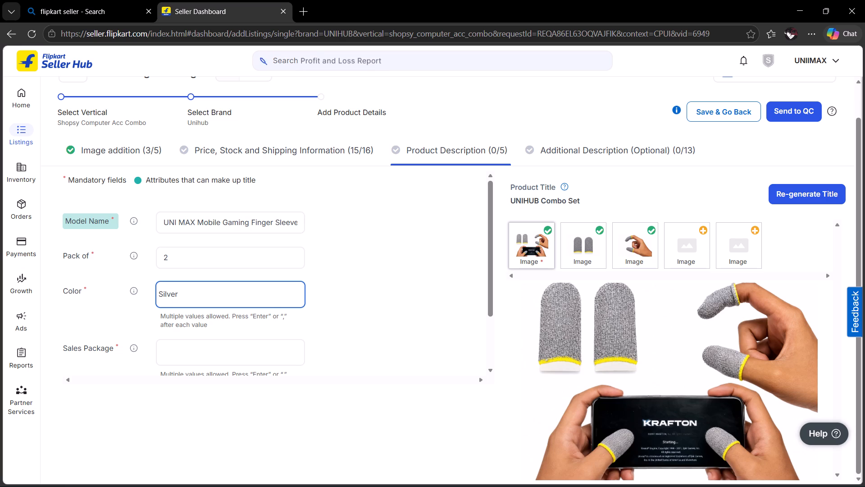
# Enter 1 as the Sales Package and set Designed For Gaming to Yes.
pyautogui.scroll(-1, 342, 331)
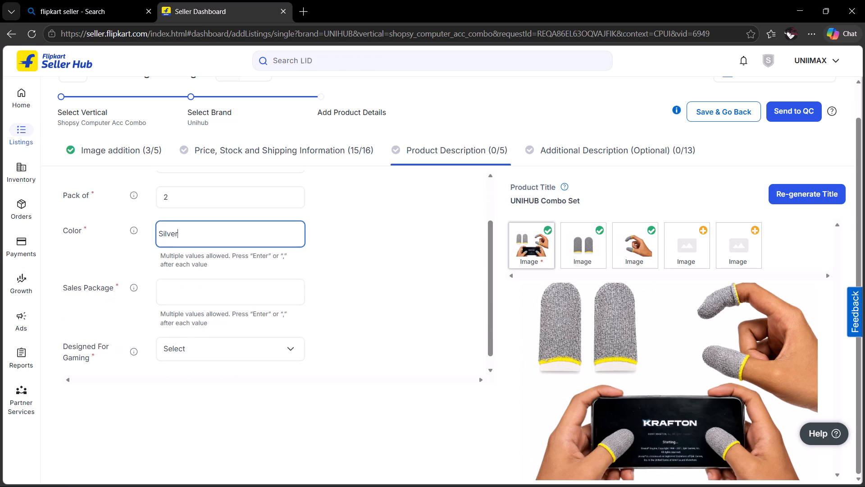
pyautogui.click(234, 292)
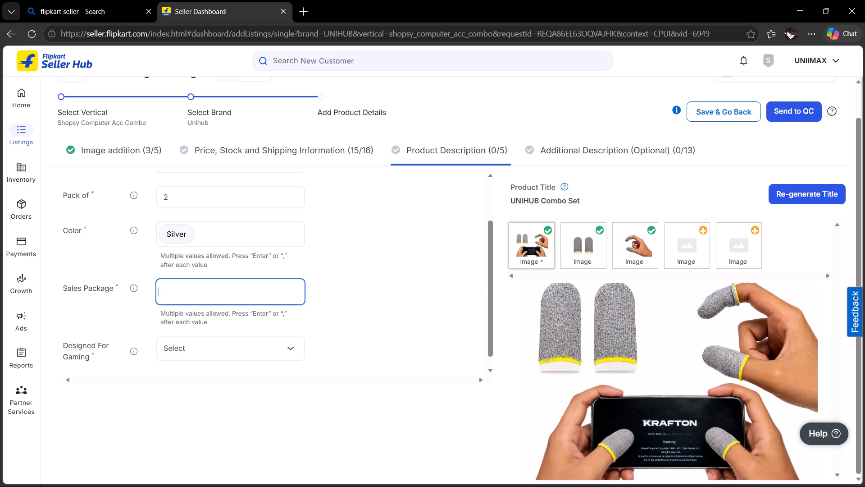
pyautogui.press('Return')
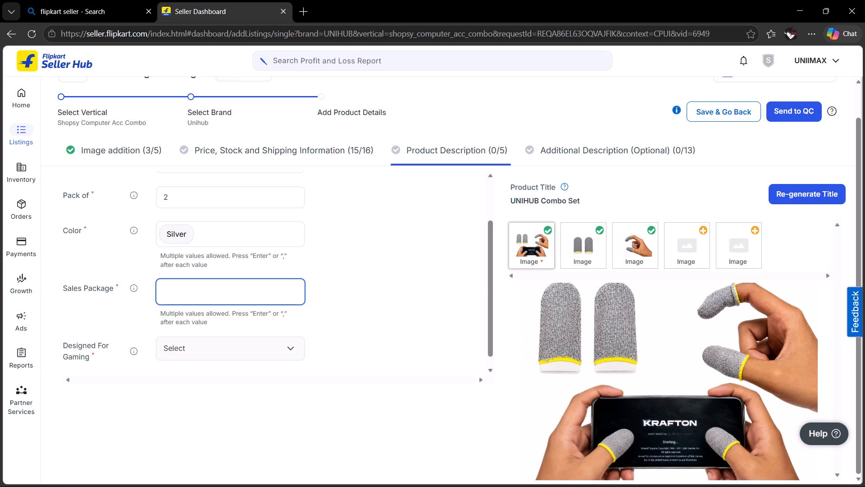
pyautogui.press('1')
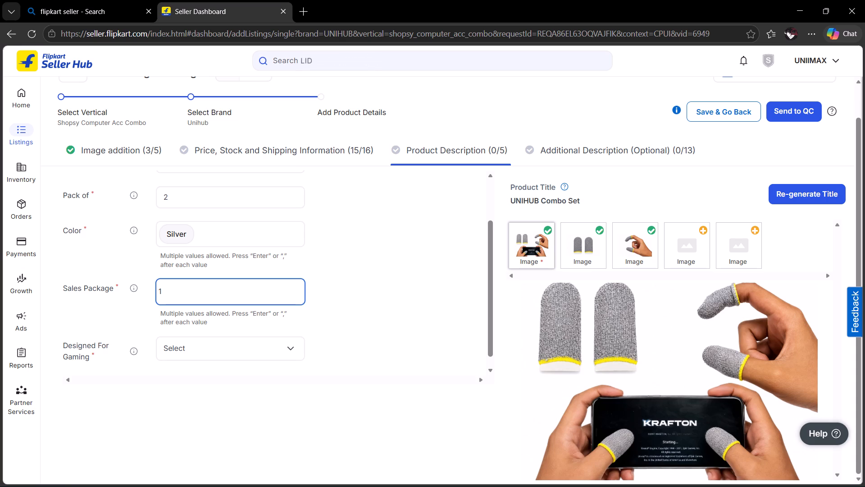
pyautogui.scroll(-1, 195, 358)
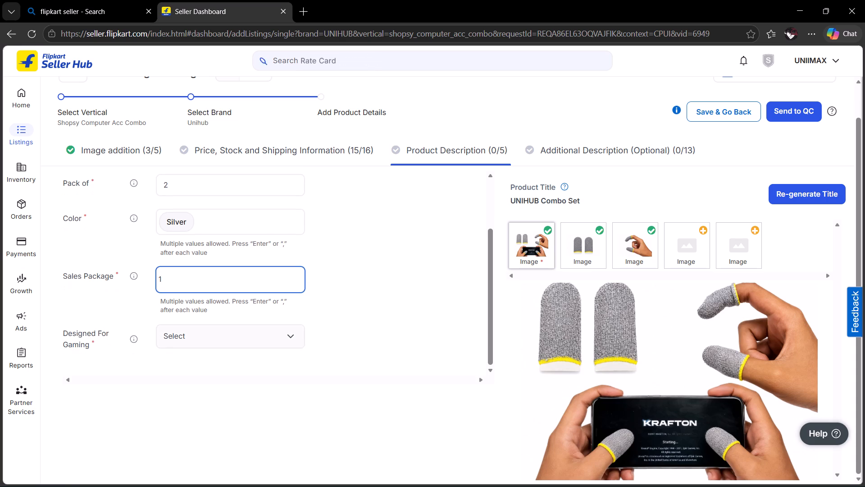
pyautogui.doubleClick(210, 338)
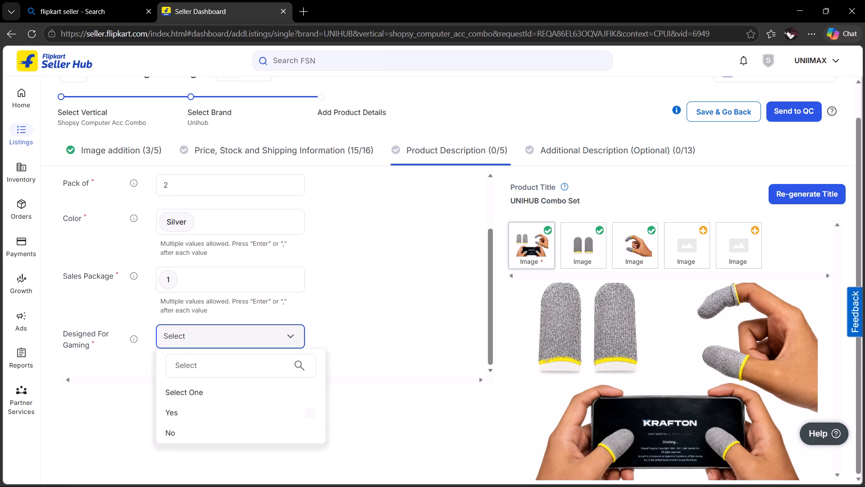
pyautogui.click(182, 413)
# Go to the Additional Description (Optional) section and open Suitable For for entry.
pyautogui.scroll(-1, 362, 280)
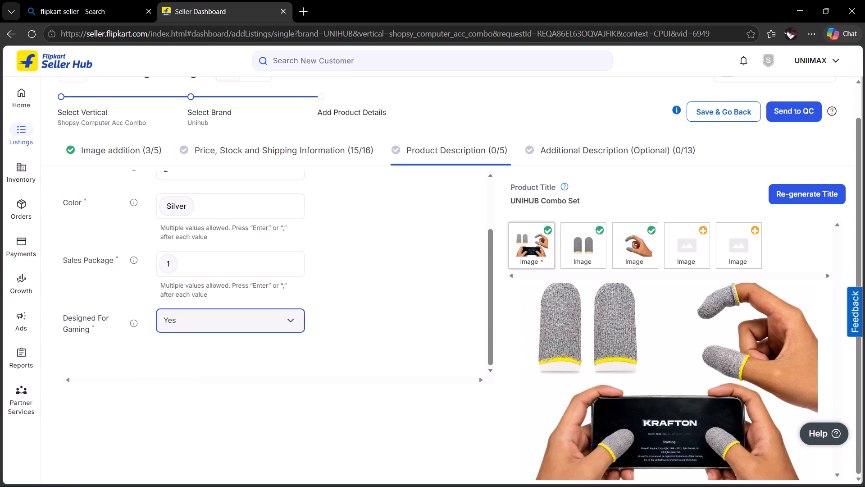
pyautogui.click(547, 144)
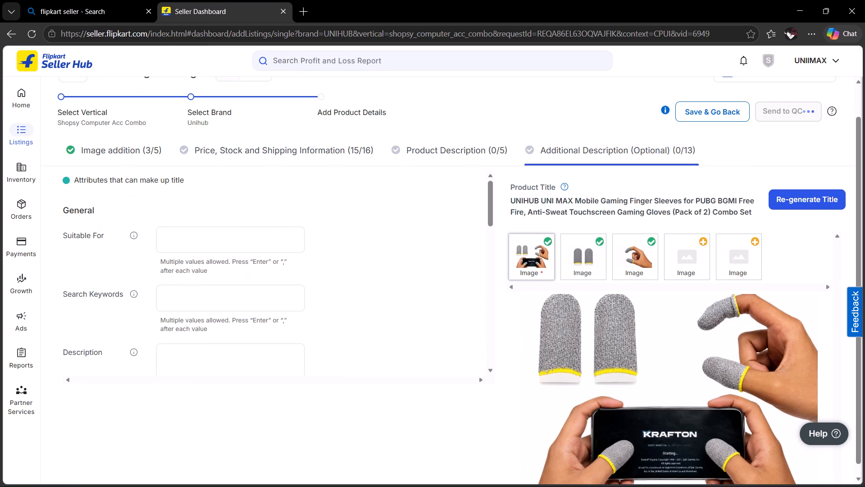
pyautogui.click(239, 247)
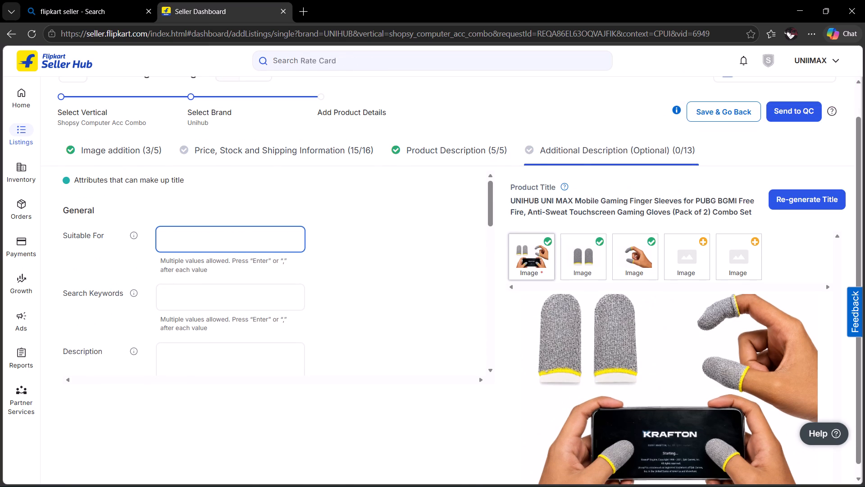
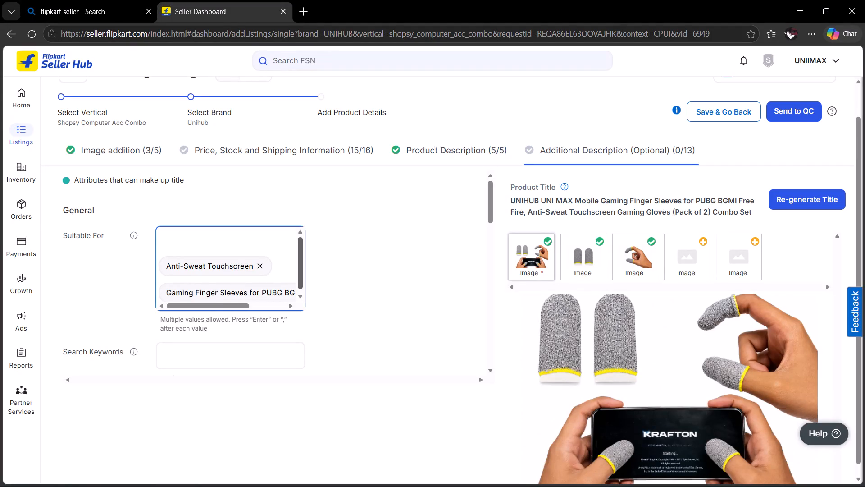
# Open the Search Keywords field for entry in the General group of the Additional Description.
pyautogui.scroll(-2, 297, 249)
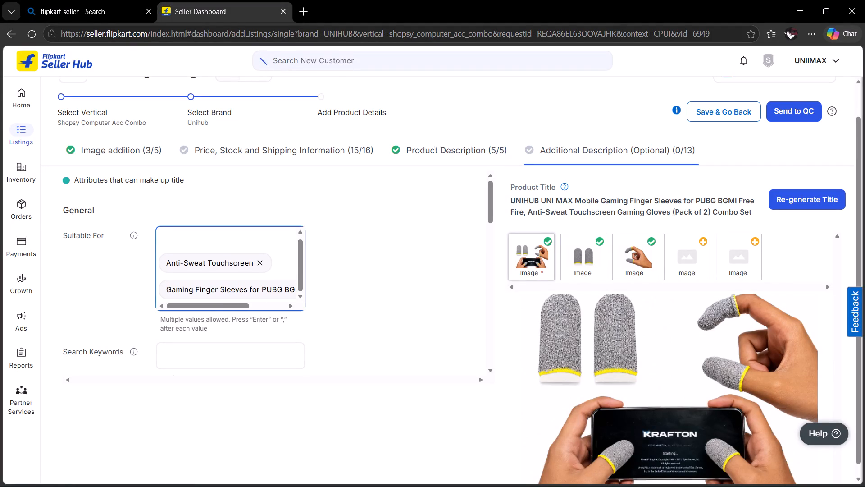
pyautogui.click(220, 354)
pyautogui.scroll(-1, 287, 312)
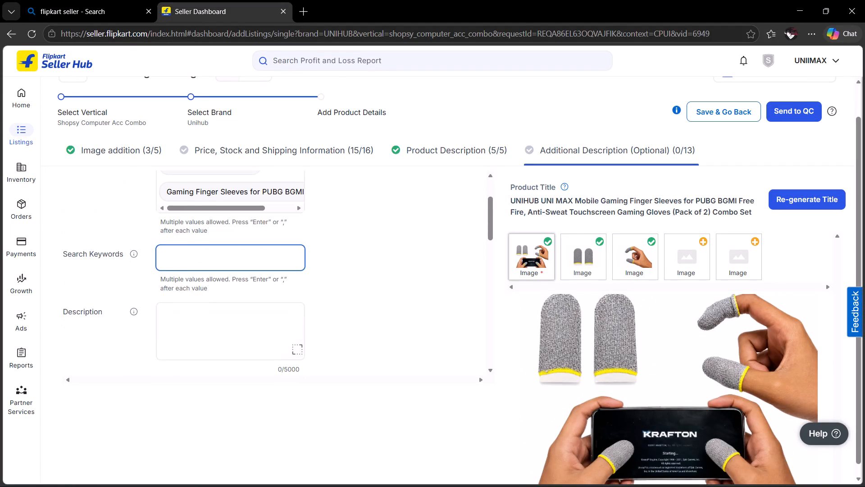
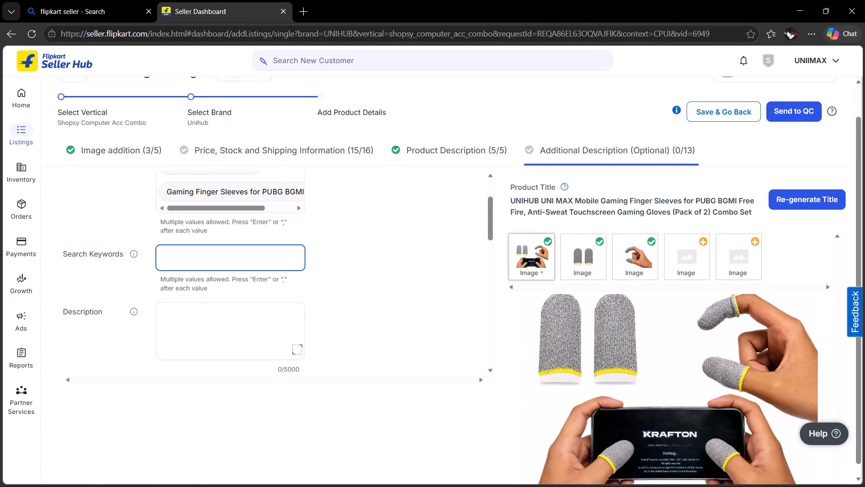
# Fill Search Keywords with the copied list, including Gaming Finger Sleeves, Mobile Gaming Gloves, PUBG Finger Sleeves, BGMI Gaming Accessories, Touchscreen Finger Sleeves and UNI MAX.
pyautogui.hotkey('ctrl', 'v')
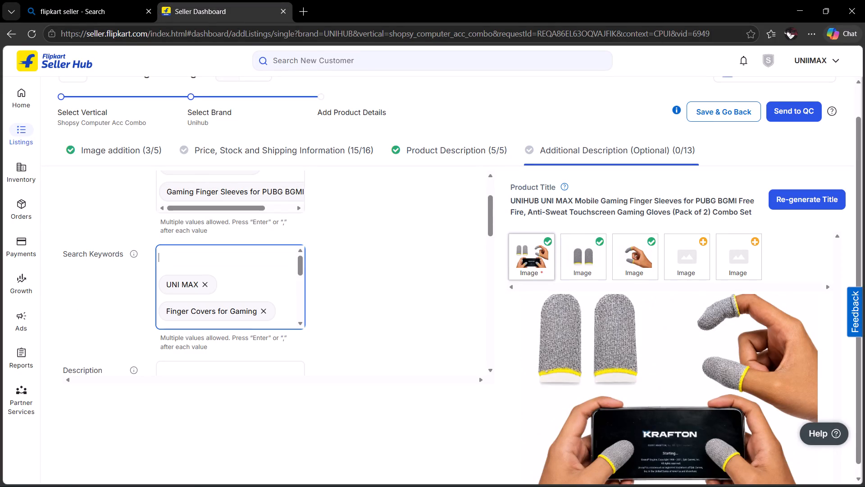
# Open the Description field below Search Keywords for entry in the Additional Description.
pyautogui.scroll(-1, 261, 295)
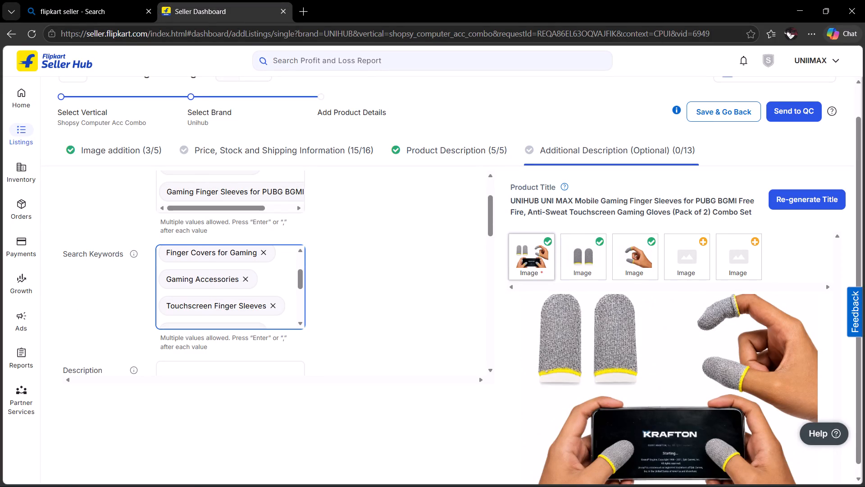
pyautogui.scroll(-2, 261, 295)
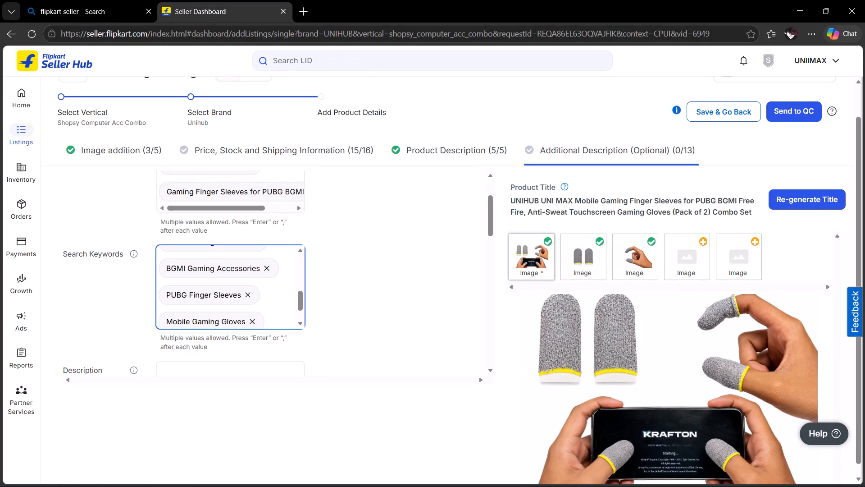
pyautogui.scroll(-2, 261, 295)
pyautogui.click(219, 346)
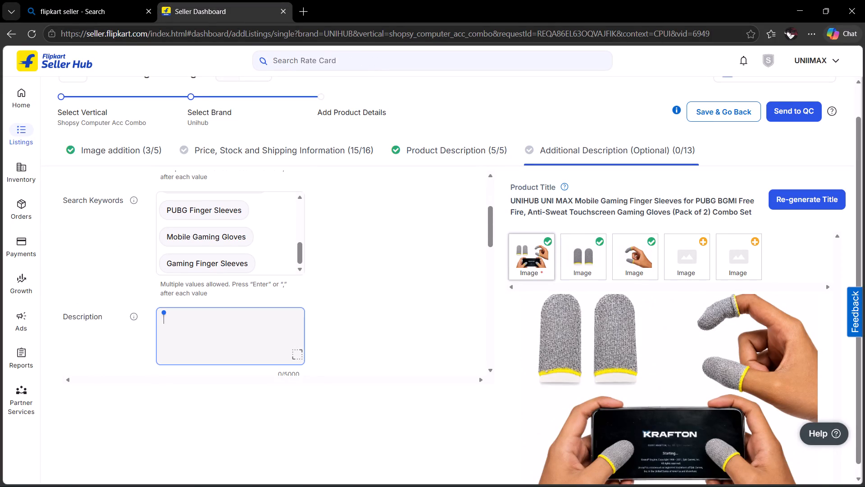
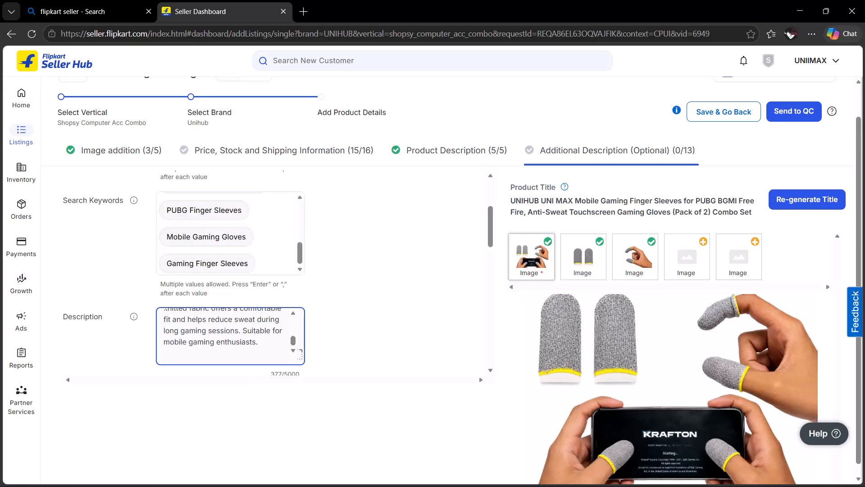
# Open the Key Features field in the Additional Description for entry, leaving Video URL and EAN/UPC empty.
pyautogui.scroll(-1, 323, 307)
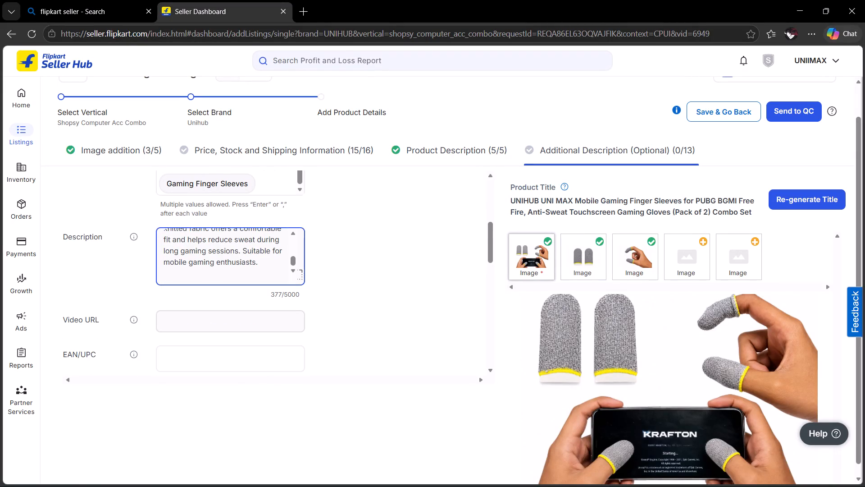
pyautogui.scroll(-2, 323, 307)
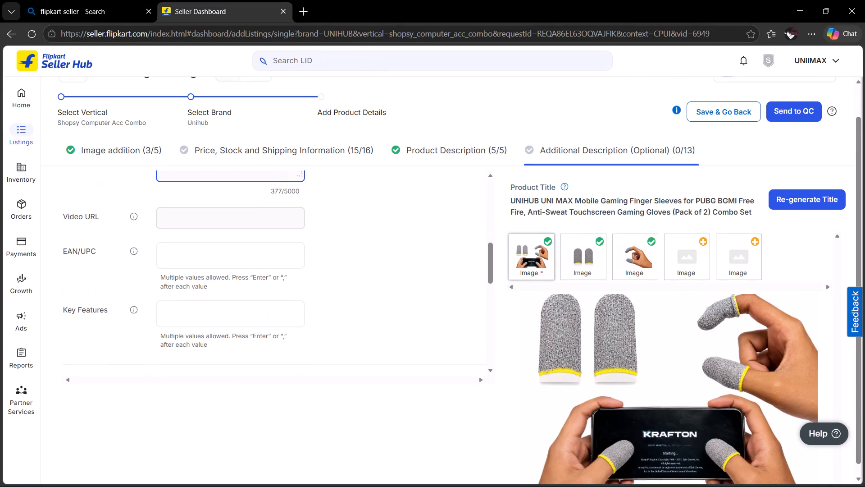
pyautogui.scroll(-2, 323, 307)
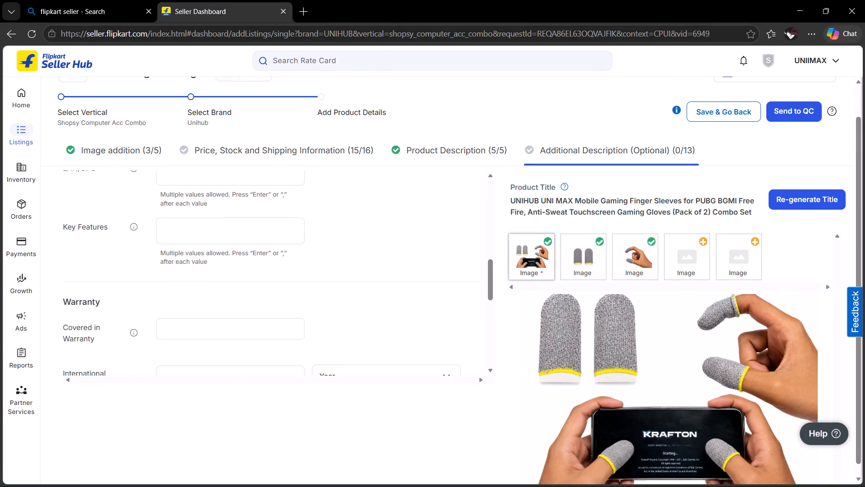
pyautogui.scroll(1, 323, 307)
pyautogui.click(239, 247)
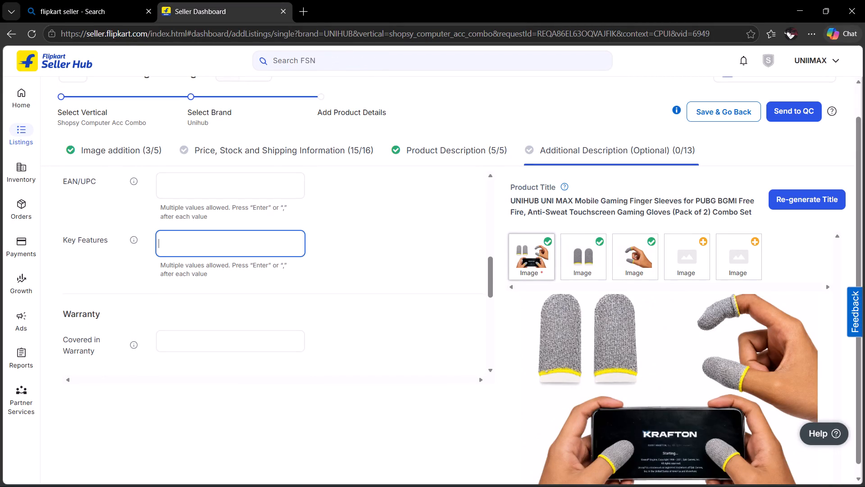
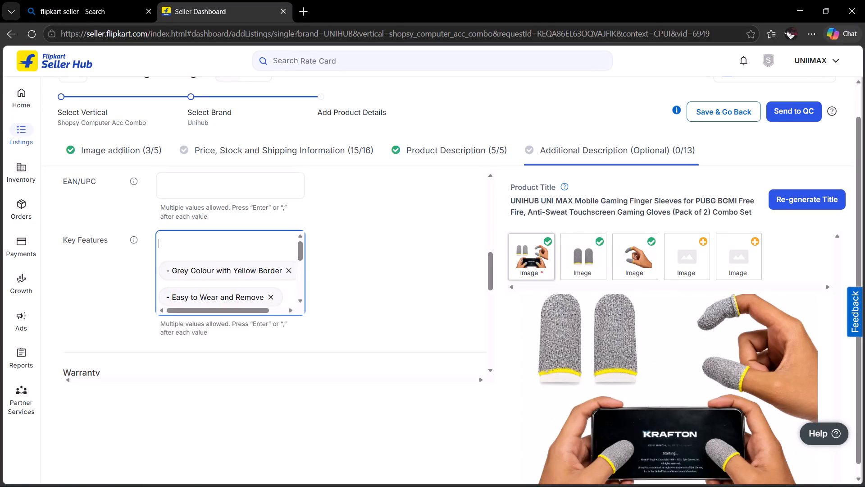
# Review the entered Key Features and the warranty fields in the Additional Description section.
pyautogui.scroll(-3, 226, 245)
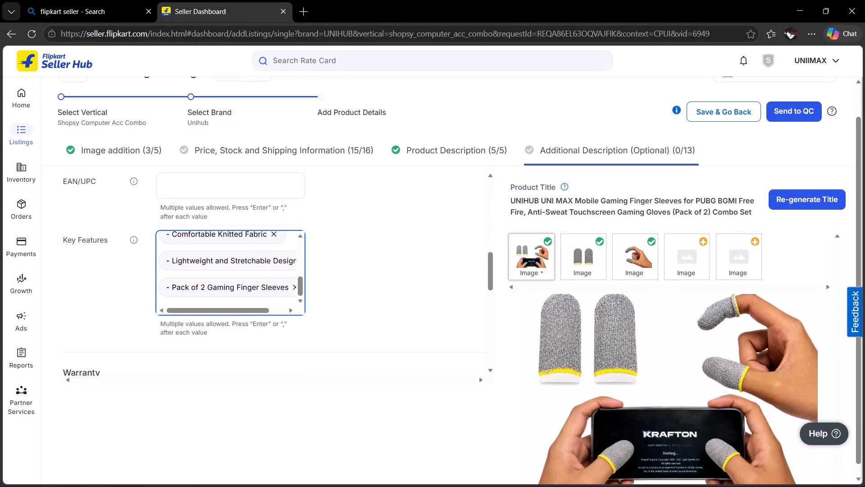
pyautogui.scroll(-1, 226, 245)
pyautogui.scroll(4, 226, 245)
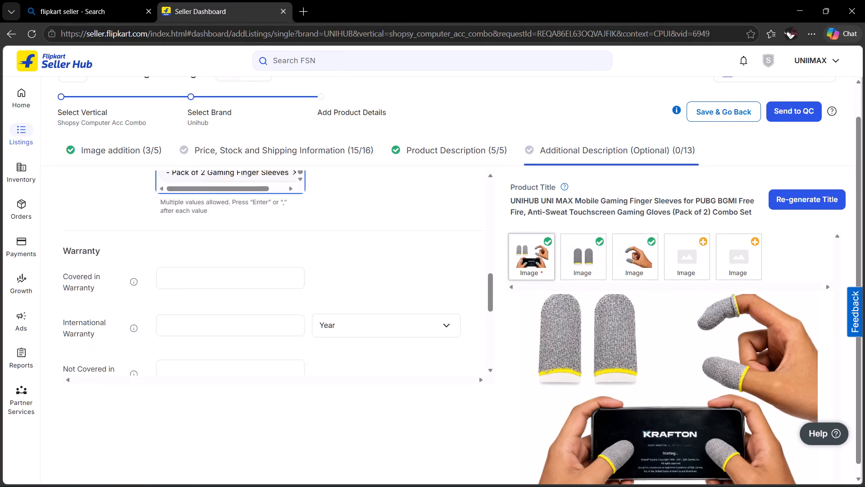
pyautogui.scroll(1, 226, 245)
pyautogui.click(328, 234)
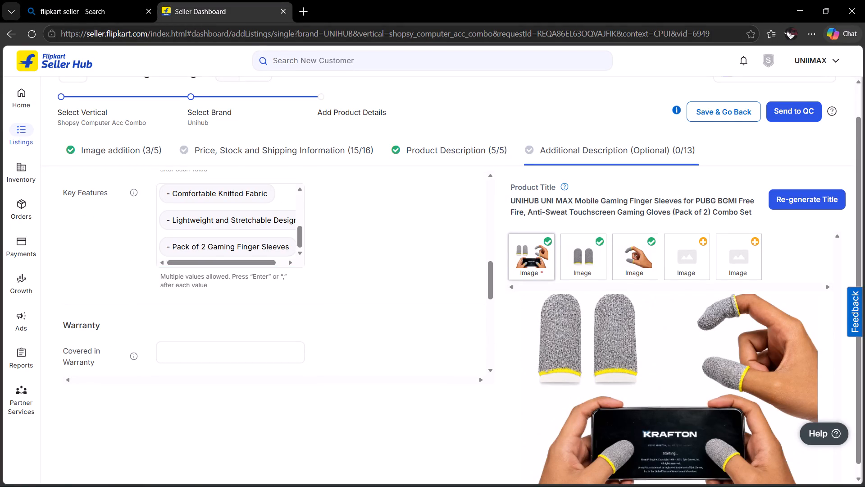
pyautogui.click(462, 216)
pyautogui.scroll(2, 462, 216)
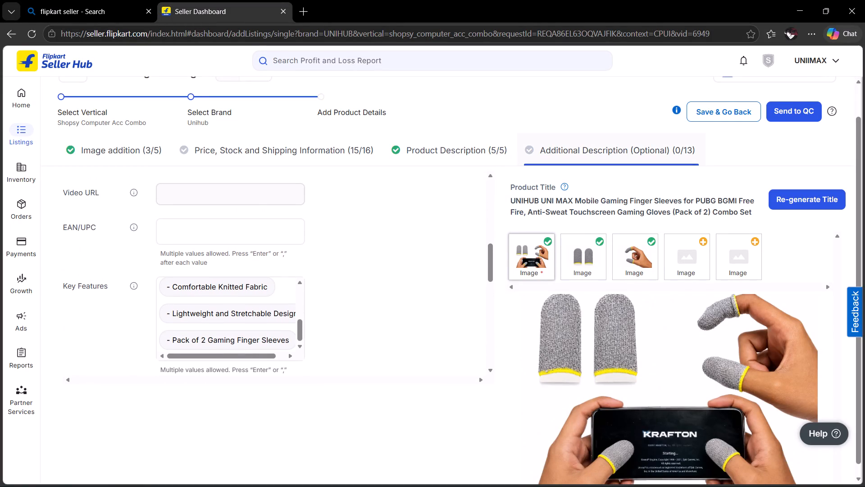
# Go through the Product Description and the price, inventory, package, tax and manufacturing details, and send the listing to QC.
pyautogui.click(488, 143)
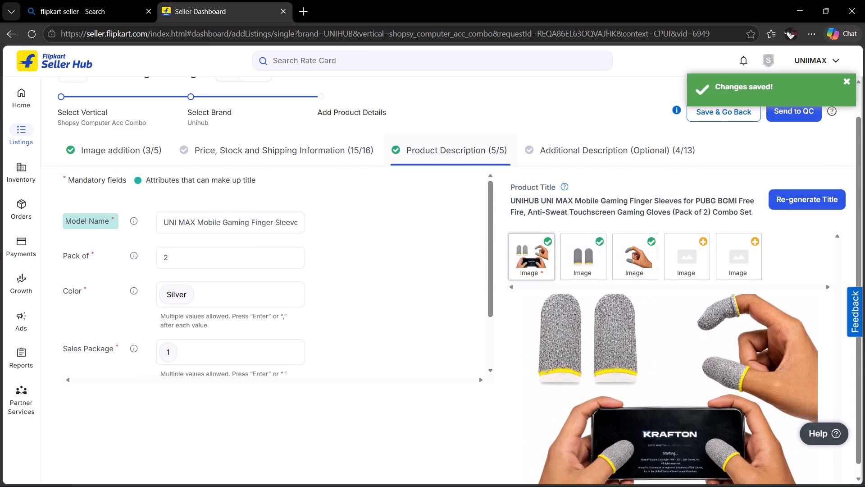
pyautogui.click(329, 158)
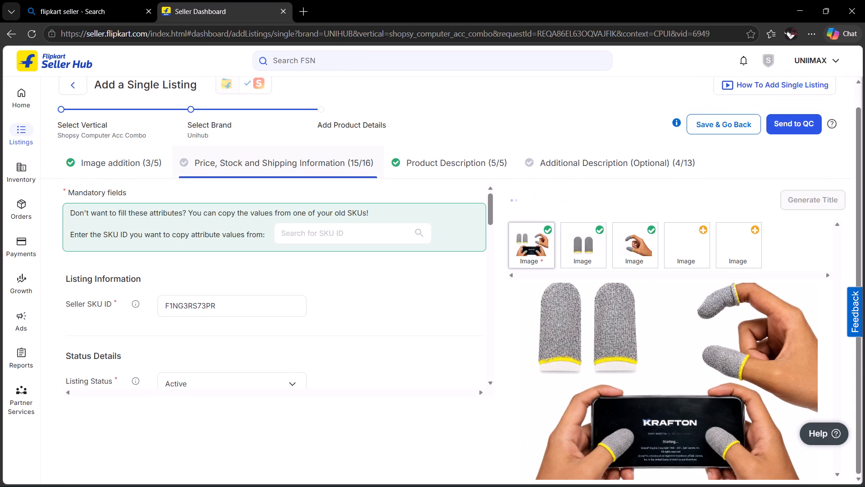
pyautogui.scroll(-5, 236, 287)
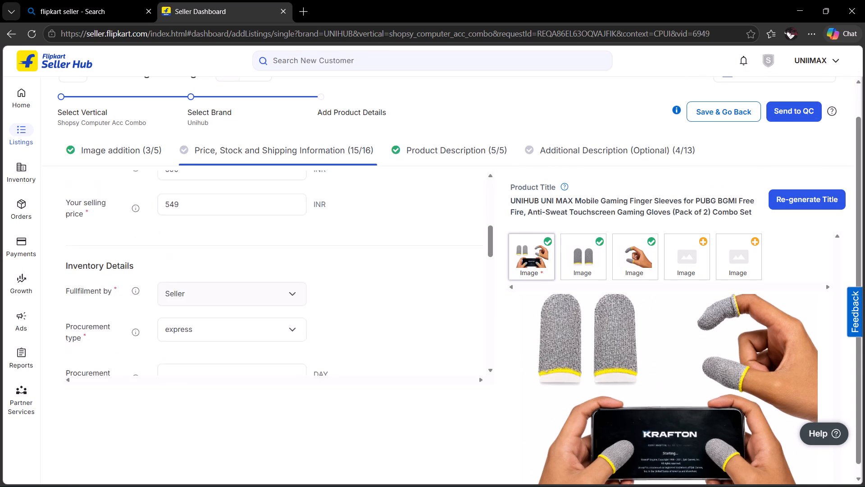
pyautogui.scroll(-3, 236, 287)
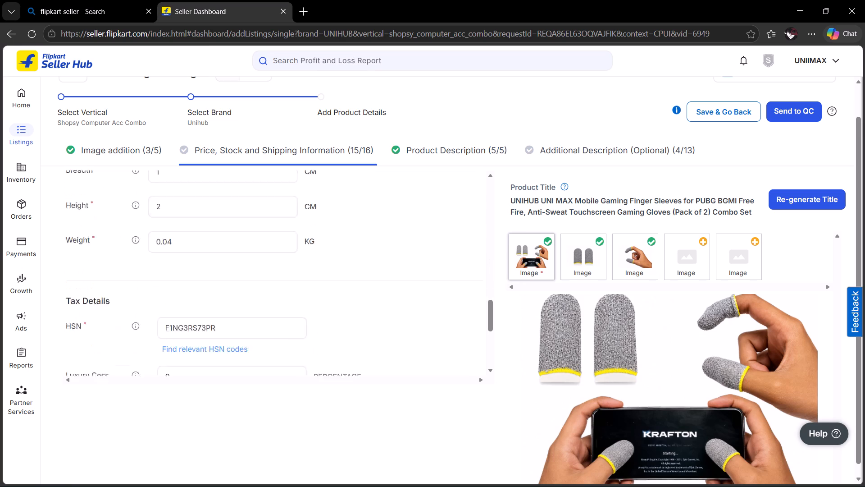
pyautogui.scroll(-3, 236, 287)
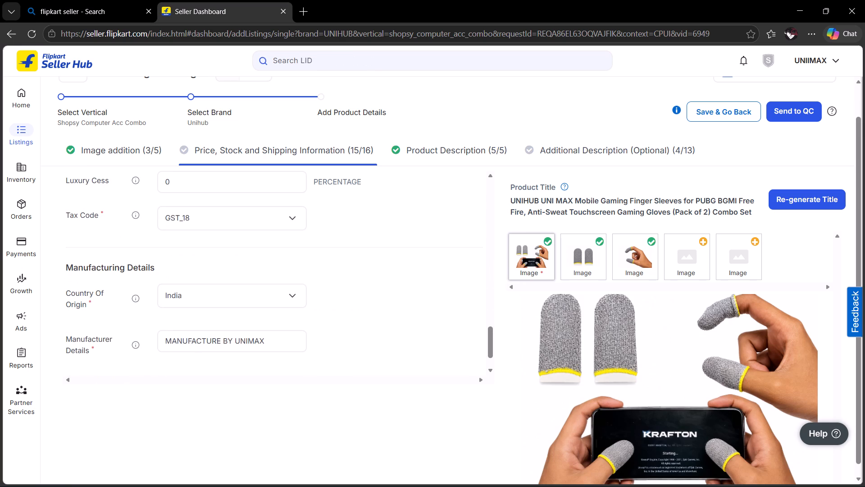
pyautogui.click(802, 111)
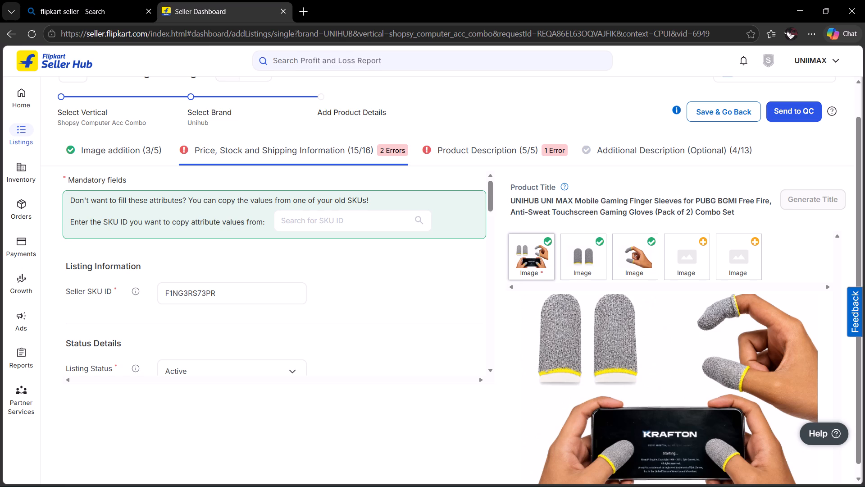
# Replace the HSN code in Tax Details with 61169300, consulting the list of relevant HSN codes.
pyautogui.scroll(-3, 397, 340)
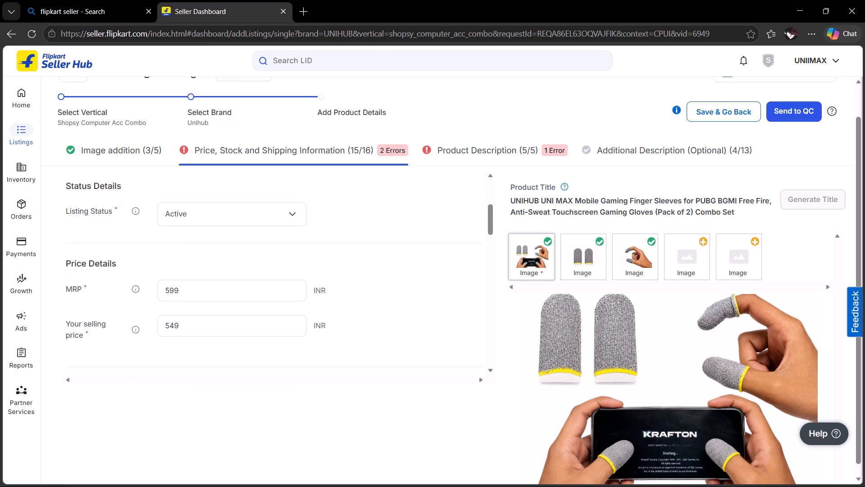
pyautogui.scroll(-5, 397, 340)
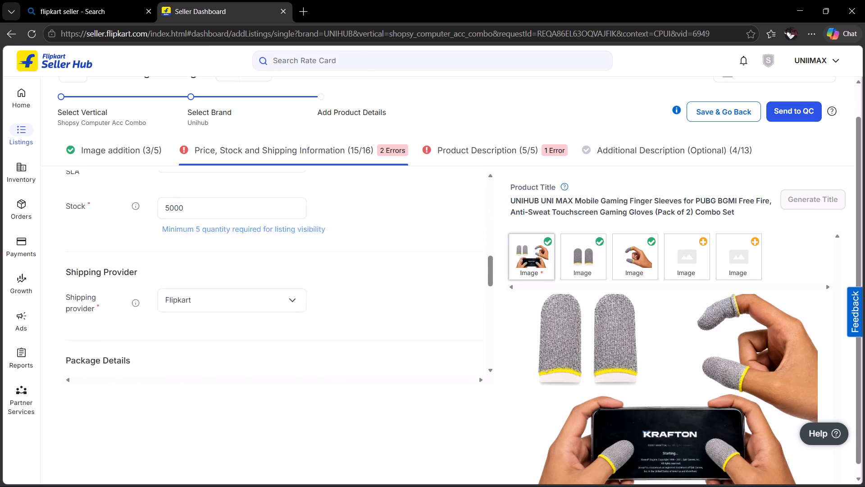
pyautogui.scroll(-5, 397, 340)
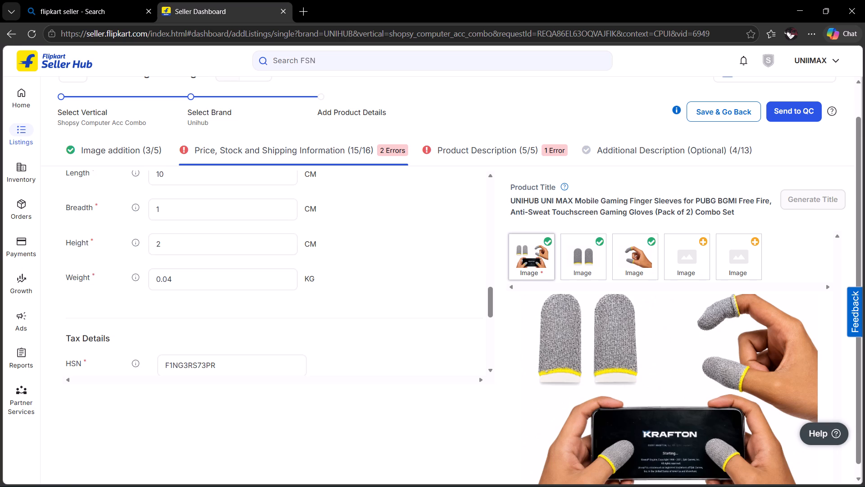
pyautogui.scroll(-2, 397, 340)
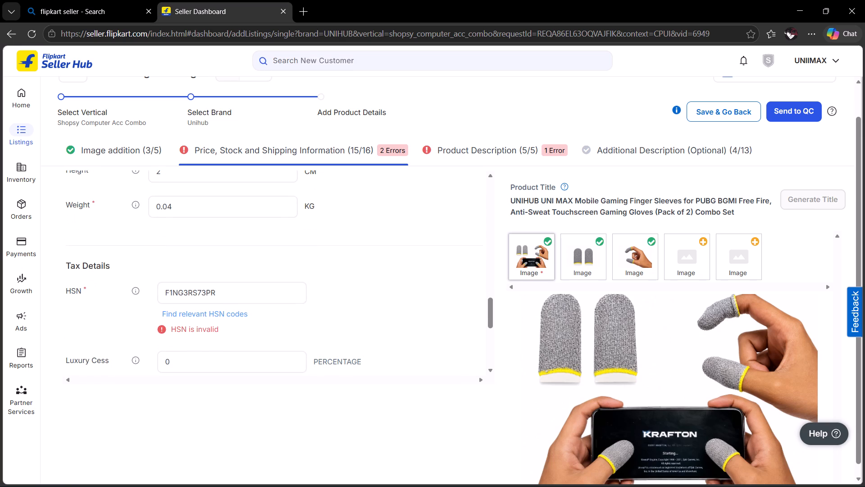
pyautogui.click(240, 290)
pyautogui.press('BackSpace')
pyautogui.press('BackSpace')
pyautogui.press('BackSpace')
pyautogui.press('BackSpace')
pyautogui.press('BackSpace')
pyautogui.press('BackSpace')
pyautogui.press('BackSpace')
pyautogui.press('BackSpace')
pyautogui.press('BackSpace')
pyautogui.press('BackSpace')
pyautogui.press('BackSpace')
pyautogui.press('BackSpace')
pyautogui.press('BackSpace')
pyautogui.press('BackSpace')
pyautogui.press('BackSpace')
pyautogui.press('BackSpace')
pyautogui.press('BackSpace')
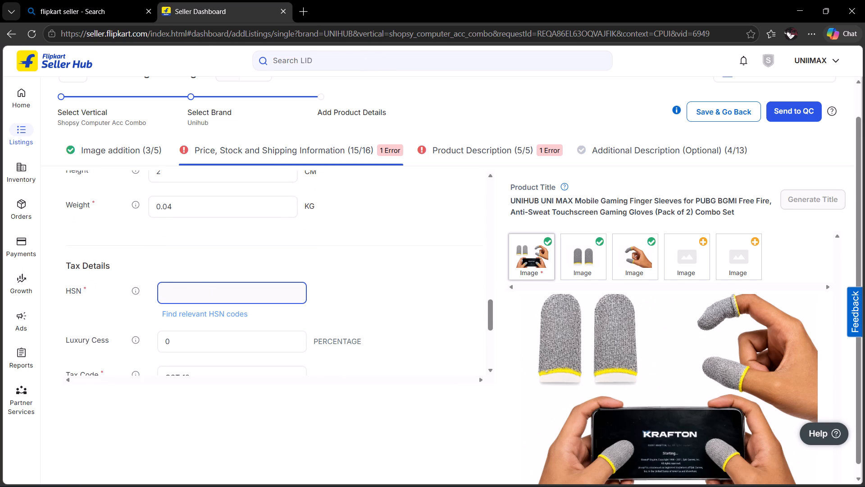
pyautogui.click(195, 314)
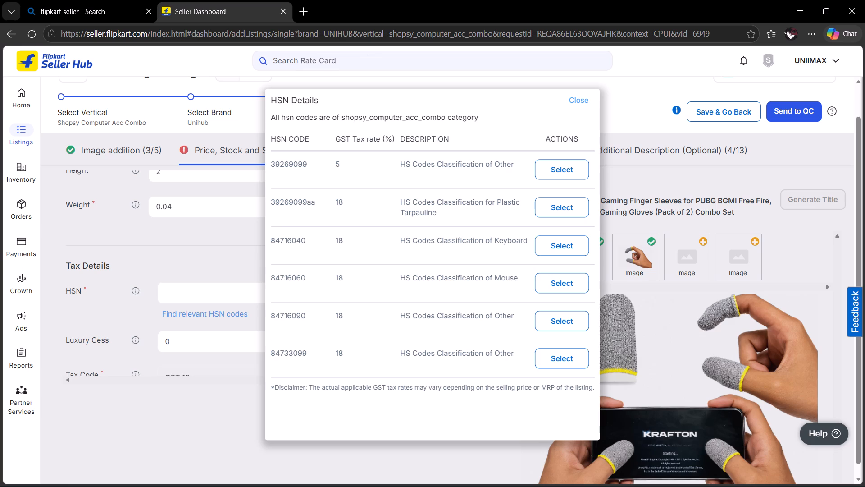
pyautogui.click(172, 242)
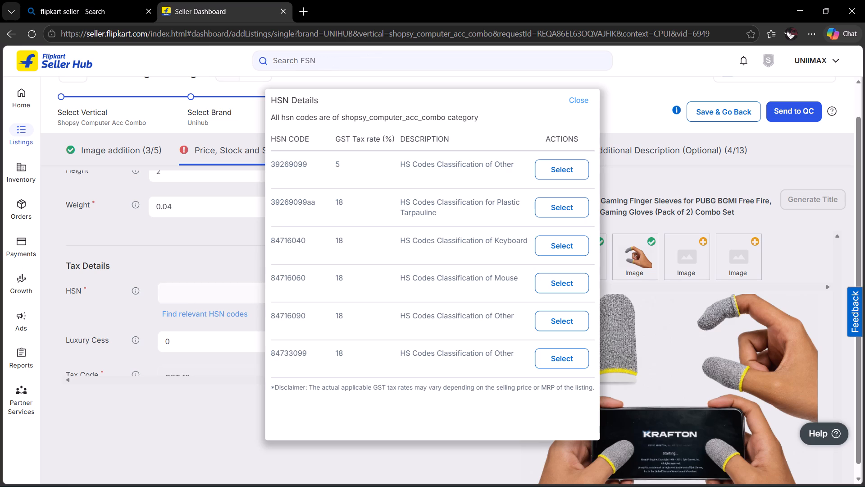
pyautogui.click(183, 291)
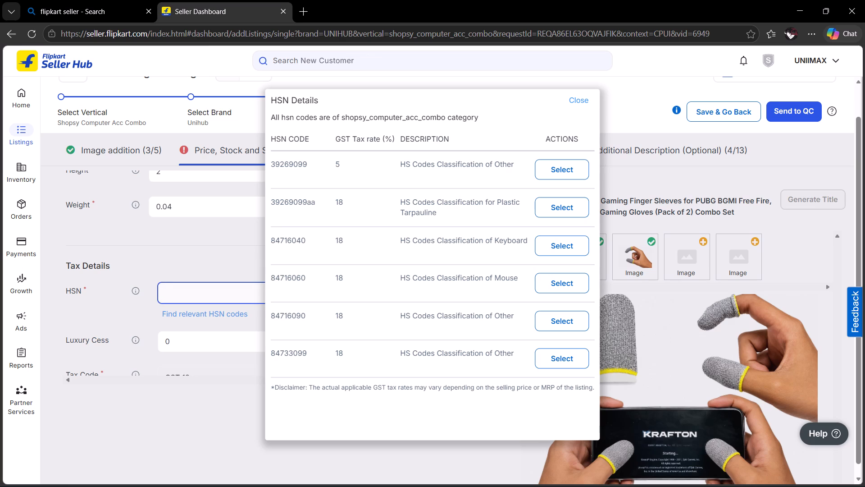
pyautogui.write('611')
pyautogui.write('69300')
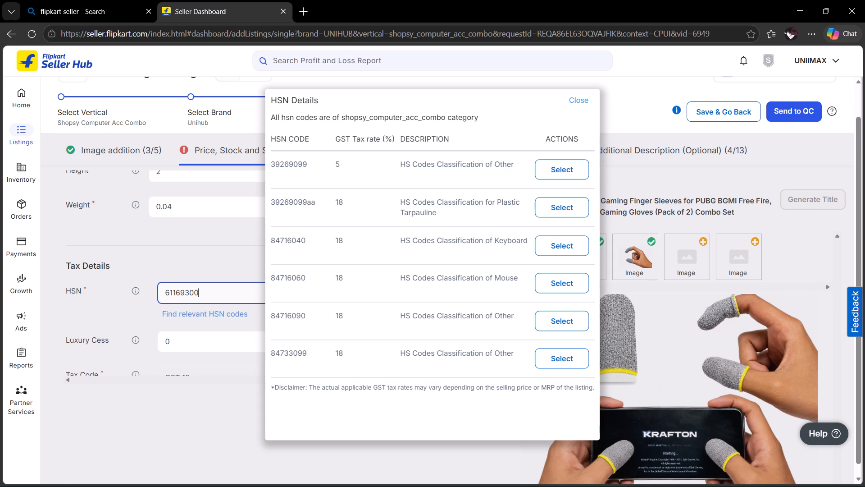
pyautogui.click(219, 241)
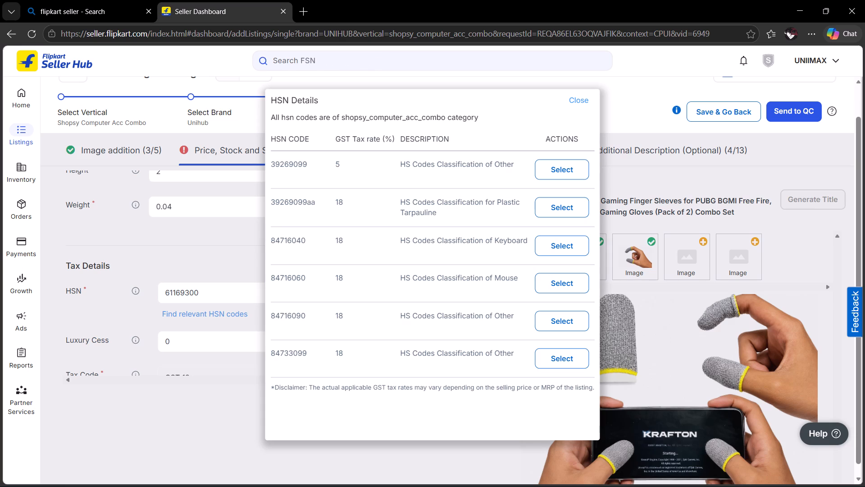
pyautogui.click(574, 100)
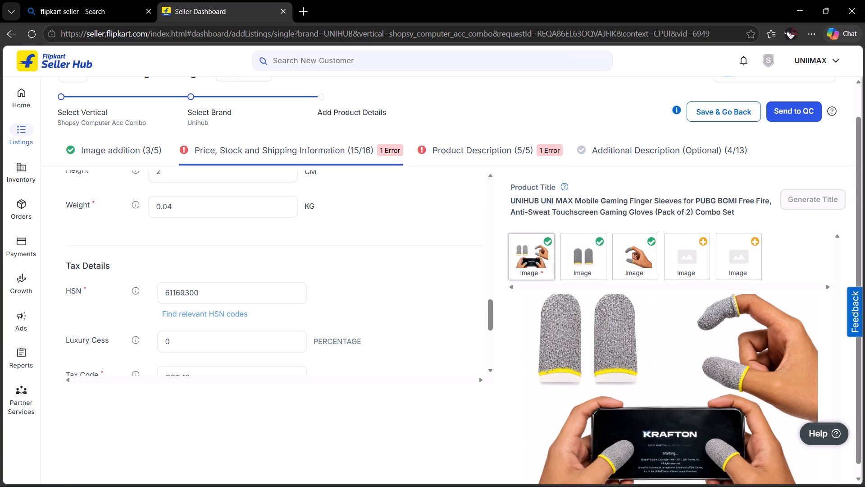
# Clear the Packer Details entry under Manufacturing Details.
pyautogui.click(432, 230)
pyautogui.scroll(-2, 345, 261)
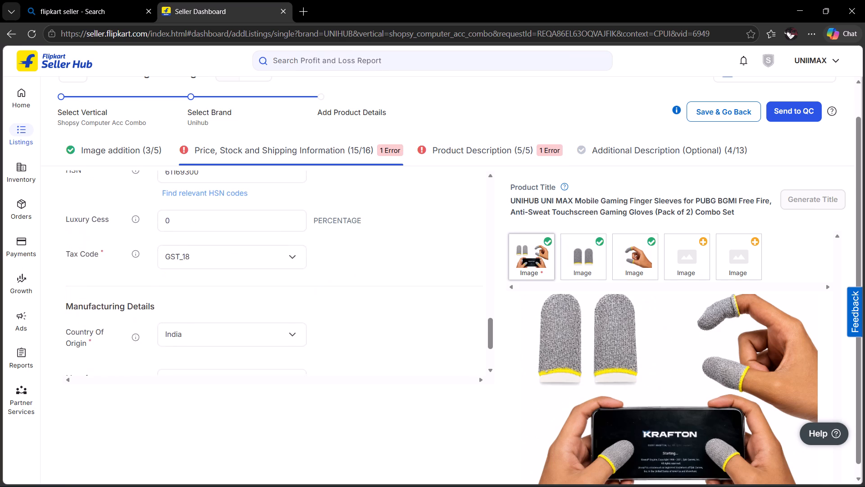
pyautogui.scroll(-1, 345, 261)
pyautogui.click(255, 321)
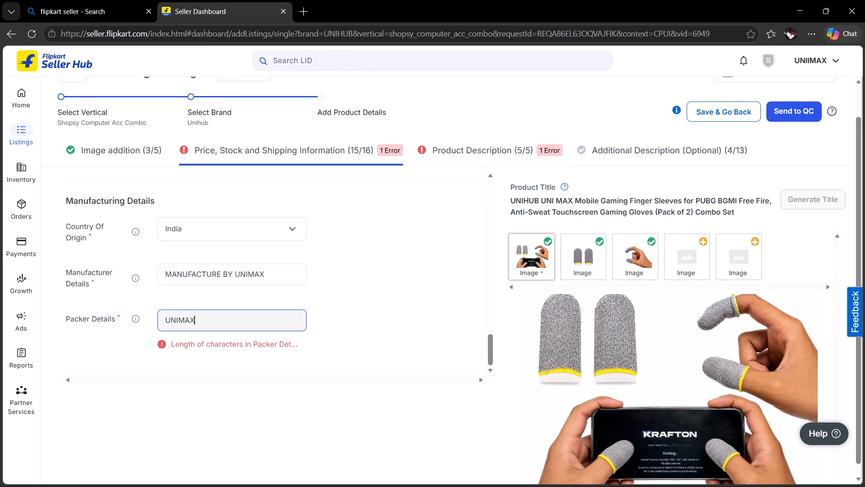
pyautogui.press('BackSpace')
pyautogui.press('BackSpace')
pyautogui.press('BackSpace')
pyautogui.press('BackSpace')
pyautogui.press('BackSpace')
pyautogui.press('BackSpace')
pyautogui.press('BackSpace')
pyautogui.press('BackSpace')
pyautogui.press('BackSpace')
pyautogui.press('BackSpace')
pyautogui.press('BackSpace')
pyautogui.press('BackSpace')
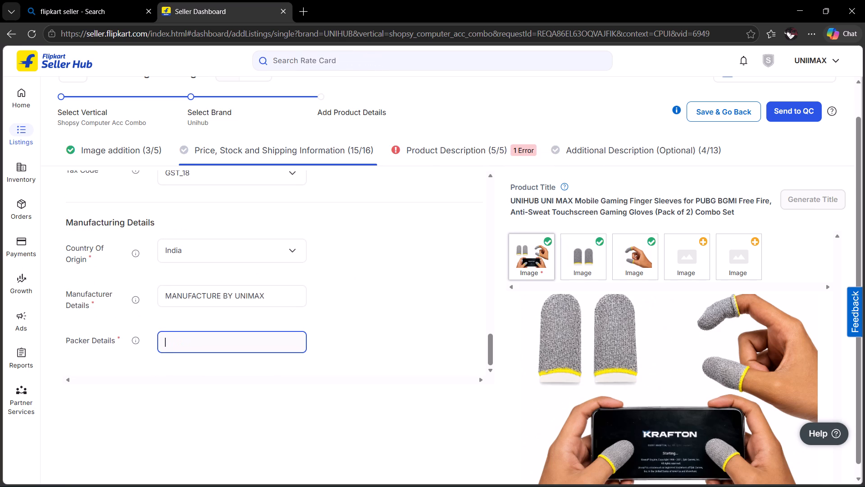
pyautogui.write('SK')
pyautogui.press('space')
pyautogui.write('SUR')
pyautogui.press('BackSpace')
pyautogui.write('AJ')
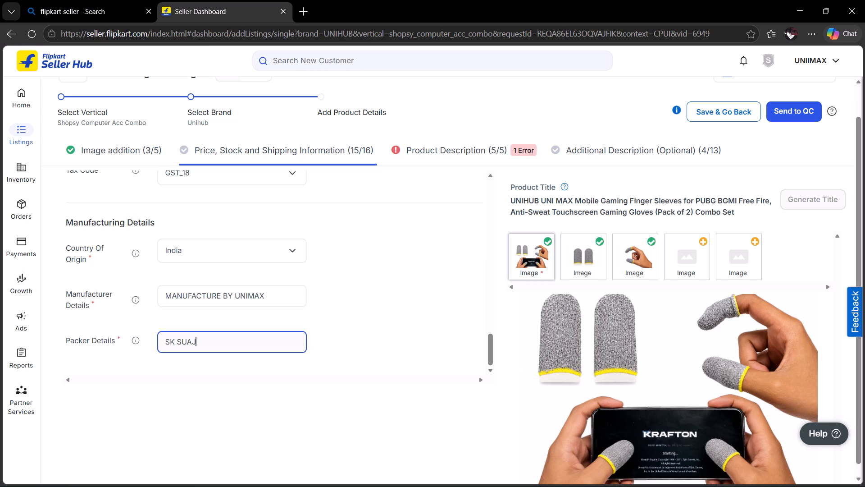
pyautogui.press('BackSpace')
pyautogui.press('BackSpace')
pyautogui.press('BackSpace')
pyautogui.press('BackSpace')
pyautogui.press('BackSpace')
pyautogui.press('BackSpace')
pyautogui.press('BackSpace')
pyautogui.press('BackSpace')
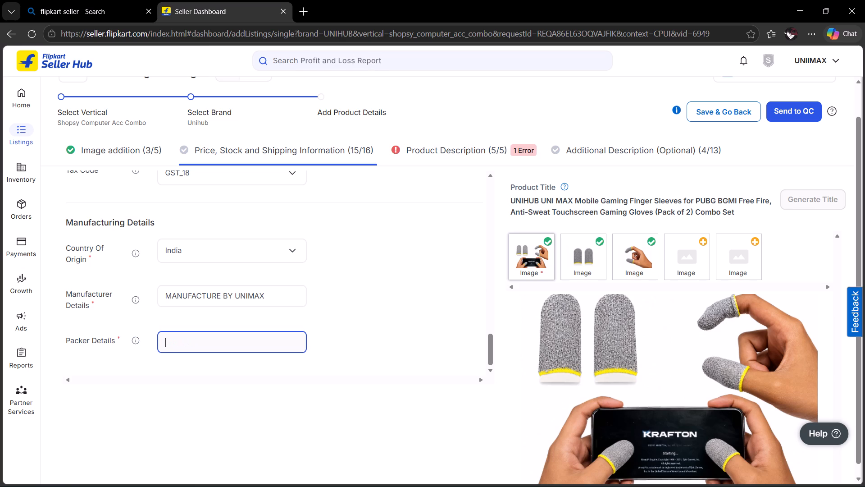
# Copy the Manufacturer Details text "MANUFACTURE BY UNIMAX" into Packer Details.
pyautogui.moveTo(284, 290); pyautogui.dragTo(167, 293)
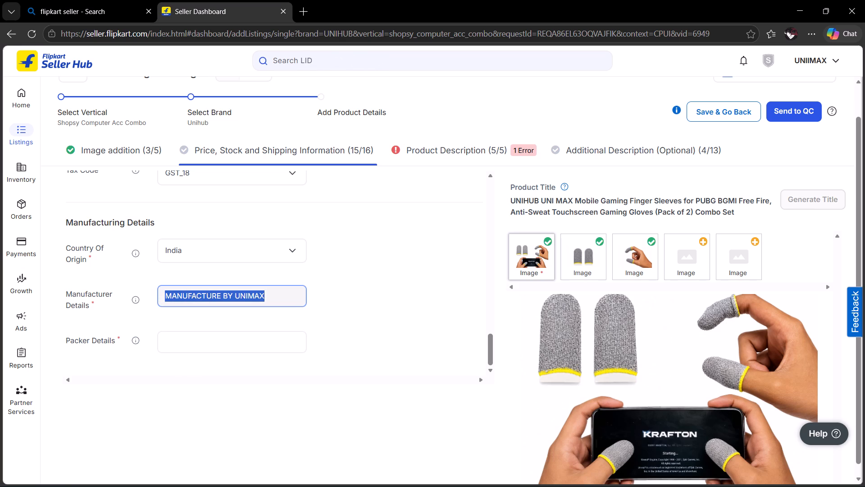
pyautogui.moveTo(167, 293); pyautogui.dragTo(166, 294)
pyautogui.hotkey('ctrl', 'c')
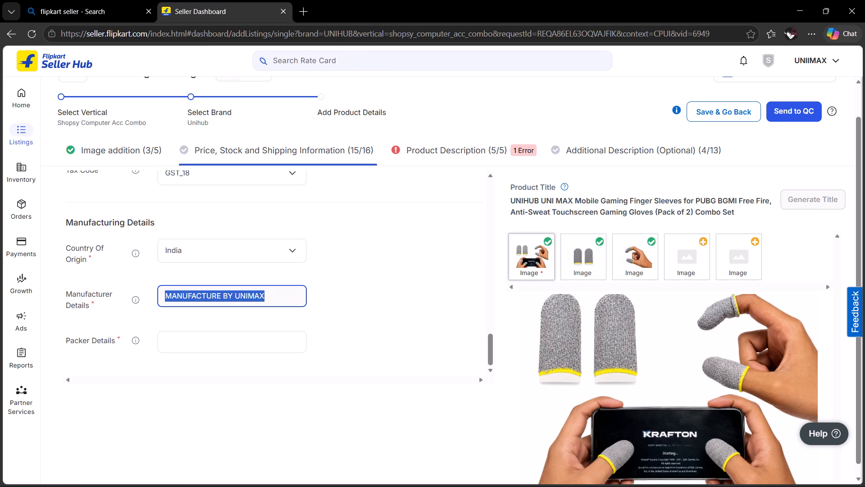
pyautogui.click(173, 344)
pyautogui.hotkey('ctrl', 'v')
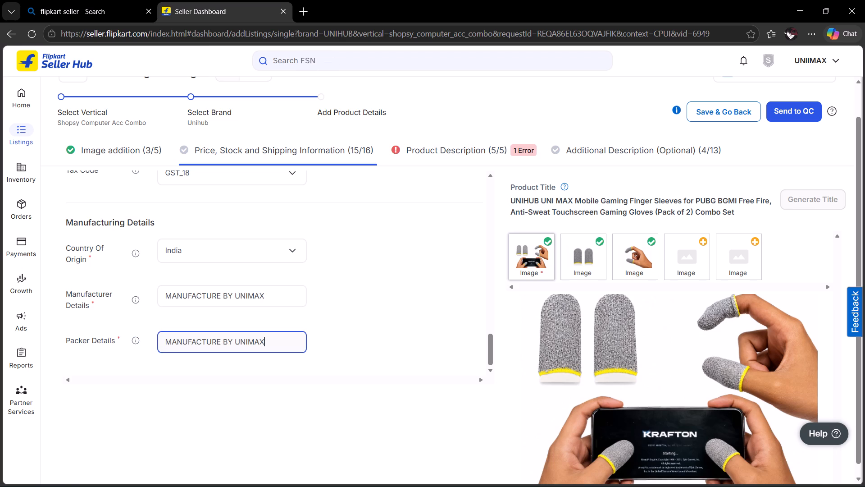
pyautogui.scroll(-1, 355, 329)
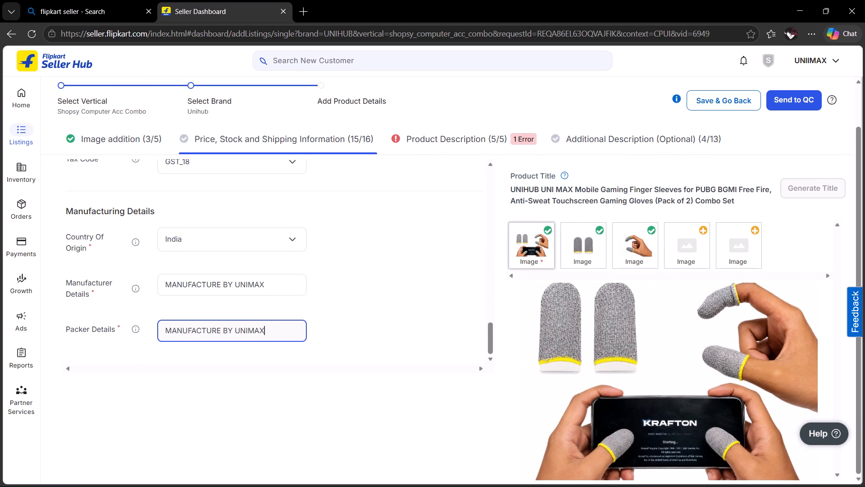
# Examine the fields flagged with errors in the Product Description and the Price, Stock and Shipping Information sections.
pyautogui.click(433, 142)
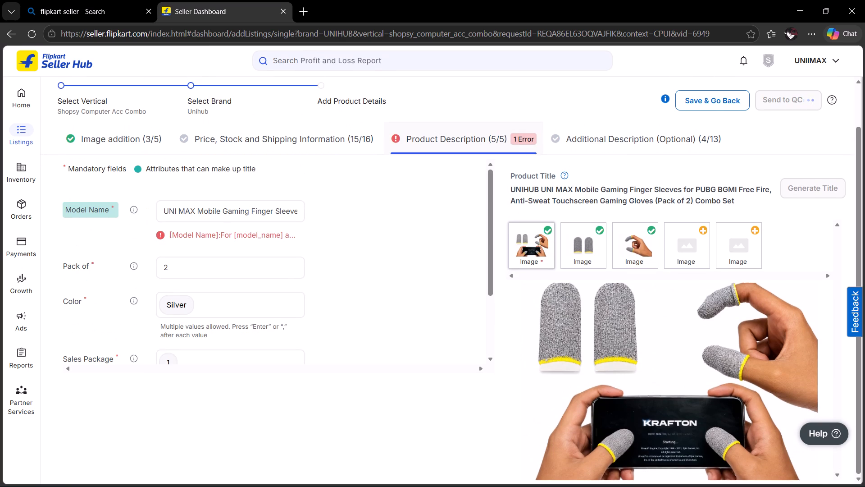
pyautogui.click(298, 140)
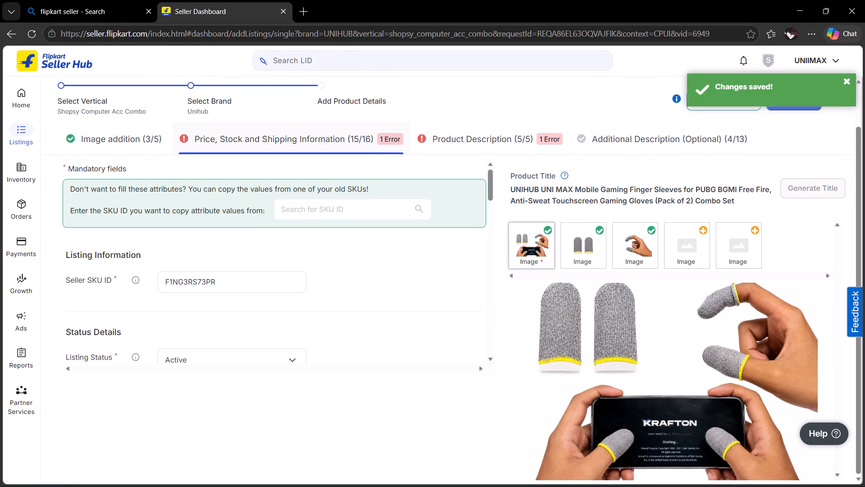
pyautogui.scroll(-9, 318, 299)
pyautogui.scroll(1, 318, 299)
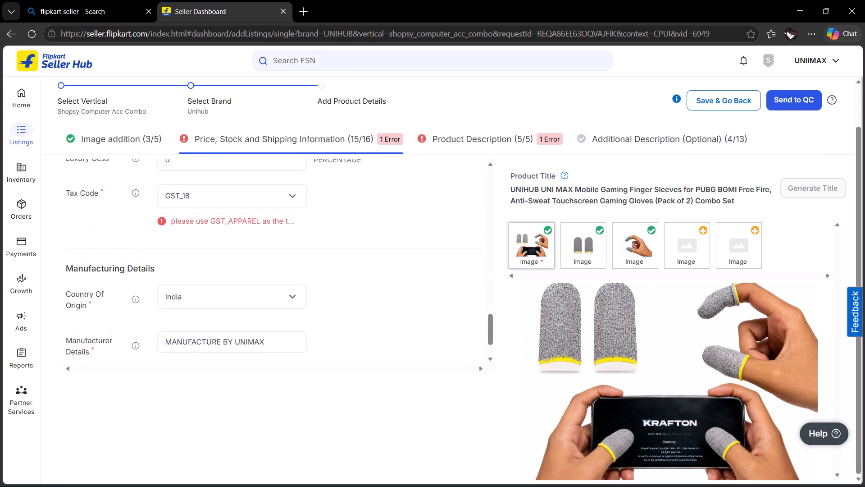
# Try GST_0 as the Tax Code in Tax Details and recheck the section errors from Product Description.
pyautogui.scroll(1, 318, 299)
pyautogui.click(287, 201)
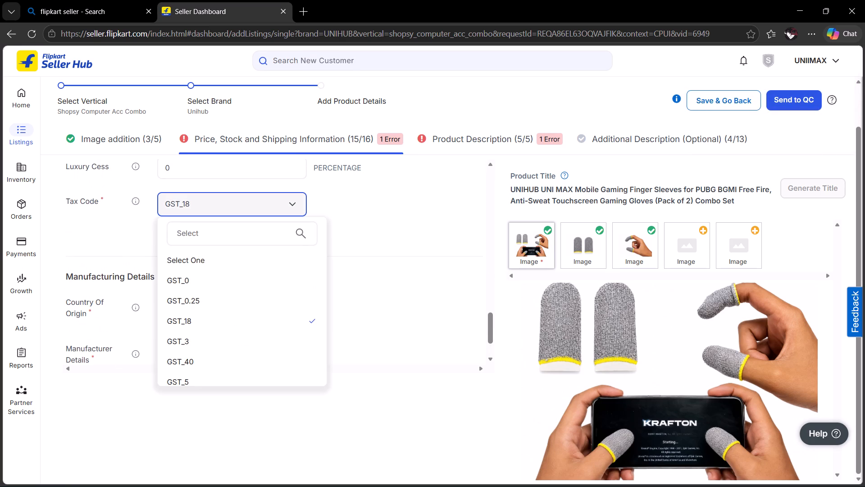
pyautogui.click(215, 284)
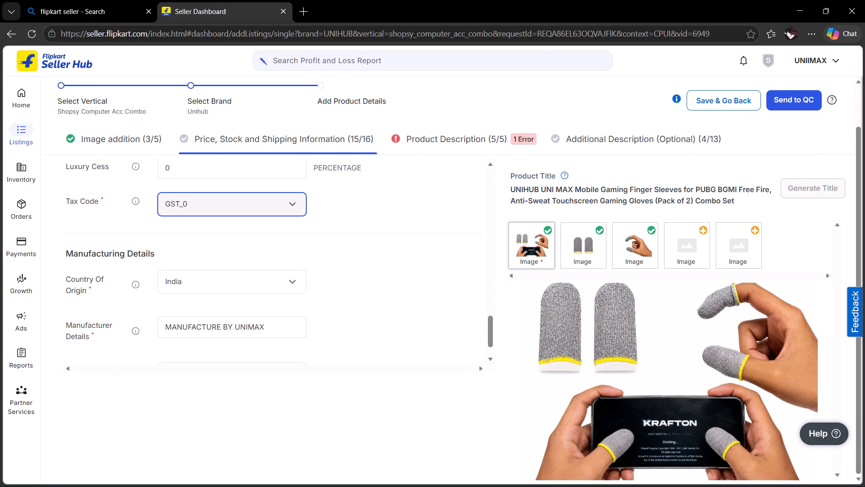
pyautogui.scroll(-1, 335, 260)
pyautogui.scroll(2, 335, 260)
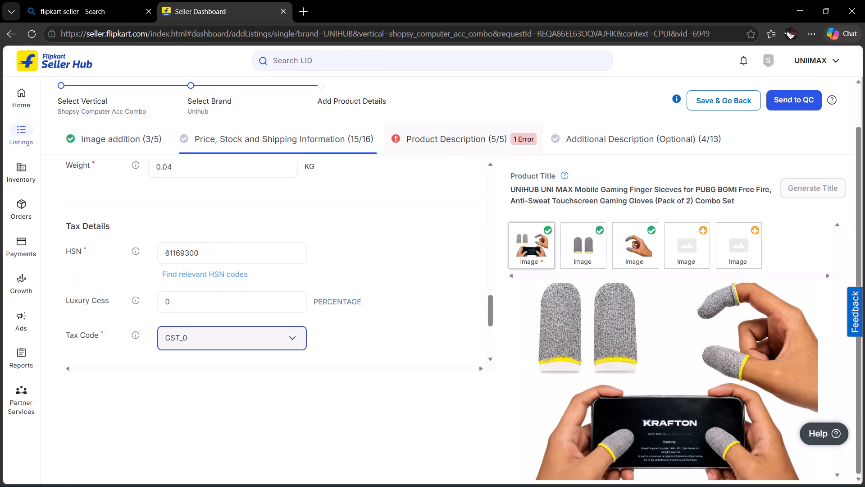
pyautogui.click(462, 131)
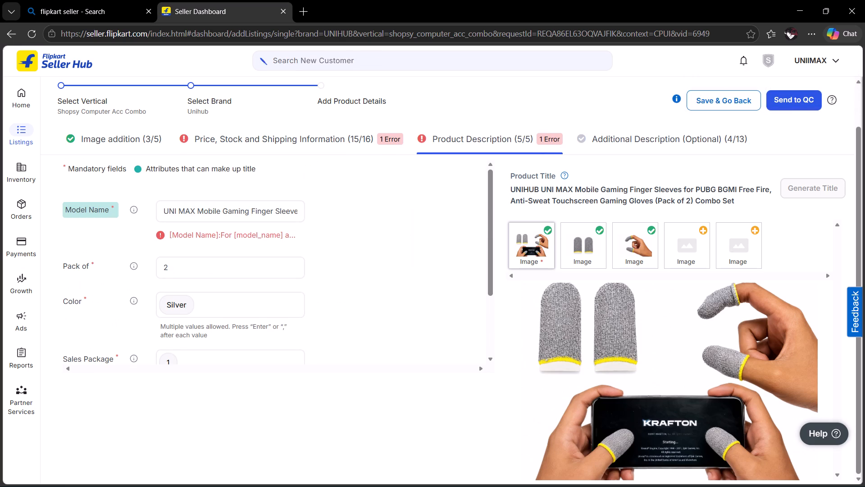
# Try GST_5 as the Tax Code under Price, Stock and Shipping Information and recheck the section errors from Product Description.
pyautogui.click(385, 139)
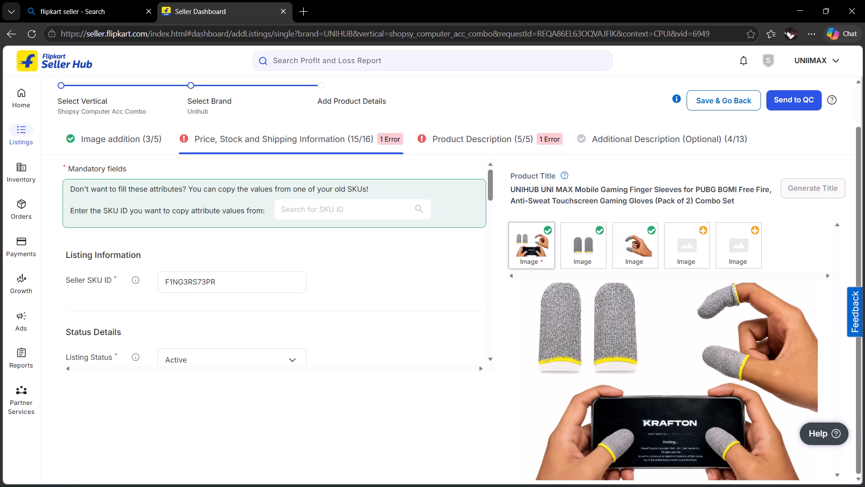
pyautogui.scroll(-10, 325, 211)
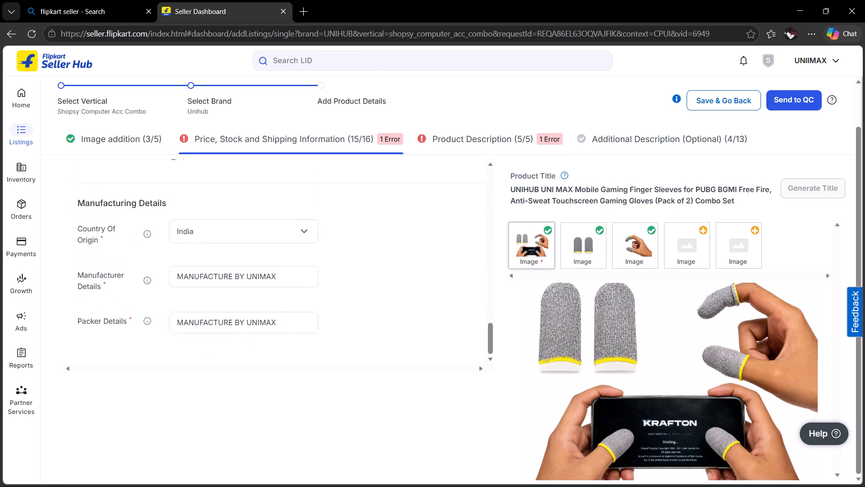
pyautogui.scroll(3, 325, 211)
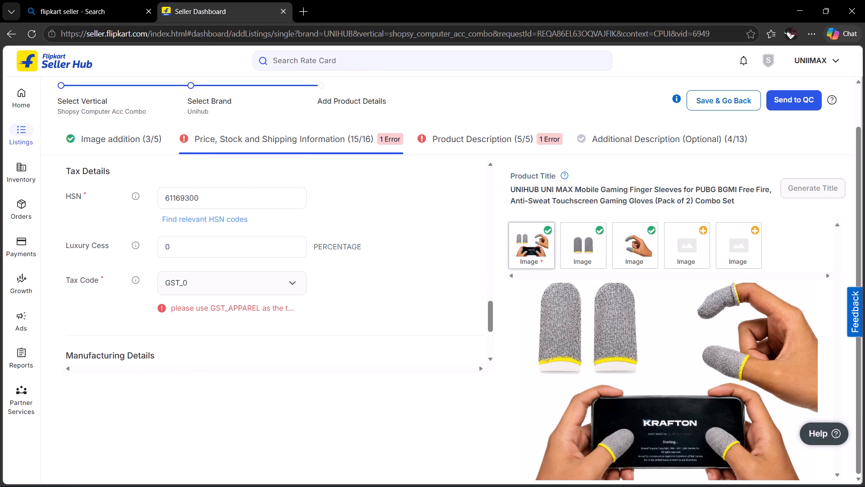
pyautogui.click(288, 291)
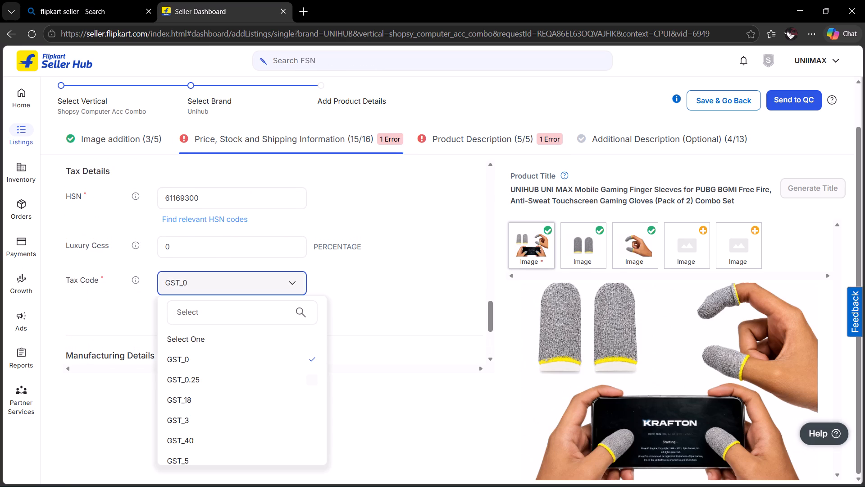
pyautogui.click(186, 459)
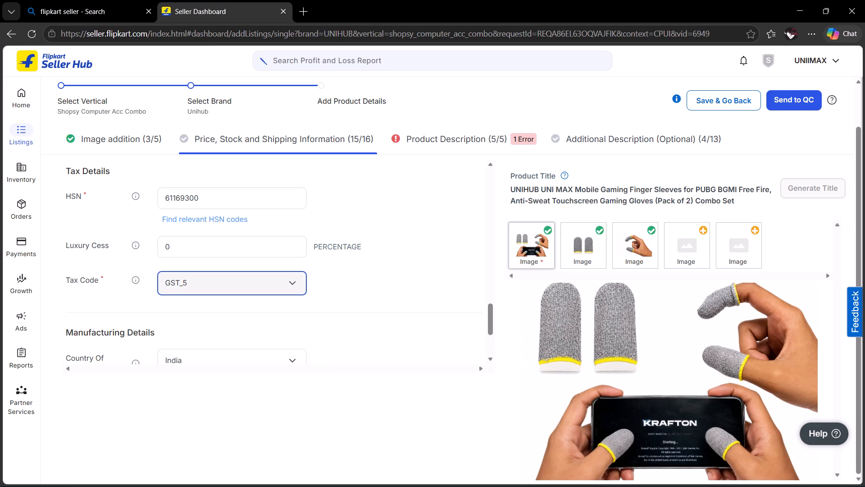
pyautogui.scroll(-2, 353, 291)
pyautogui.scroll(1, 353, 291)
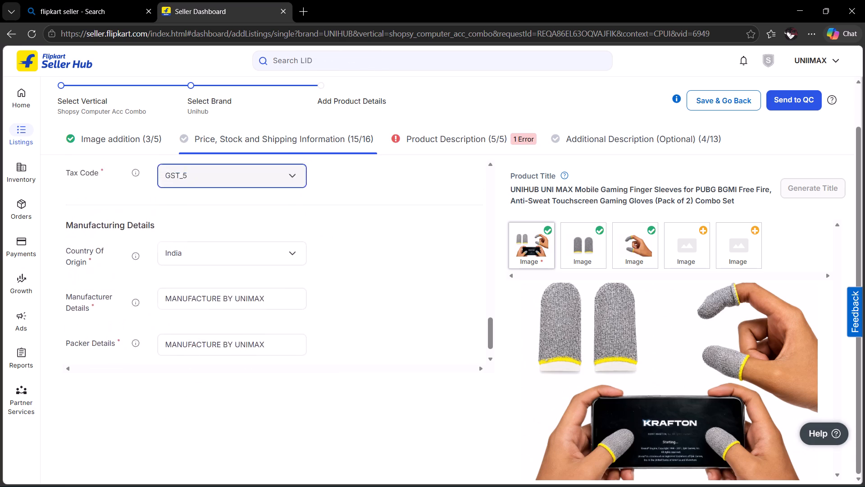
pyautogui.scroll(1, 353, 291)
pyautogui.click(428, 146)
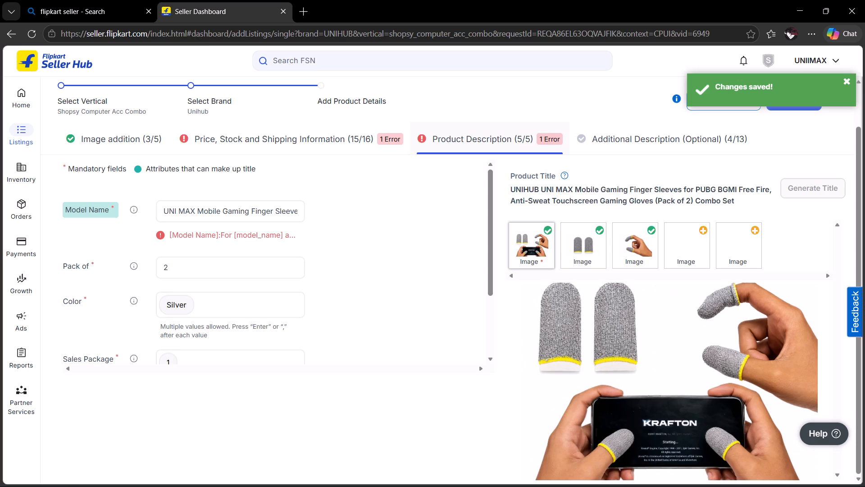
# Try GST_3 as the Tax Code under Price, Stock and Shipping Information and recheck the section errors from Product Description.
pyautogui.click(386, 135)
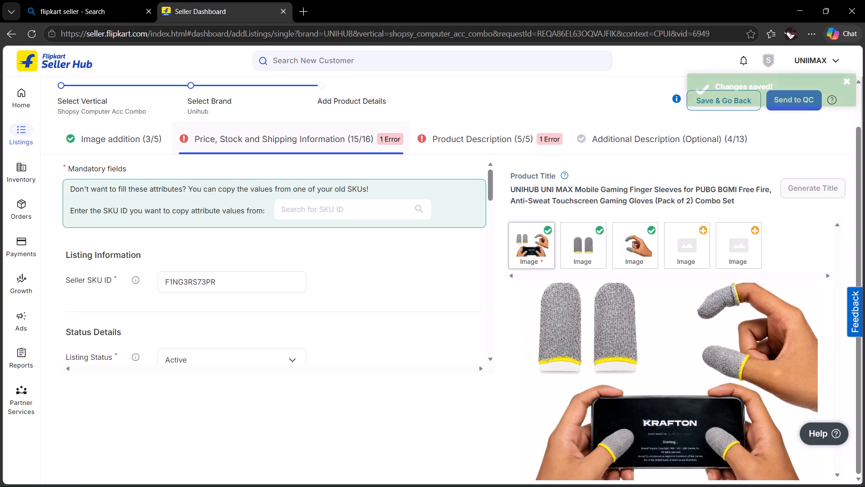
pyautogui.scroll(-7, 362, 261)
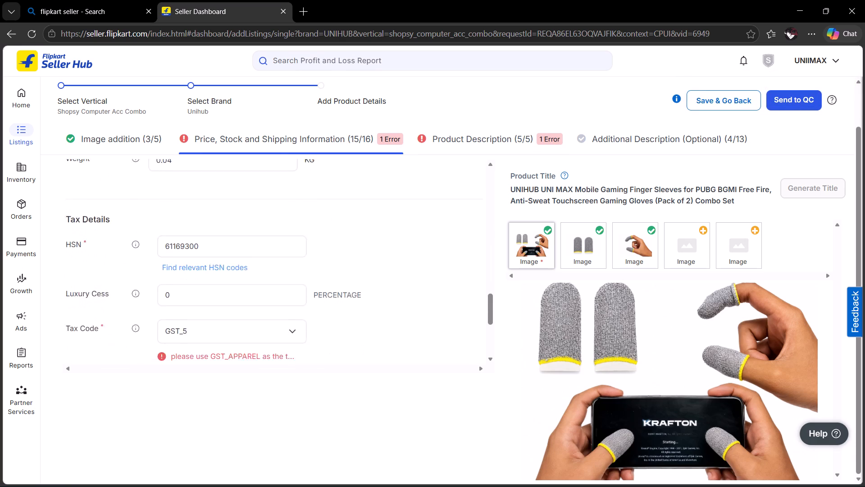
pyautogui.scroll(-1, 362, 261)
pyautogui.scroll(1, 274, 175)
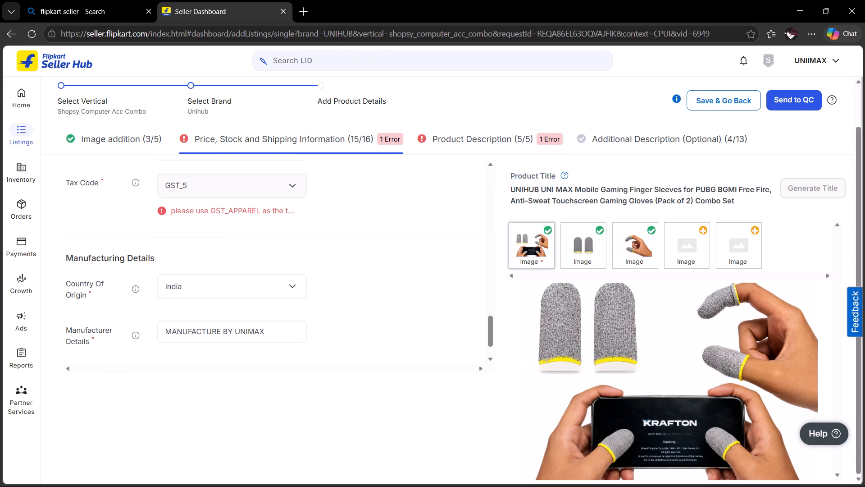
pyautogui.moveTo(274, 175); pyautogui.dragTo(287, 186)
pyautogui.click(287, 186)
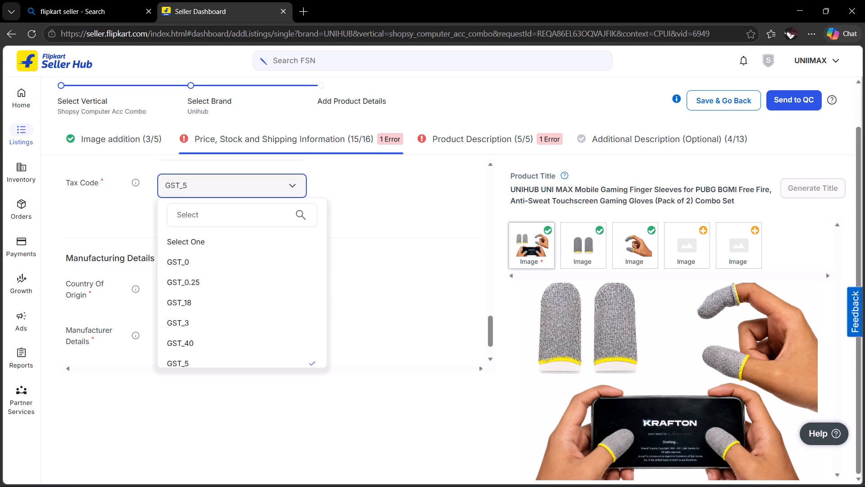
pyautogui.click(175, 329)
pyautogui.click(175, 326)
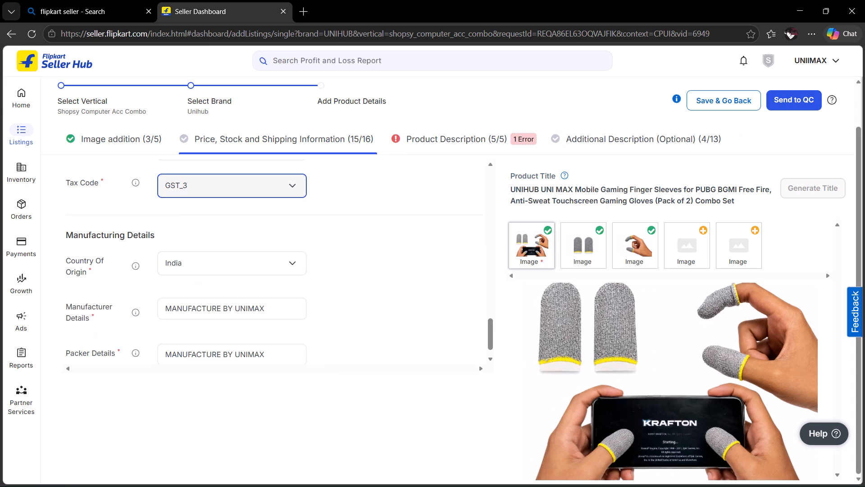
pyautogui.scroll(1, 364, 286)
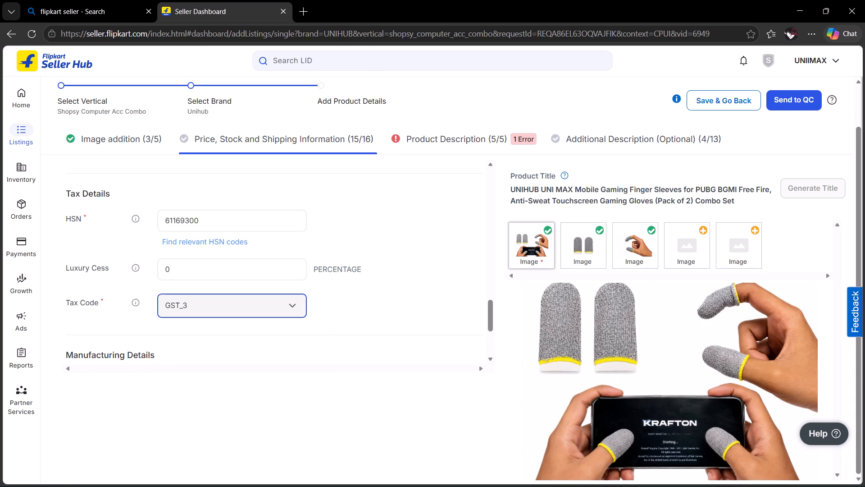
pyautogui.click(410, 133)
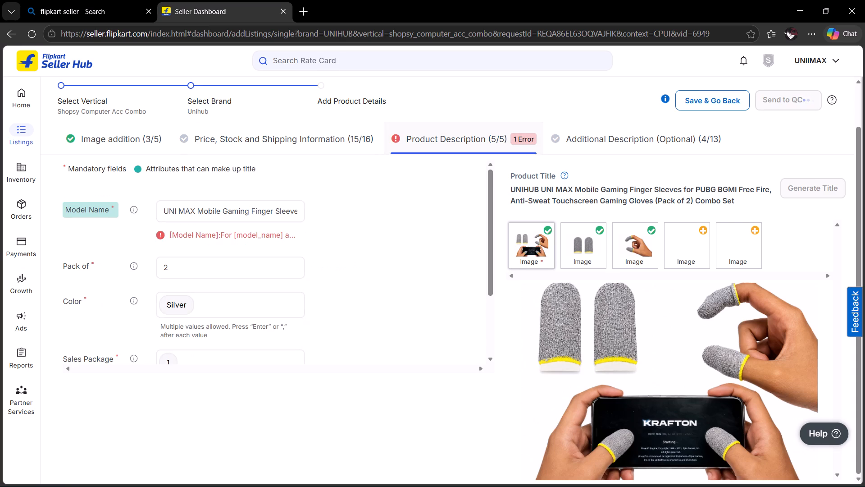
# Return to Tax Details in Price, Stock and Shipping Information and set the Tax Code to GST_5.
pyautogui.click(354, 140)
pyautogui.click(407, 137)
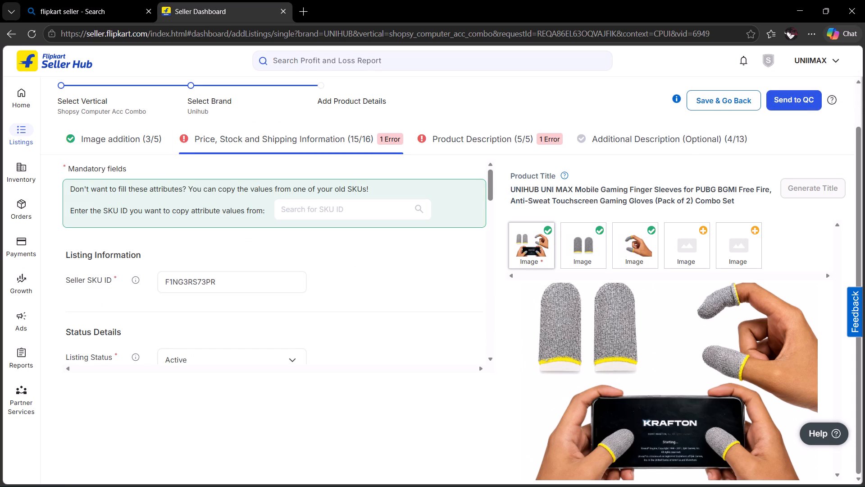
pyautogui.scroll(-5, 323, 248)
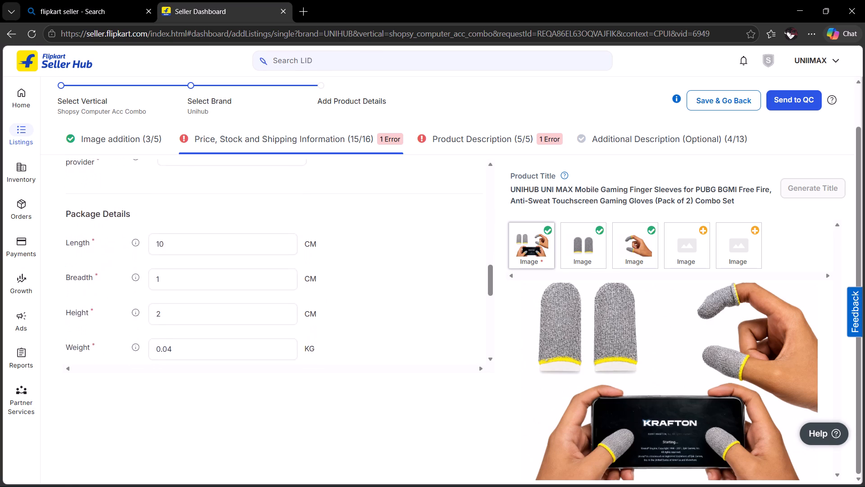
pyautogui.scroll(-2, 323, 248)
pyautogui.scroll(1, 323, 248)
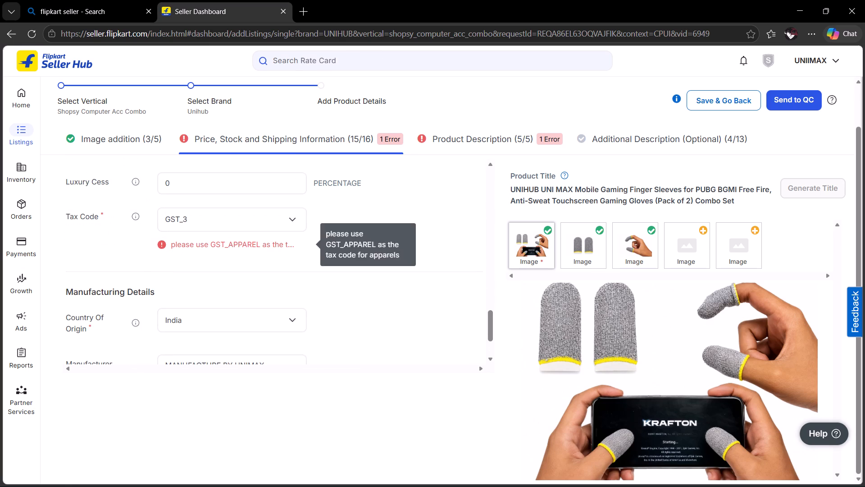
pyautogui.click(285, 220)
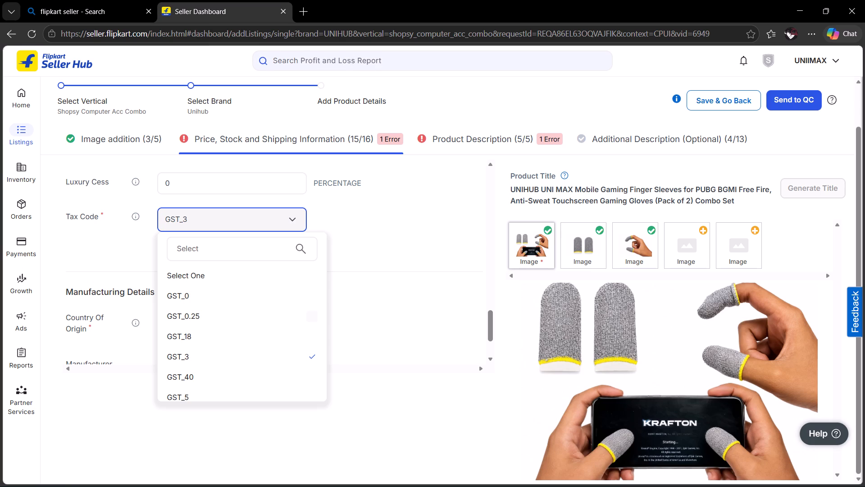
pyautogui.click(185, 397)
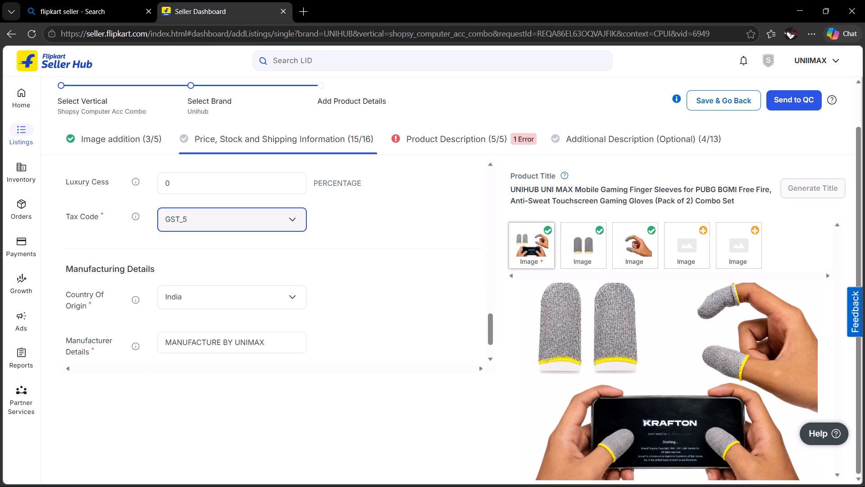
pyautogui.click(368, 300)
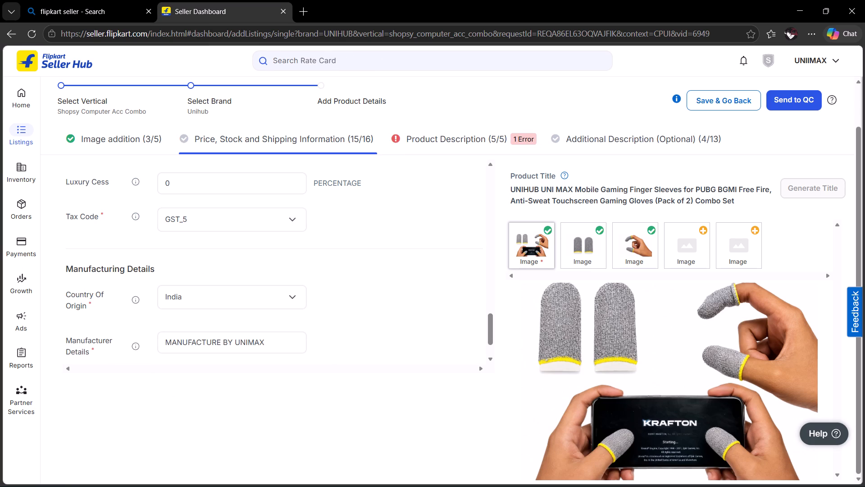
# Remove "UNI MAX" from the start of the Model Name in Product Description and save by switching to Price, Stock and Shipping Information.
pyautogui.click(482, 128)
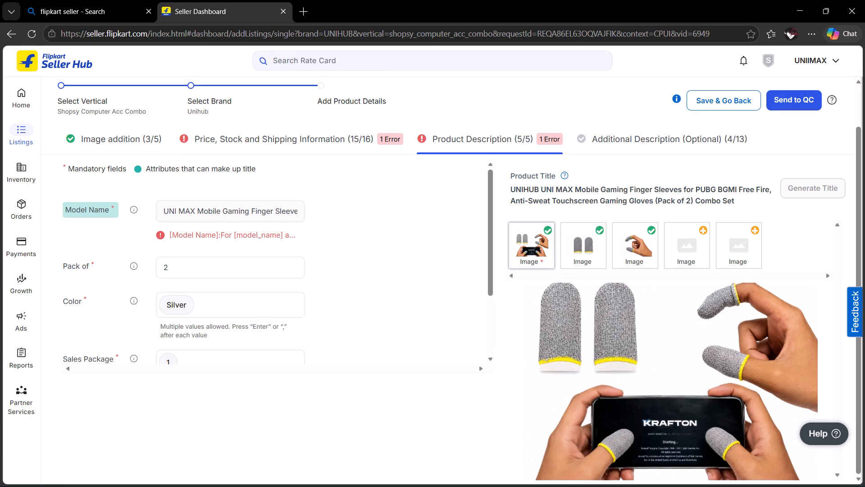
pyautogui.hscroll(-3, 291, 209)
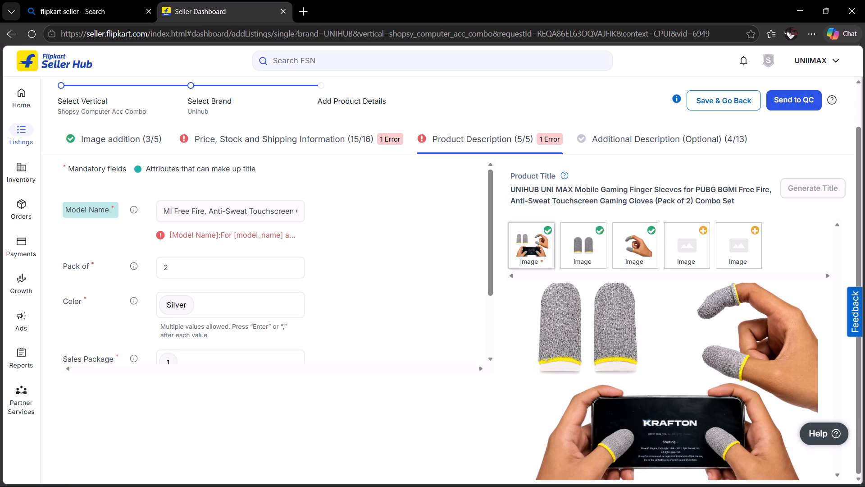
pyautogui.hscroll(-5, 291, 209)
pyautogui.hscroll(3, 291, 209)
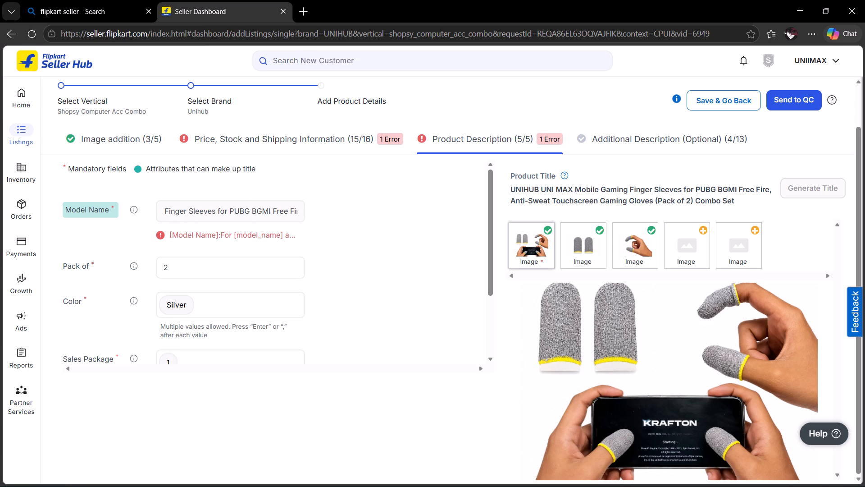
pyautogui.hscroll(3, 291, 209)
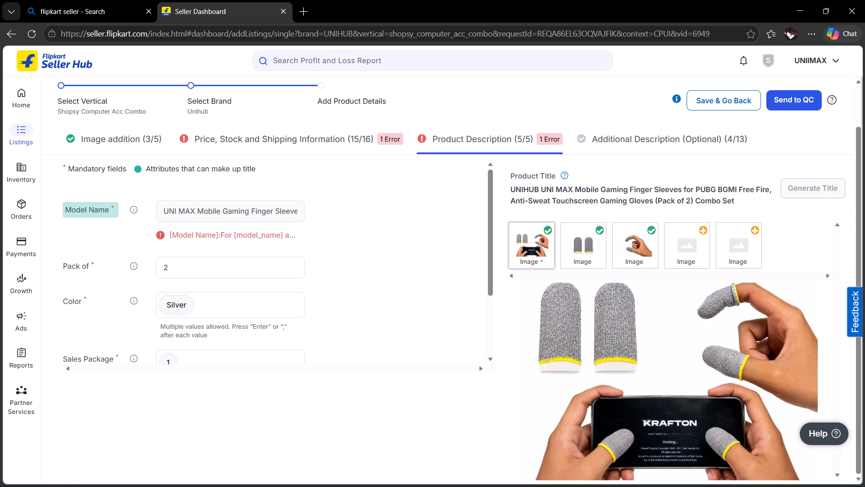
pyautogui.click(221, 212)
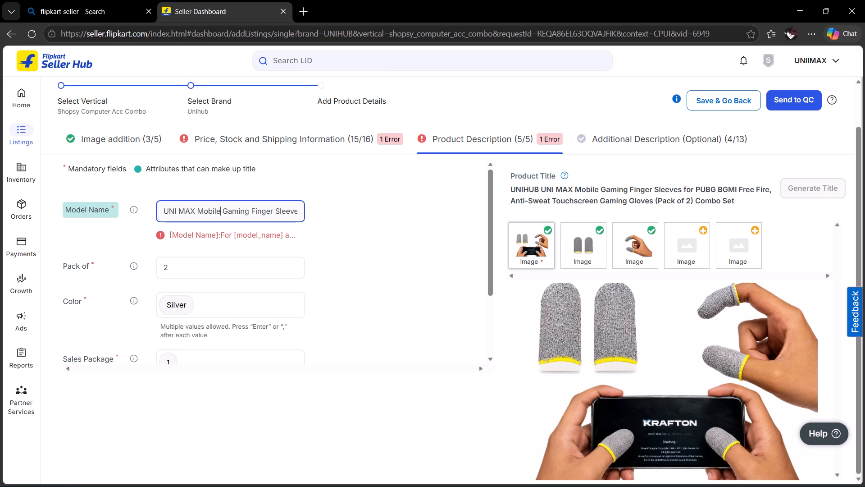
pyautogui.click(195, 206)
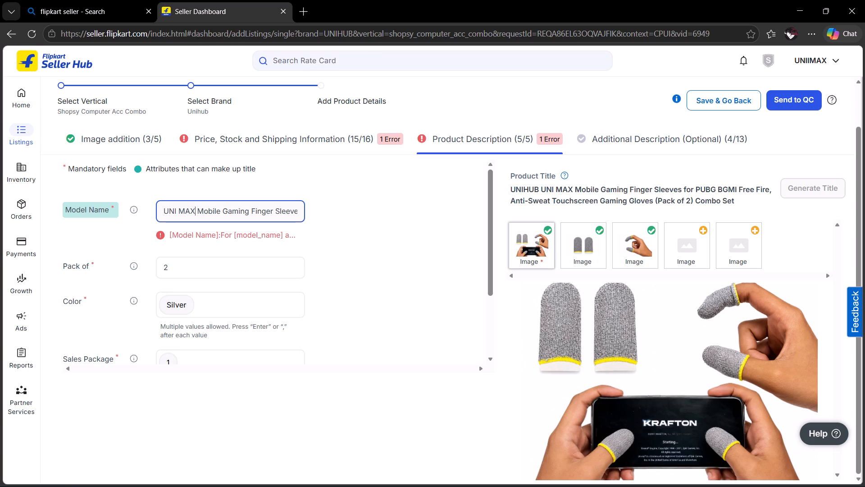
pyautogui.click(197, 210)
pyautogui.press('BackSpace')
pyautogui.press('BackSpace')
pyautogui.press('BackSpace')
pyautogui.press('BackSpace')
pyautogui.press('BackSpace')
pyautogui.press('BackSpace')
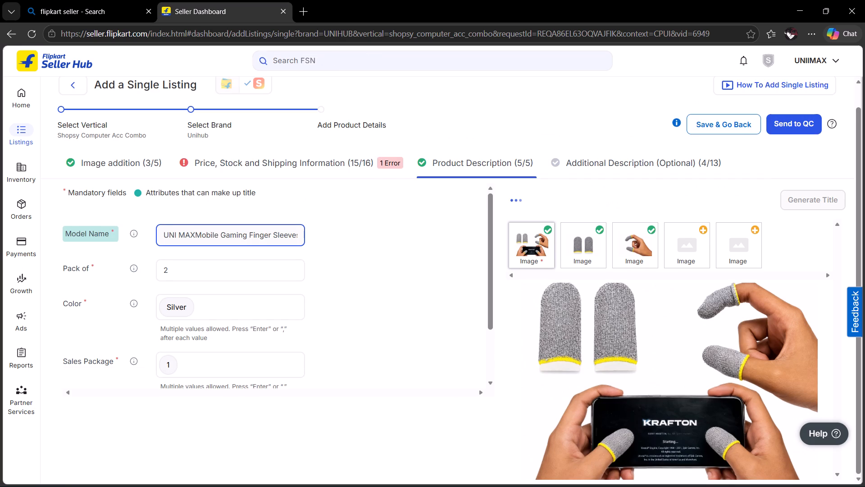
pyautogui.press('BackSpace')
pyautogui.press('BackSpace')
pyautogui.press('BackSpace')
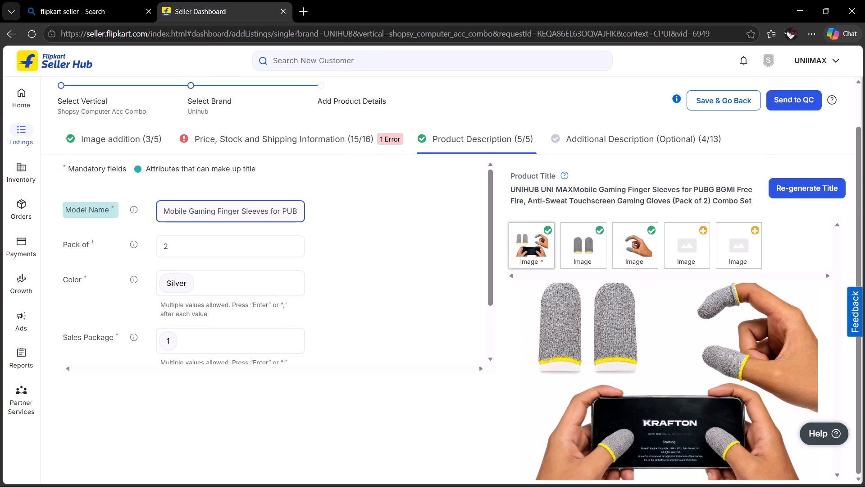
pyautogui.click(367, 211)
pyautogui.click(341, 127)
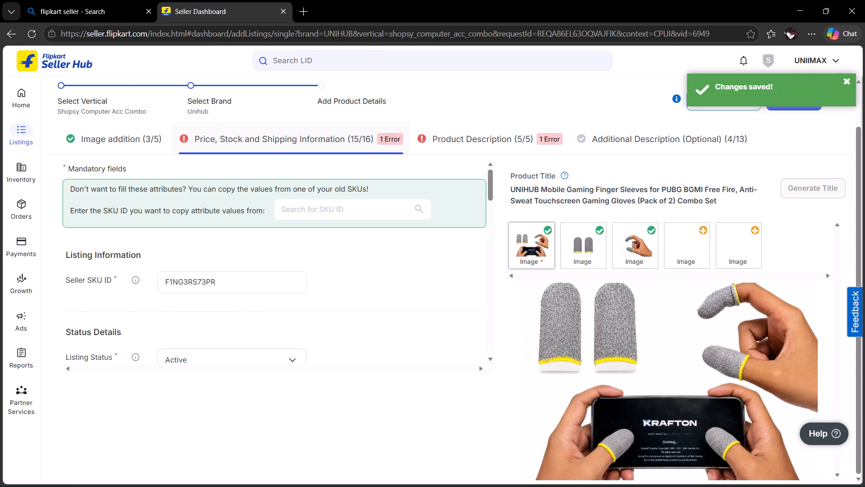
# Remove "for" before "PUBG" in the Model Name under Product Description and save by switching to Price, Stock and Shipping Information.
pyautogui.click(469, 130)
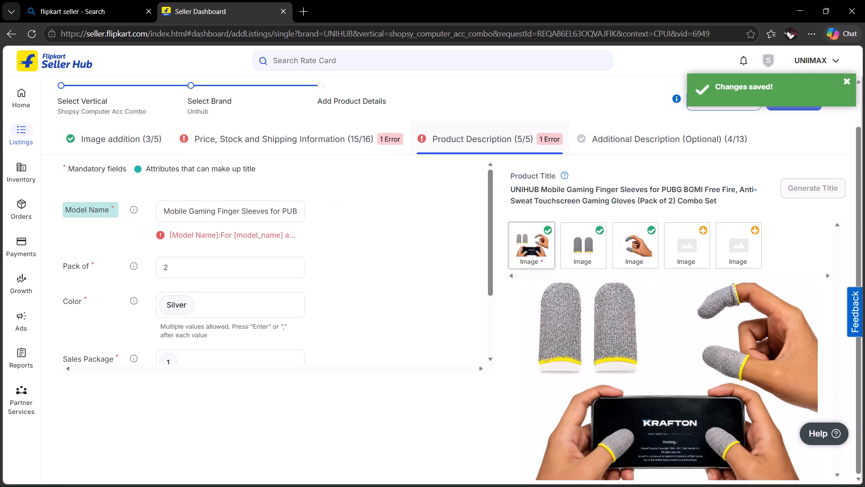
pyautogui.click(256, 213)
pyautogui.hscroll(-2, 256, 213)
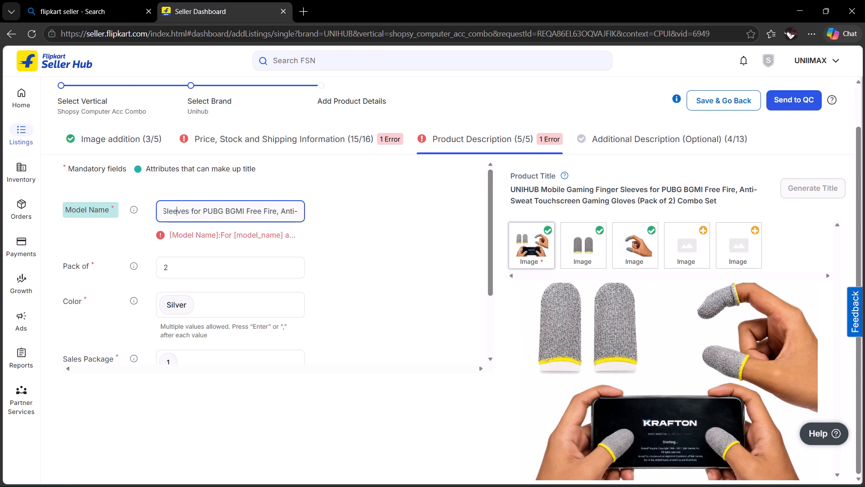
pyautogui.hscroll(6, 256, 213)
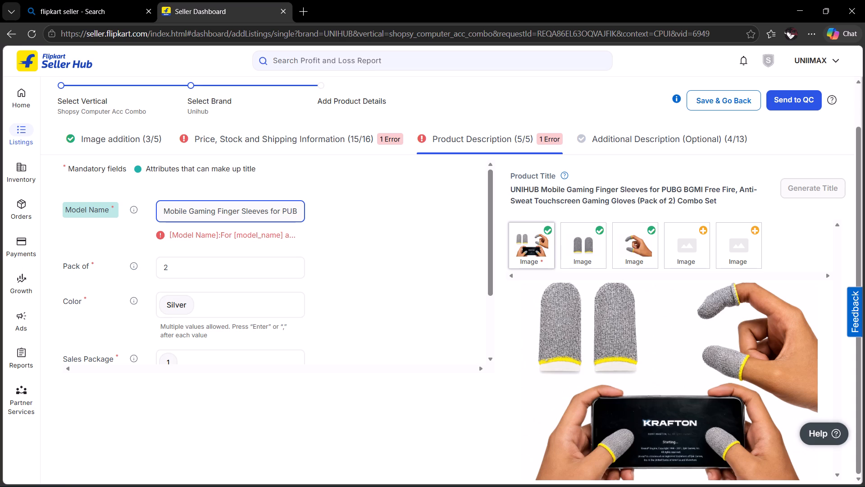
pyautogui.hscroll(-1, 272, 210)
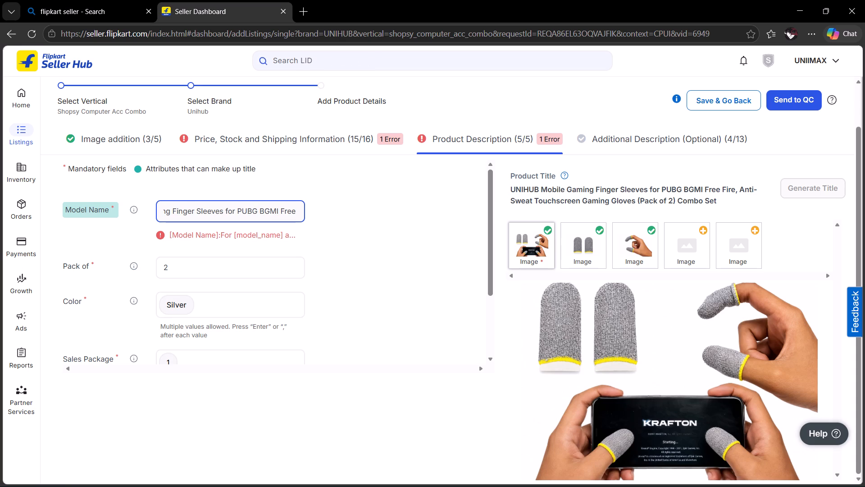
pyautogui.click(236, 211)
pyautogui.press('BackSpace')
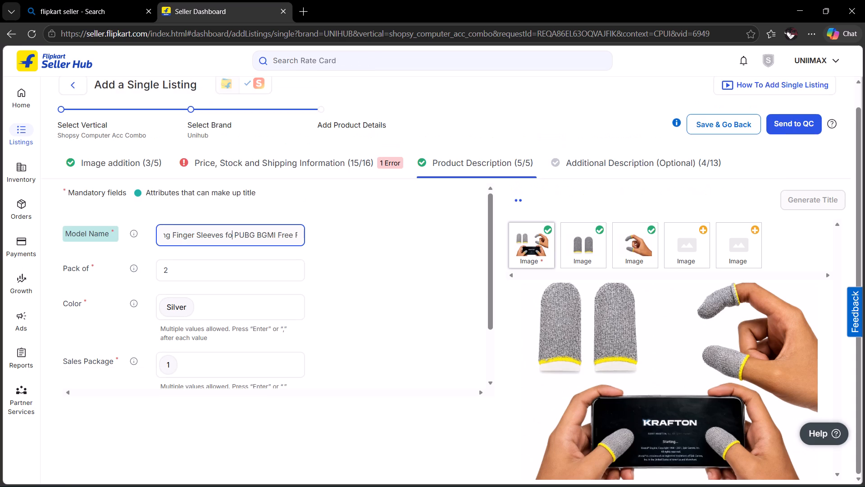
pyautogui.press('BackSpace')
pyautogui.press('BackSpace')
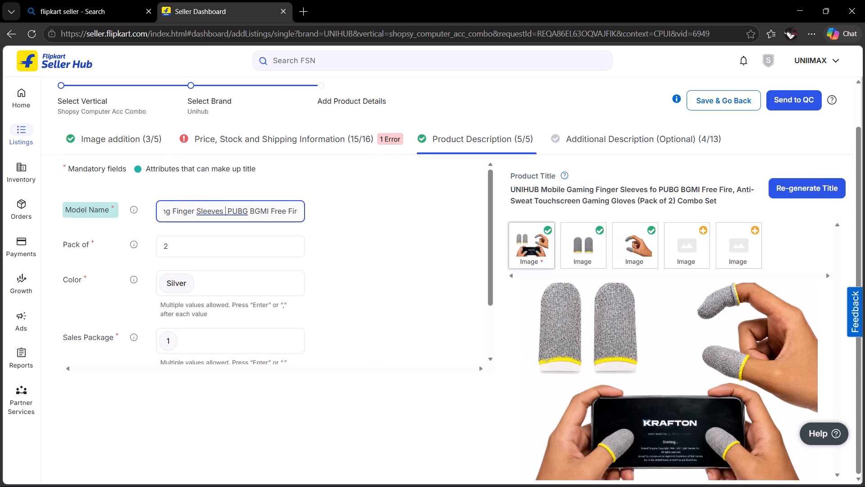
pyautogui.click(308, 149)
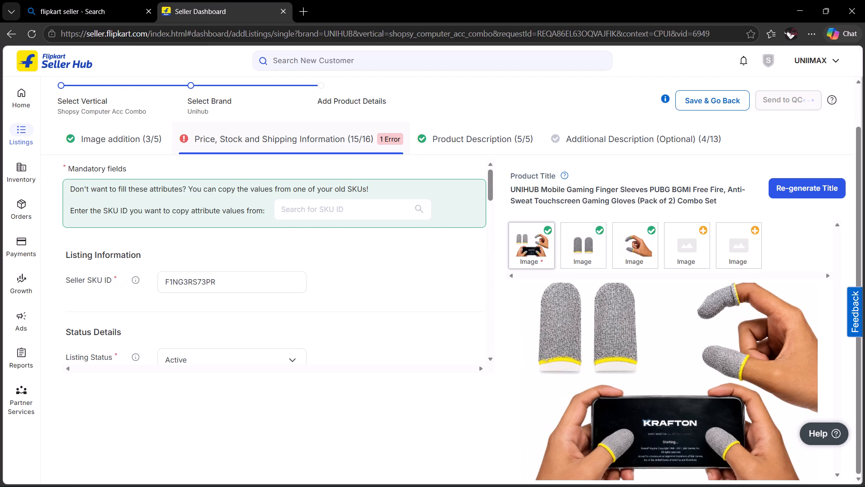
# Set the Tax Code under Tax Details to GST_0.25 and recheck the section errors from Product Description.
pyautogui.scroll(-1, 234, 316)
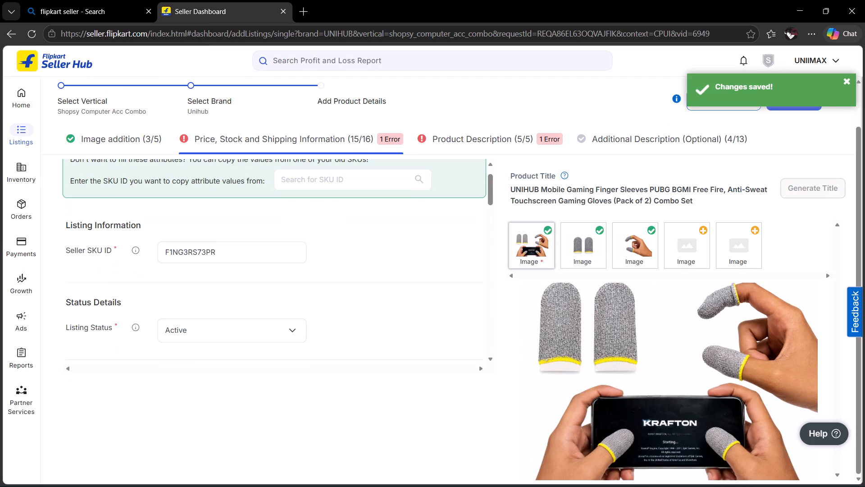
pyautogui.scroll(-1, 234, 316)
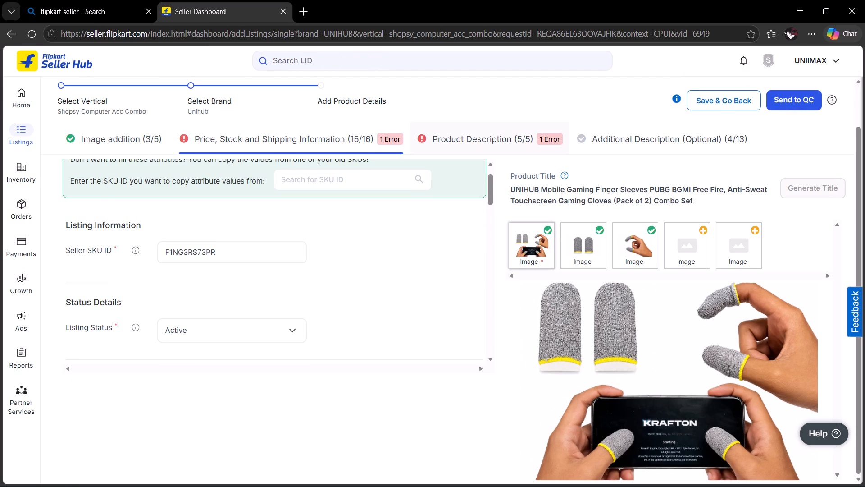
pyautogui.scroll(-3, 297, 316)
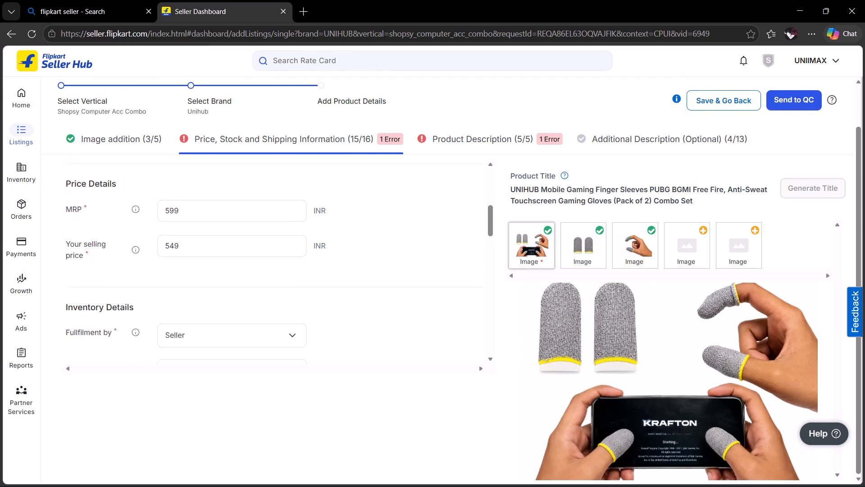
pyautogui.scroll(-3, 297, 316)
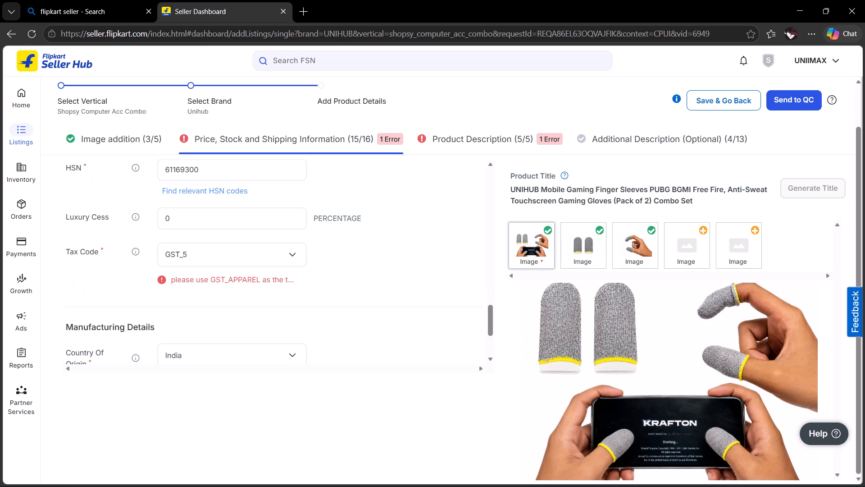
pyautogui.click(289, 263)
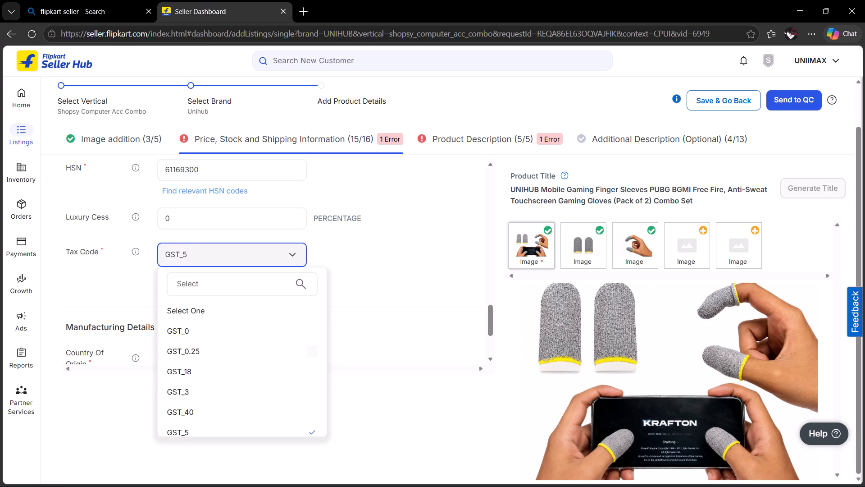
pyautogui.click(224, 350)
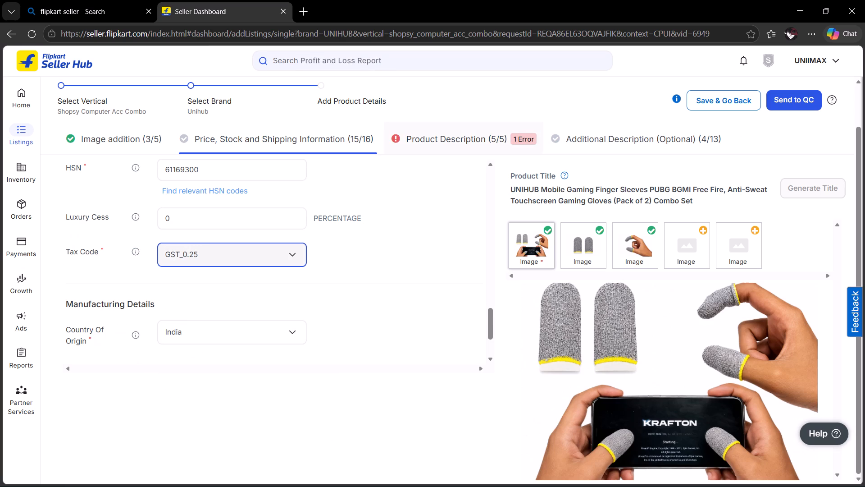
pyautogui.click(401, 131)
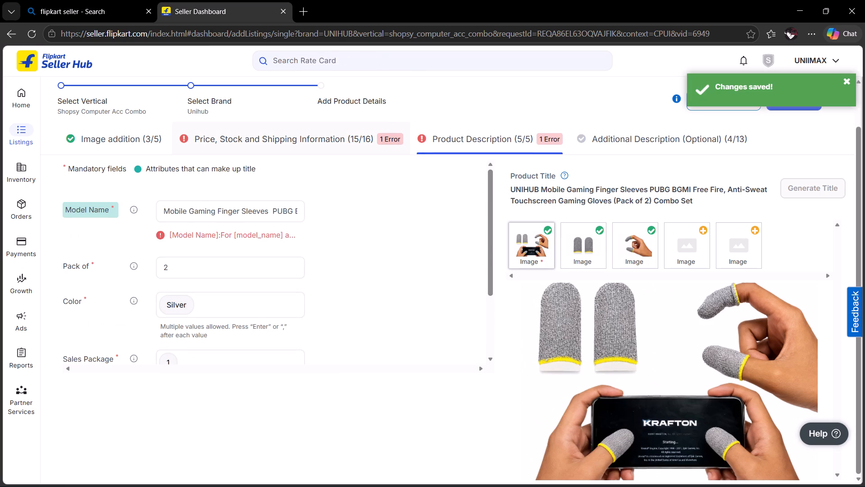
# Delete the word "PUBG" from the Model Name in Product Description.
pyautogui.click(268, 206)
pyautogui.hscroll(-2, 268, 206)
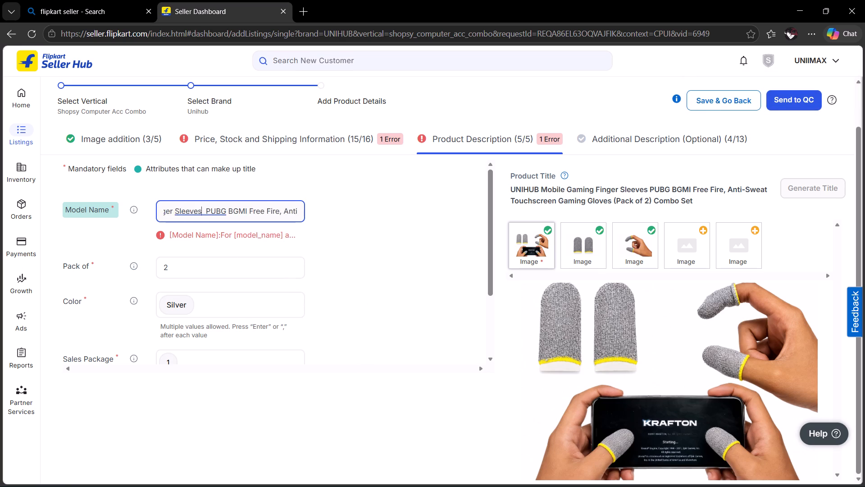
pyautogui.hscroll(-4, 268, 206)
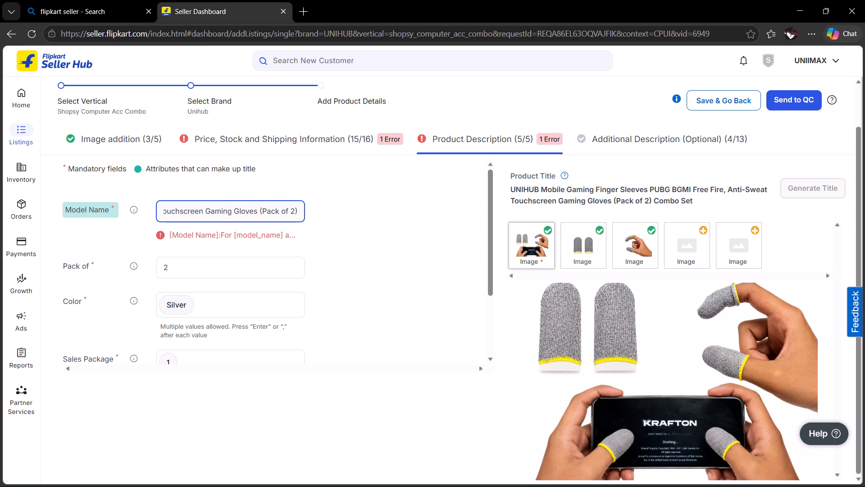
pyautogui.hscroll(1, 267, 201)
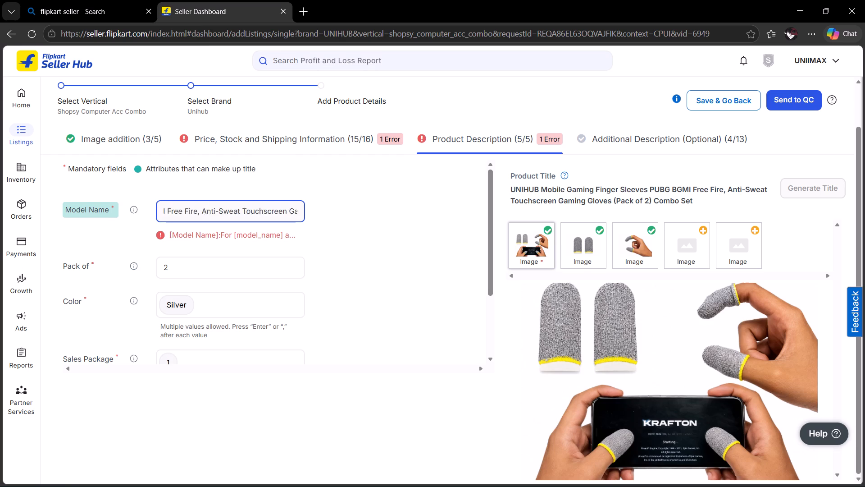
pyautogui.hscroll(1, 267, 201)
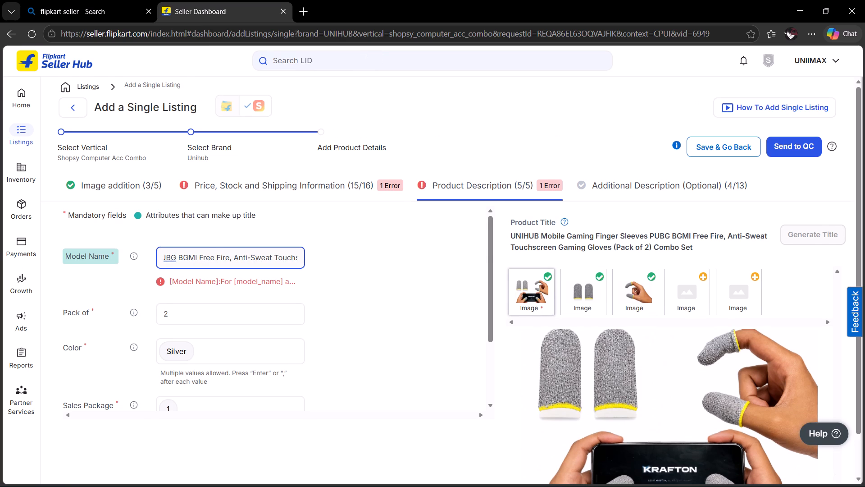
pyautogui.hscroll(1, 198, 256)
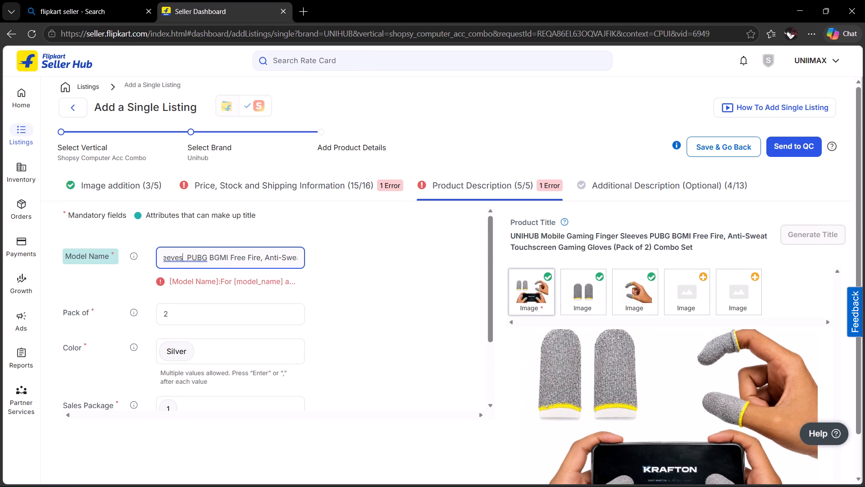
pyautogui.click(208, 255)
pyautogui.press('BackSpace')
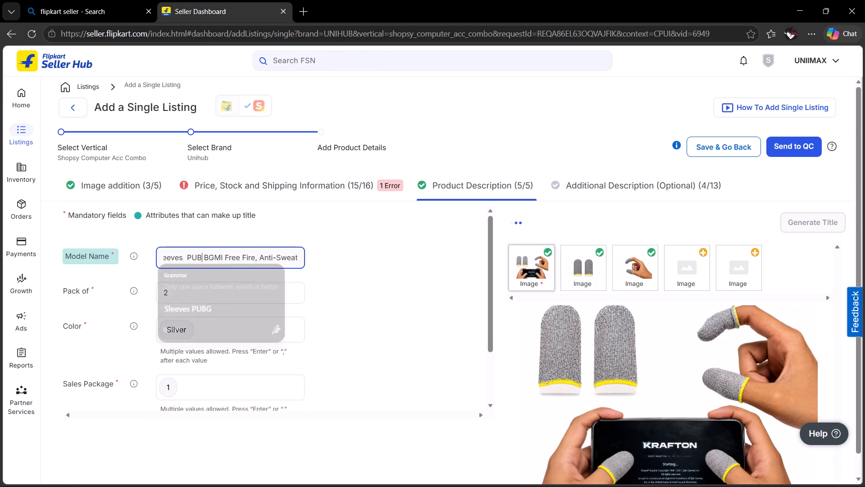
pyautogui.press('BackSpace')
pyautogui.press('BackSpace')
pyautogui.press('BackSpace')
pyautogui.press('BackSpace')
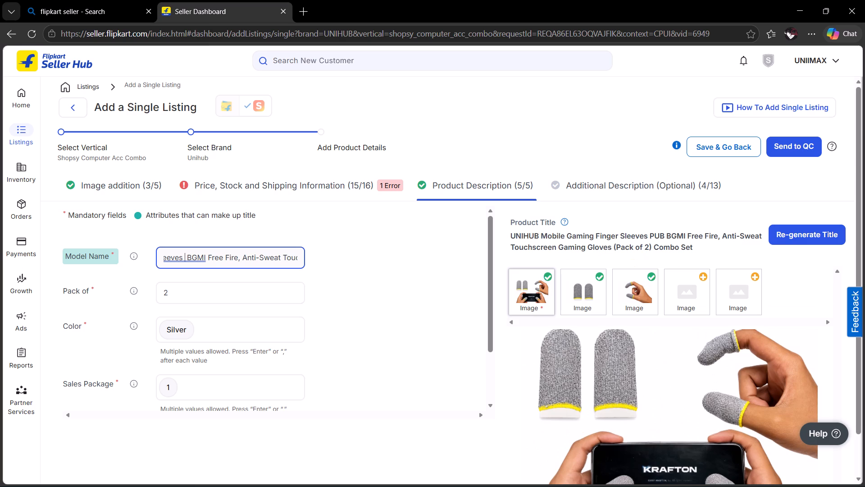
# Remove the extra space between "Sleeves" and "BGMI" in the Model Name, leaving a single space.
pyautogui.press('Right')
pyautogui.press('Right')
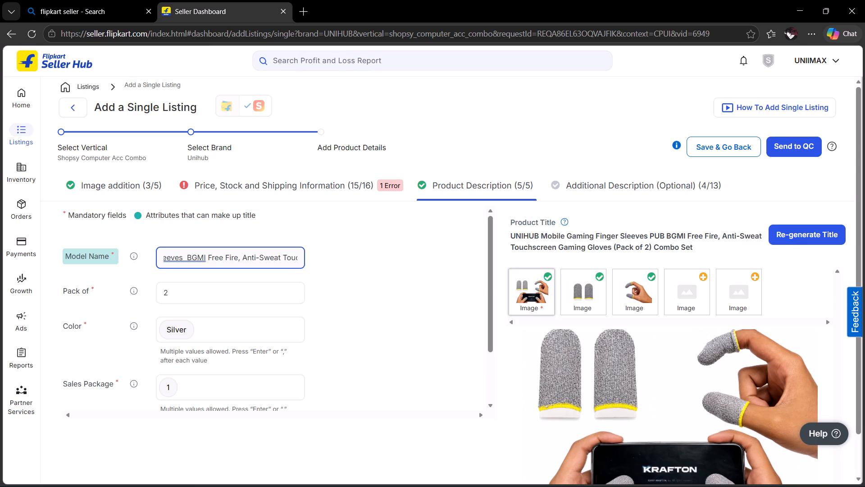
pyautogui.press('Down')
pyautogui.press('Left')
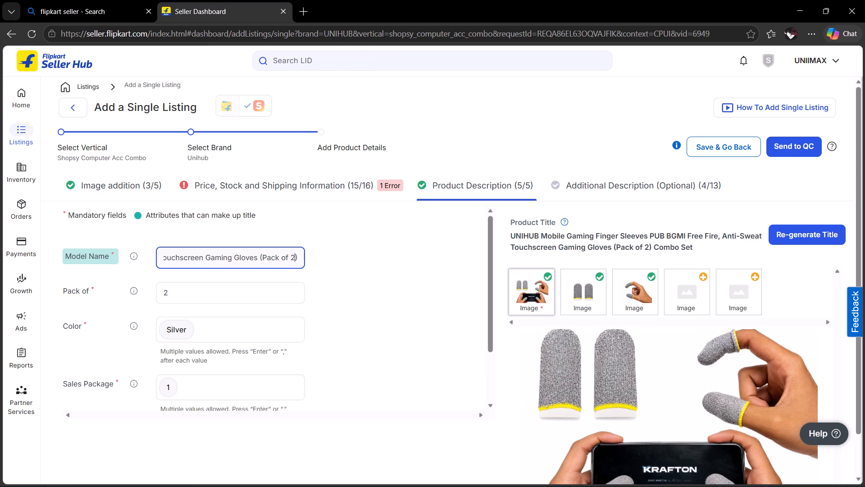
pyautogui.hscroll(4, 208, 255)
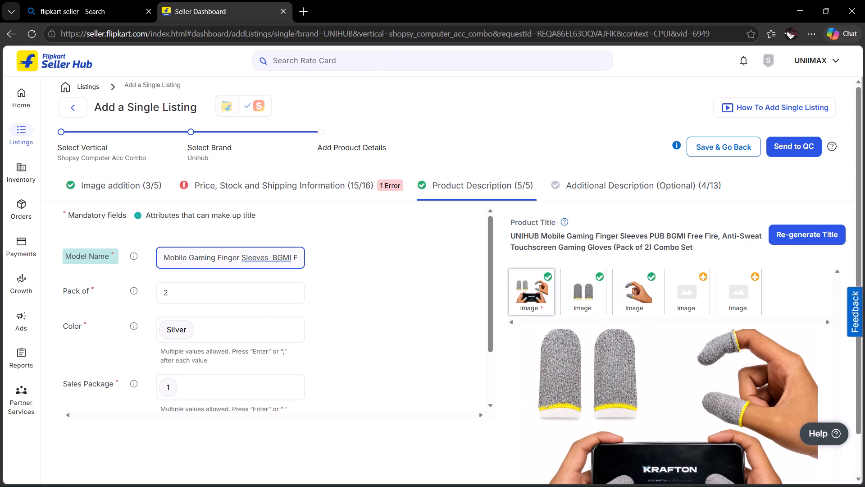
pyautogui.click(274, 257)
pyautogui.press('BackSpace')
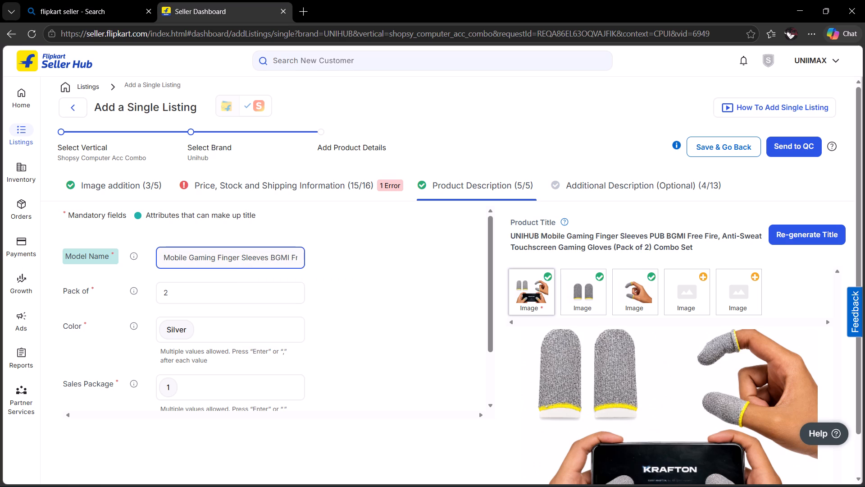
pyautogui.press('BackSpace')
pyautogui.press('space')
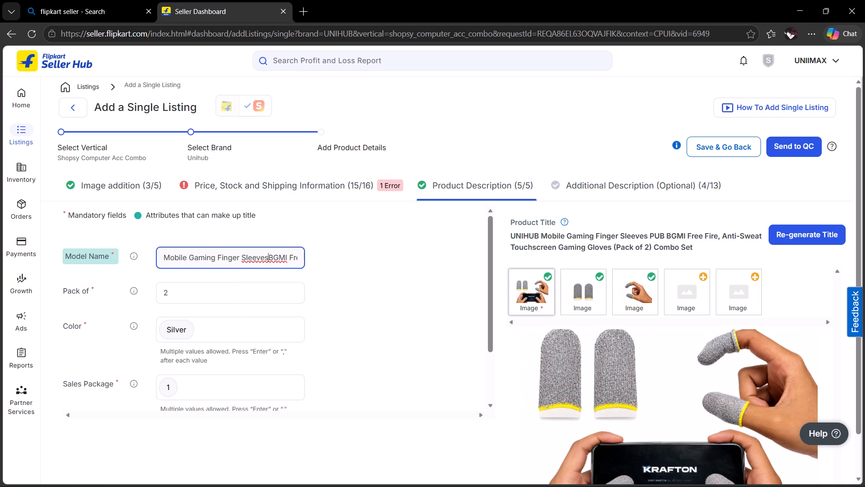
# Delete "Mobile" from the start of the Model Name and save by switching to Price, Stock and Shipping Information.
pyautogui.click(191, 257)
pyautogui.press('BackSpace')
pyautogui.press('BackSpace')
pyautogui.press('BackSpace')
pyautogui.press('BackSpace')
pyautogui.press('BackSpace')
pyautogui.press('BackSpace')
pyautogui.press('BackSpace')
pyautogui.press('BackSpace')
pyautogui.press('BackSpace')
pyautogui.press('BackSpace')
pyautogui.press('BackSpace')
pyautogui.press('BackSpace')
pyautogui.press('BackSpace')
pyautogui.press('BackSpace')
pyautogui.press('BackSpace')
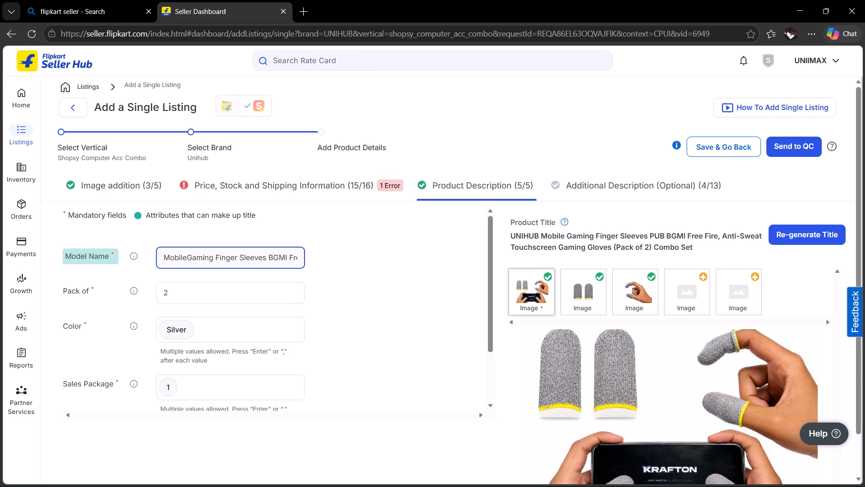
pyautogui.click(220, 257)
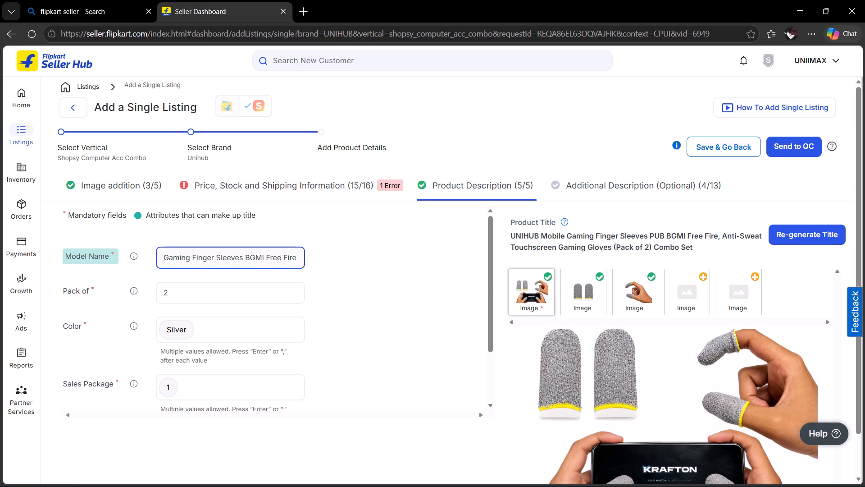
pyautogui.click(321, 191)
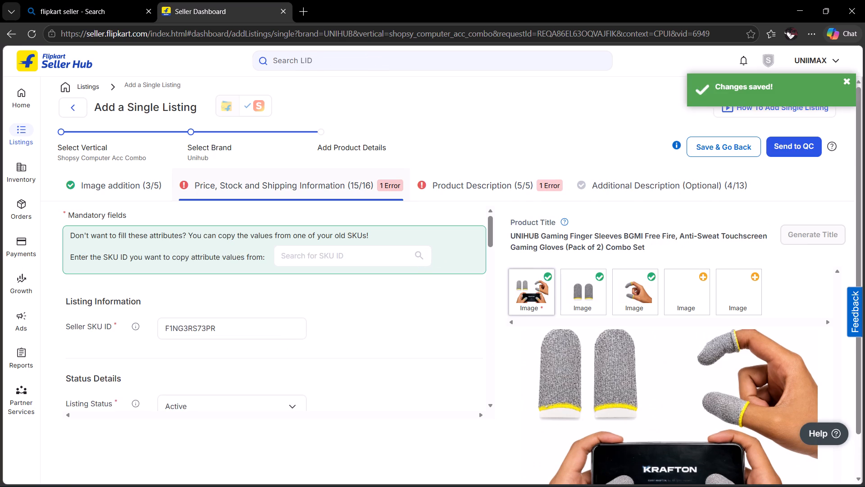
# Delete "(Pack of 2)" from the end of the Model Name in Product Description and save by switching to Additional Description.
pyautogui.click(462, 181)
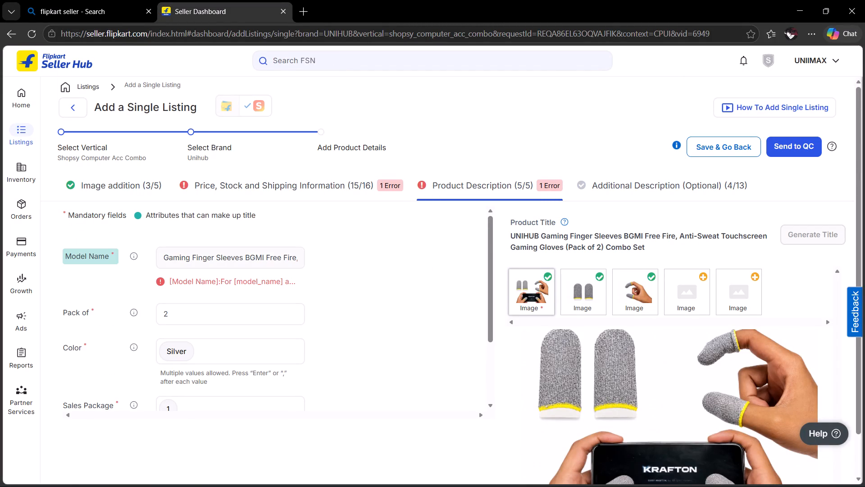
pyautogui.click(229, 262)
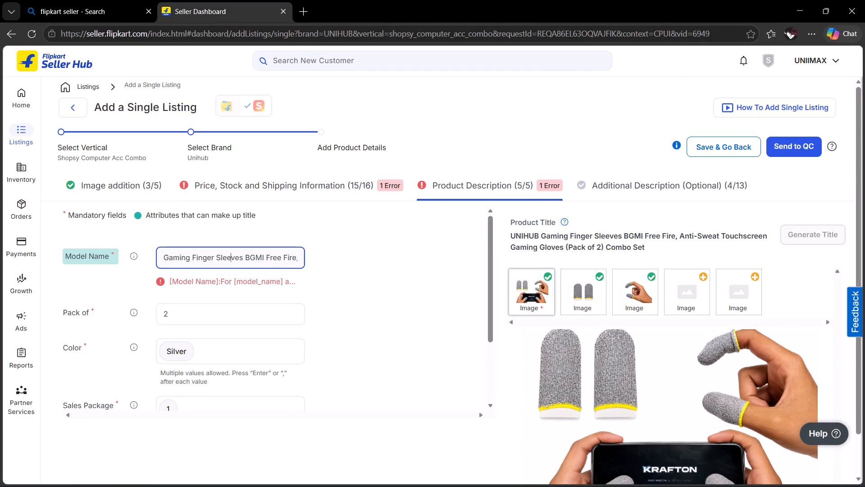
pyautogui.hscroll(-3, 274, 262)
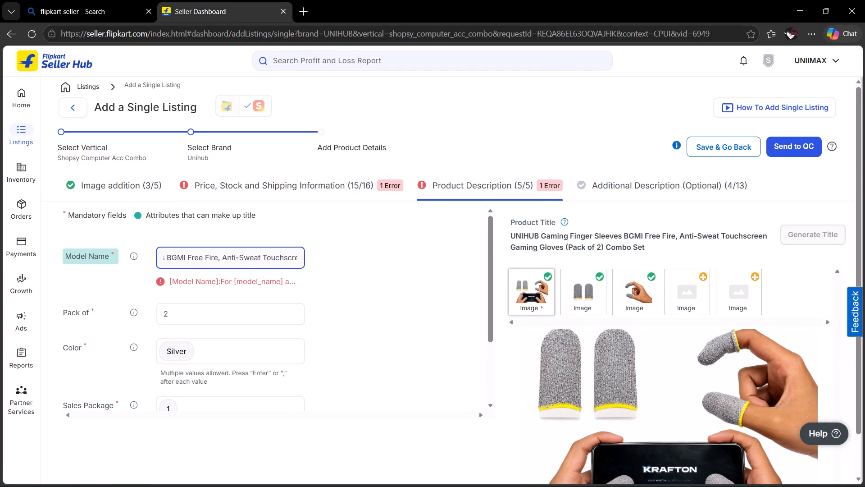
pyautogui.hscroll(-3, 274, 262)
pyautogui.scroll(-1, 274, 262)
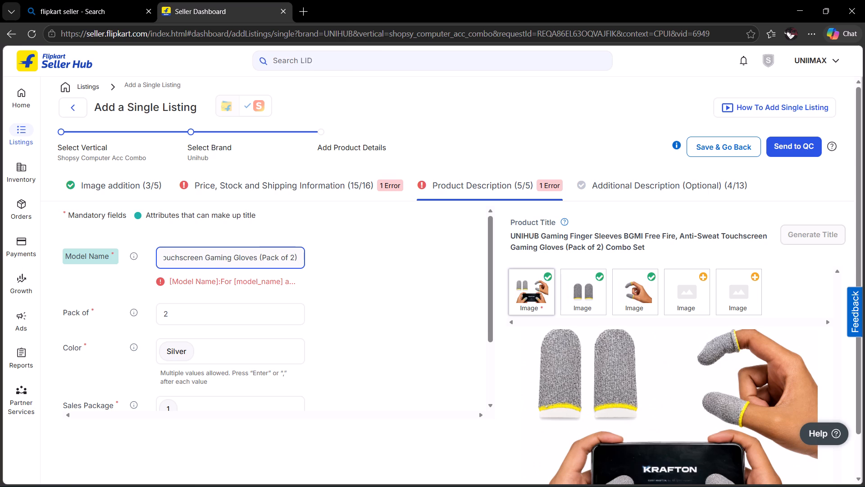
pyautogui.moveTo(300, 259); pyautogui.dragTo(296, 258)
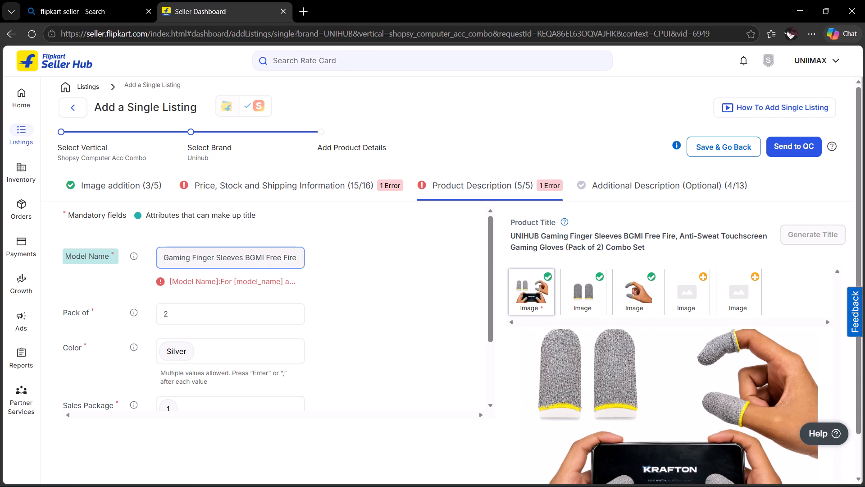
pyautogui.moveTo(296, 258); pyautogui.dragTo(293, 258)
pyautogui.hscroll(-4, 293, 258)
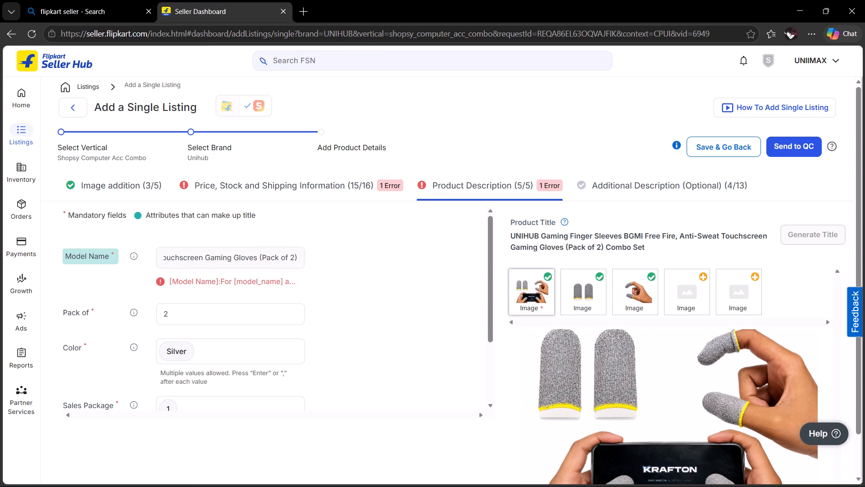
pyautogui.click(298, 258)
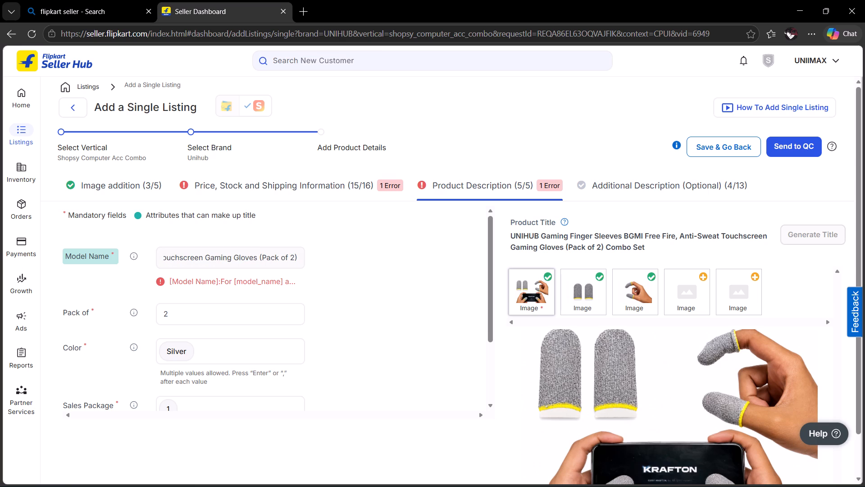
pyautogui.click(295, 256)
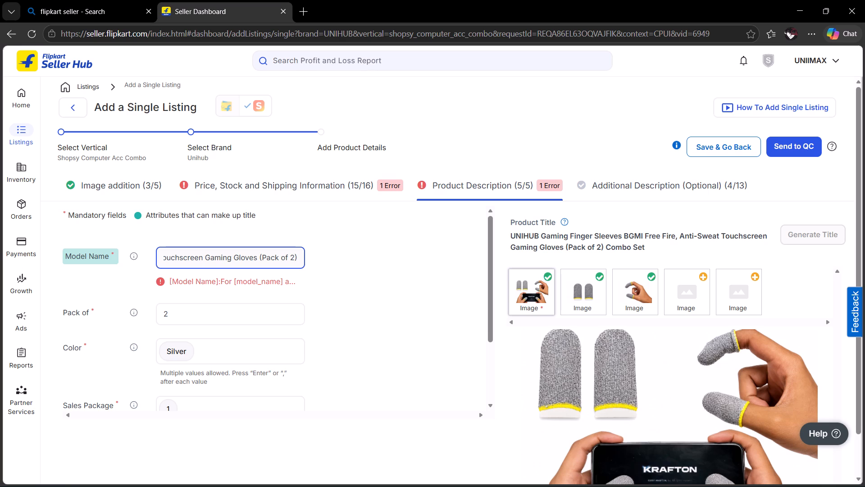
pyautogui.press('BackSpace')
pyautogui.press('BackSpace')
pyautogui.press('BackSpace')
pyautogui.press('BackSpace')
pyautogui.press('BackSpace')
pyautogui.press('BackSpace')
pyautogui.press('BackSpace')
pyautogui.press('BackSpace')
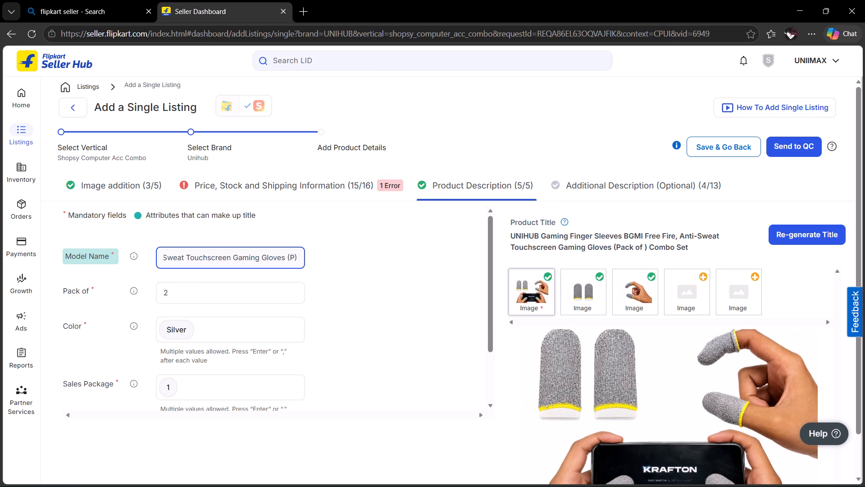
pyautogui.press('BackSpace')
pyautogui.press('Right')
pyautogui.press('Right')
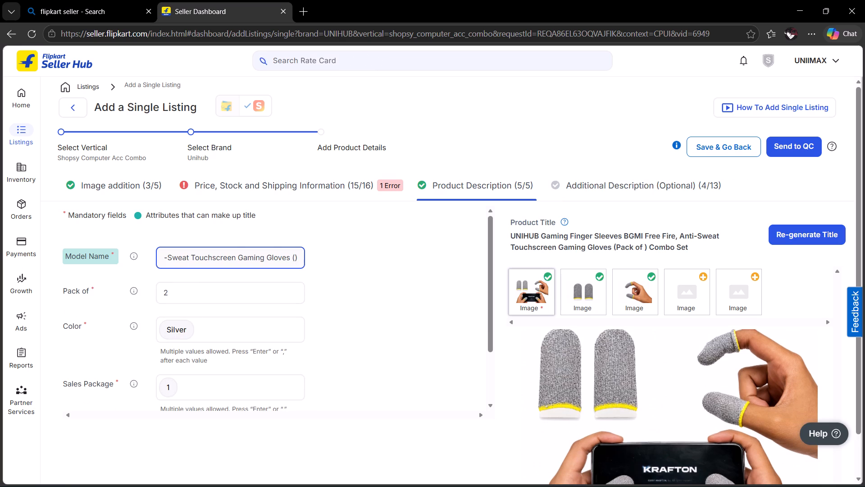
pyautogui.press('BackSpace')
pyautogui.press('BackSpace')
pyautogui.press('BackSpace')
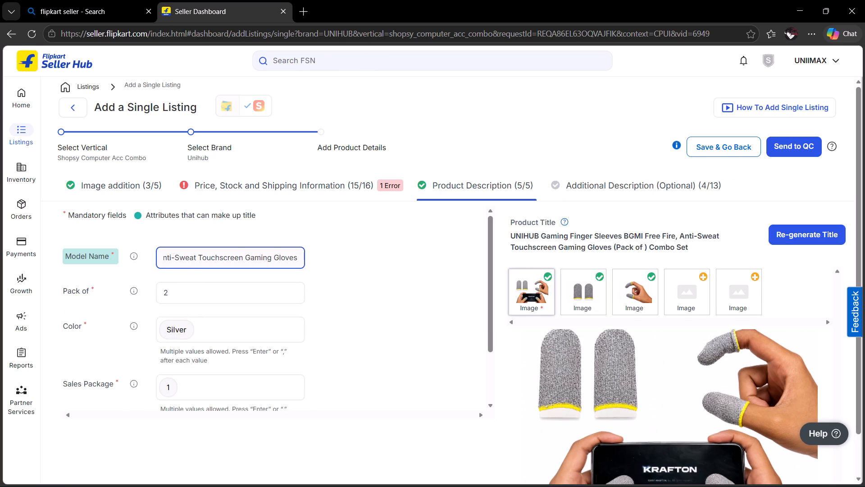
pyautogui.click(568, 186)
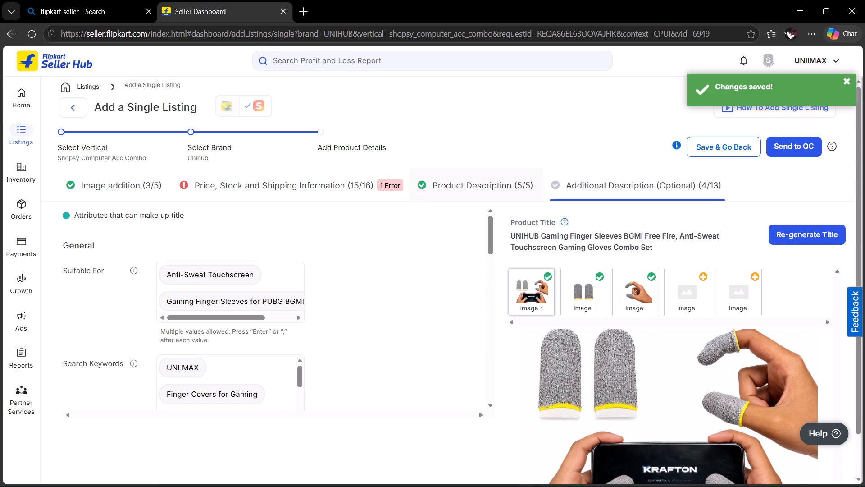
# Check the Price, Stock and Shipping Information fields from Listing Information down to Shipping Provider for the flagged error.
pyautogui.click(372, 198)
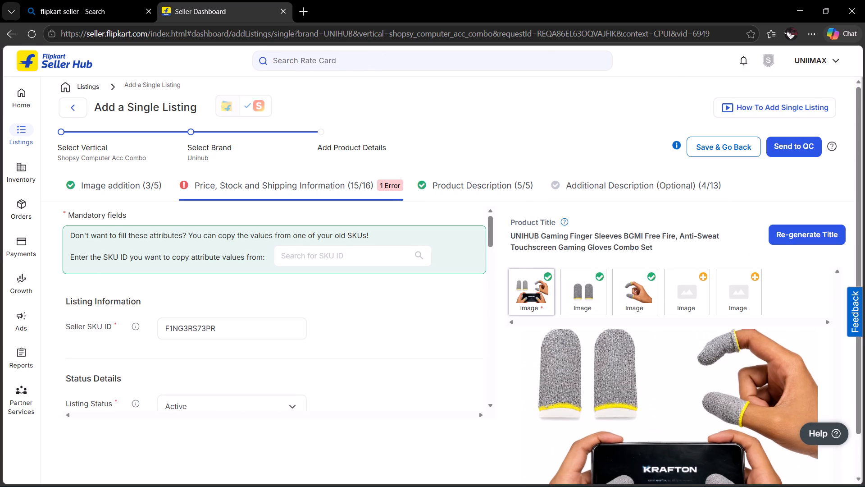
pyautogui.scroll(-3, 282, 302)
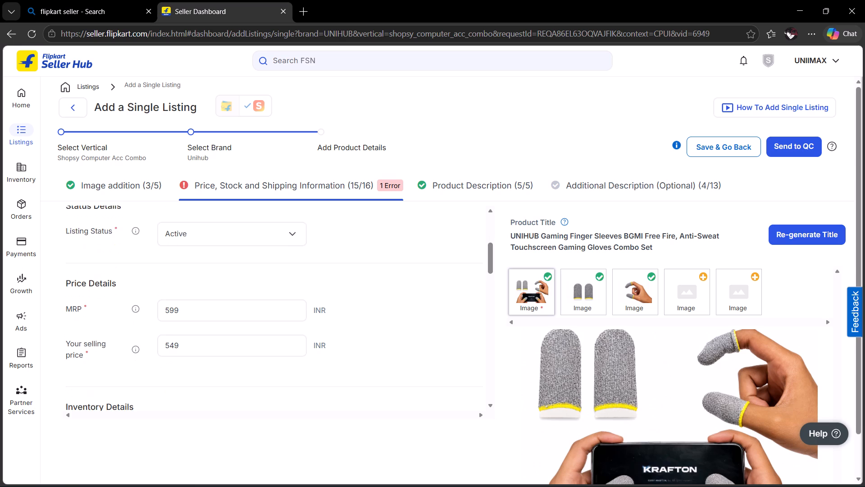
pyautogui.scroll(-3, 282, 302)
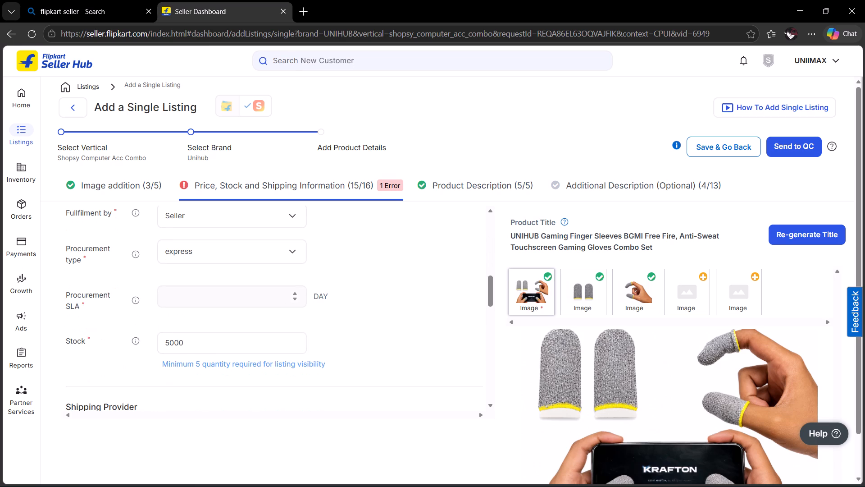
pyautogui.scroll(-2, 304, 261)
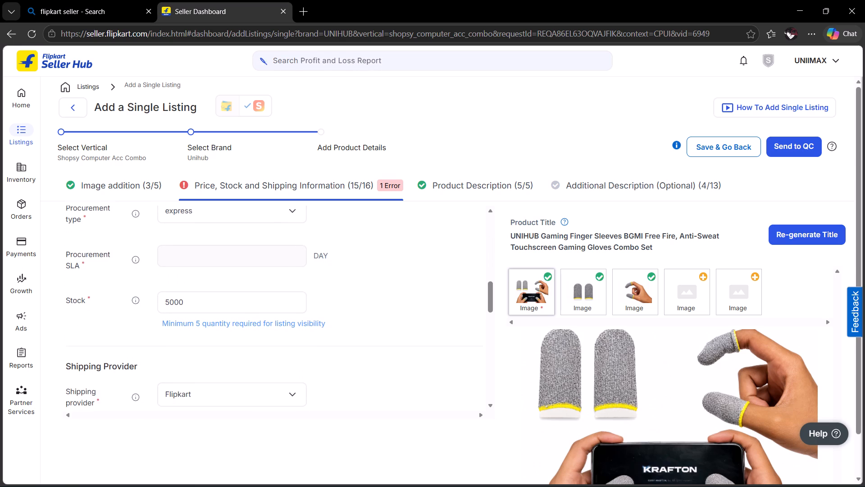
pyautogui.scroll(-1, 304, 261)
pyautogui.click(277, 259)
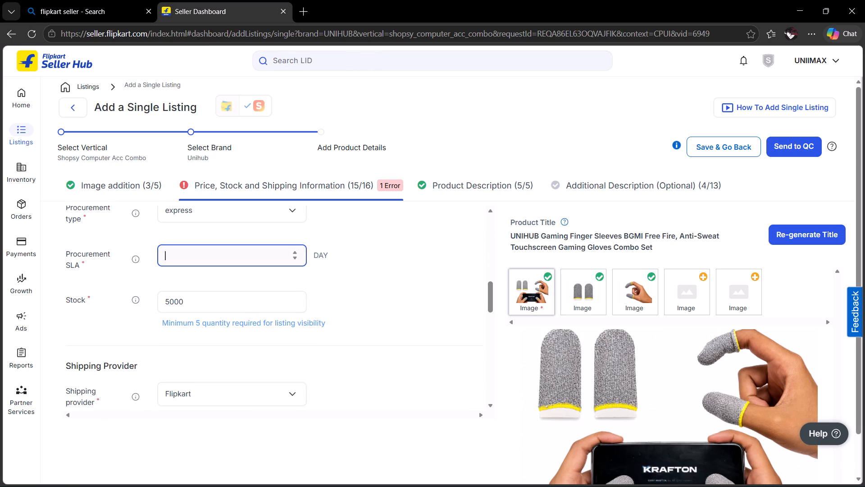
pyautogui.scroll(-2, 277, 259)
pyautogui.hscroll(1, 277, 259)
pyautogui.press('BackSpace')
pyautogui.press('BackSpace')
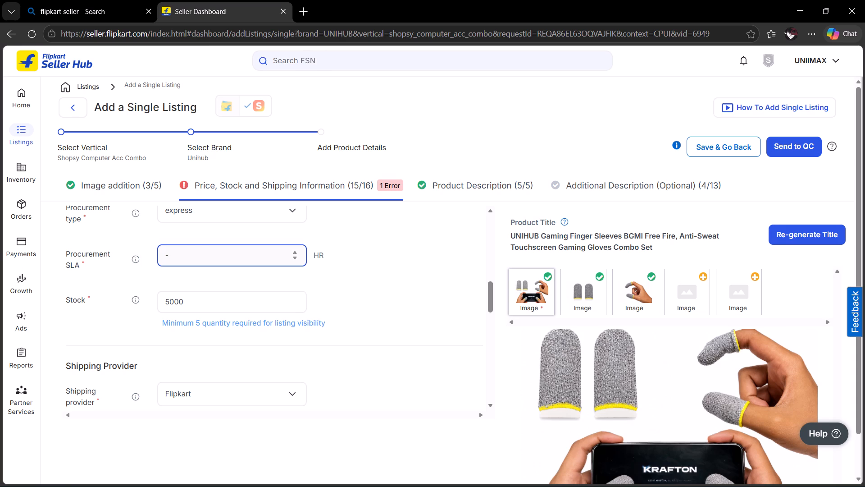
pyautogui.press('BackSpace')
# Open the Tax Code choices under Tax Details and look through the available GST codes.
pyautogui.scroll(-2, 412, 263)
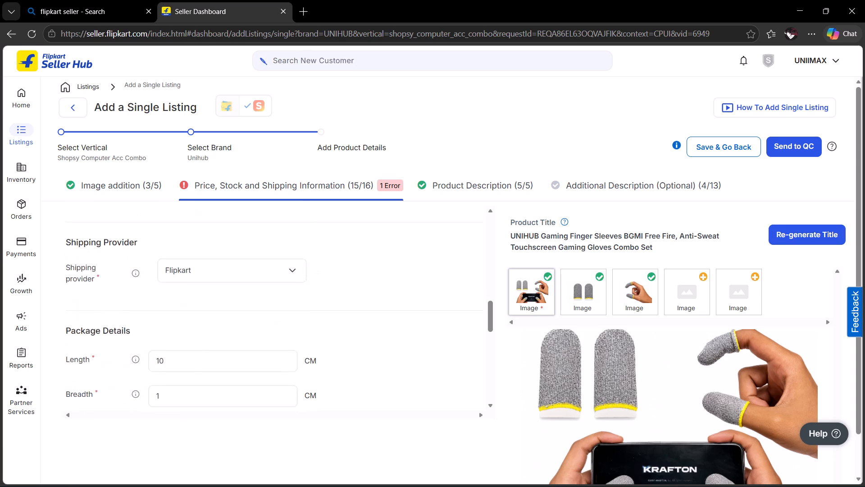
pyautogui.scroll(-3, 412, 263)
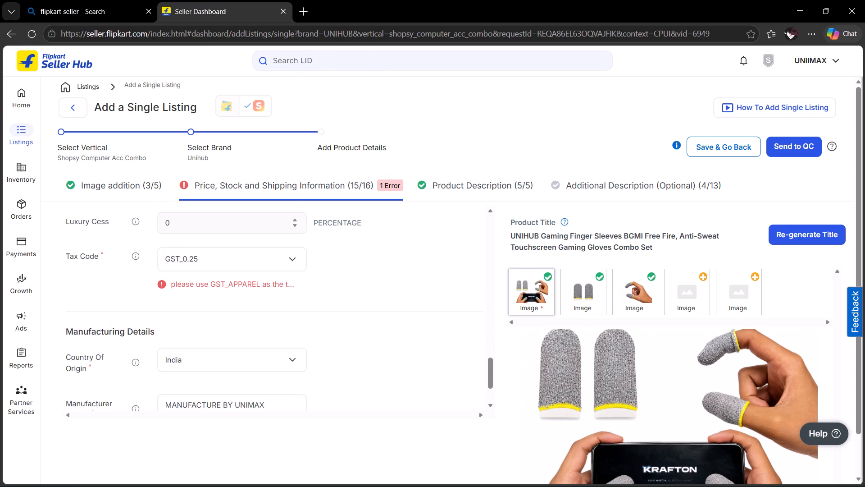
pyautogui.click(287, 255)
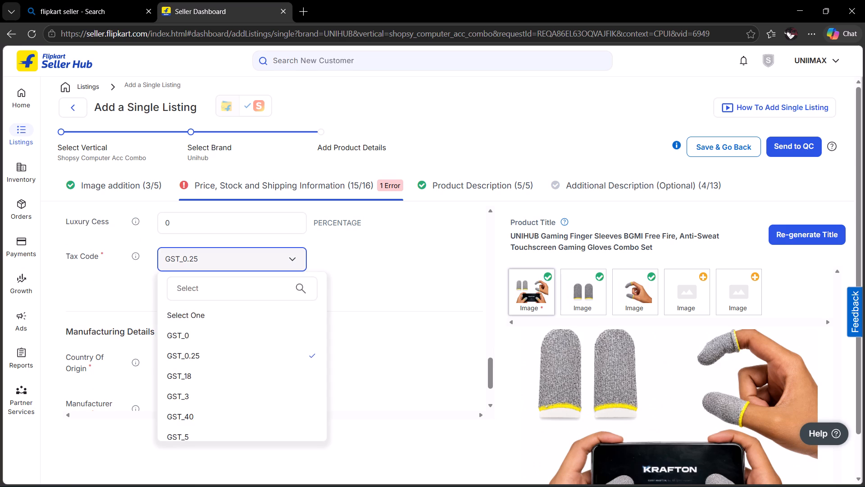
pyautogui.scroll(-2, 231, 343)
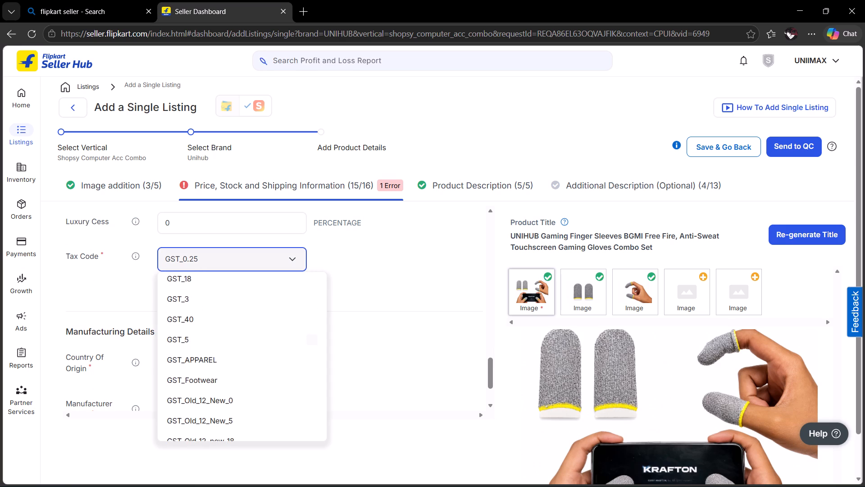
pyautogui.scroll(-1, 231, 343)
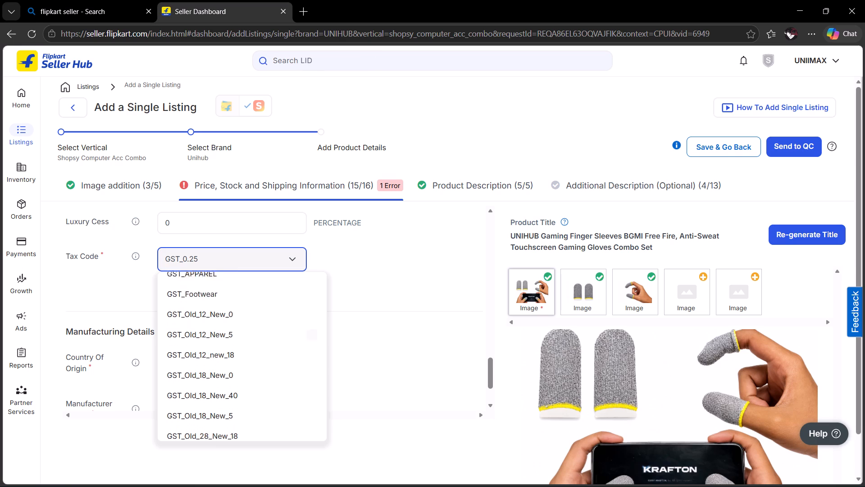
pyautogui.scroll(-3, 231, 343)
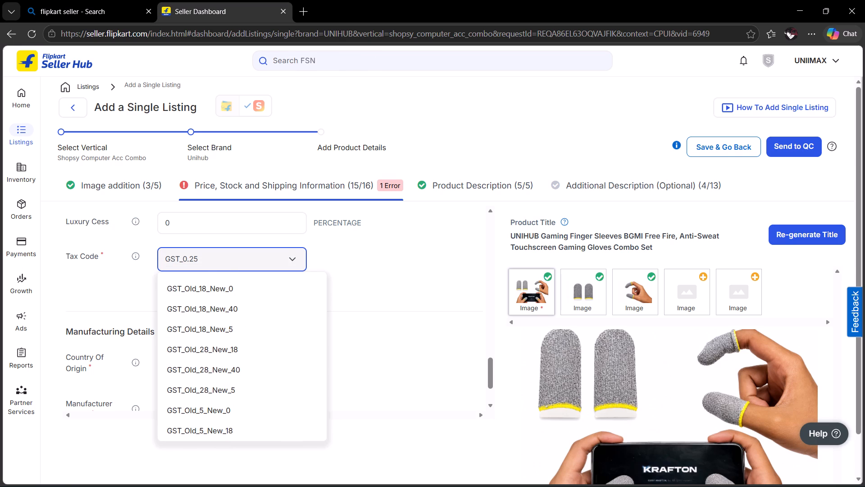
pyautogui.scroll(3, 231, 343)
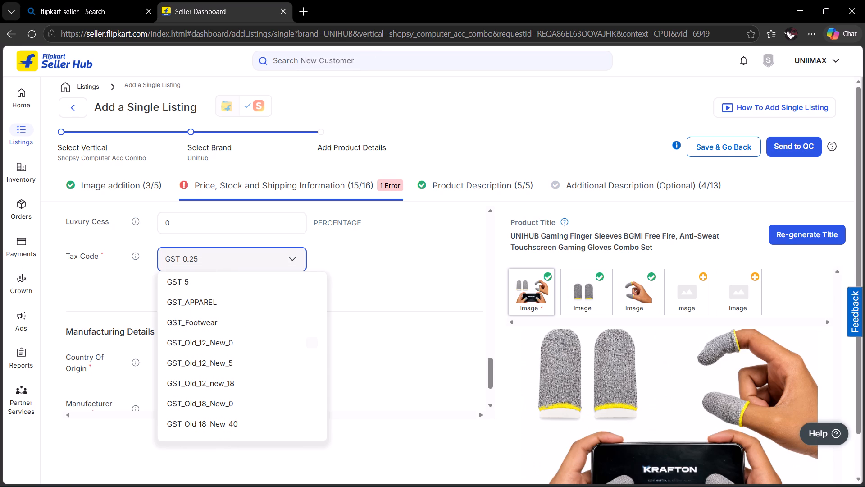
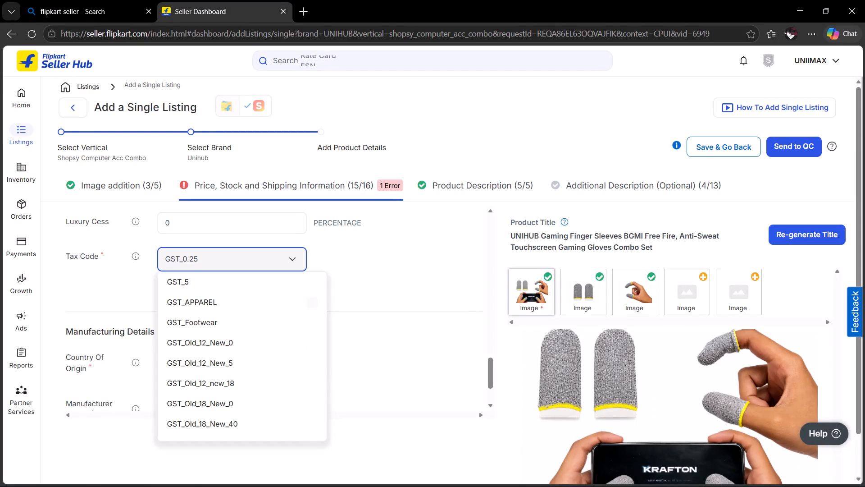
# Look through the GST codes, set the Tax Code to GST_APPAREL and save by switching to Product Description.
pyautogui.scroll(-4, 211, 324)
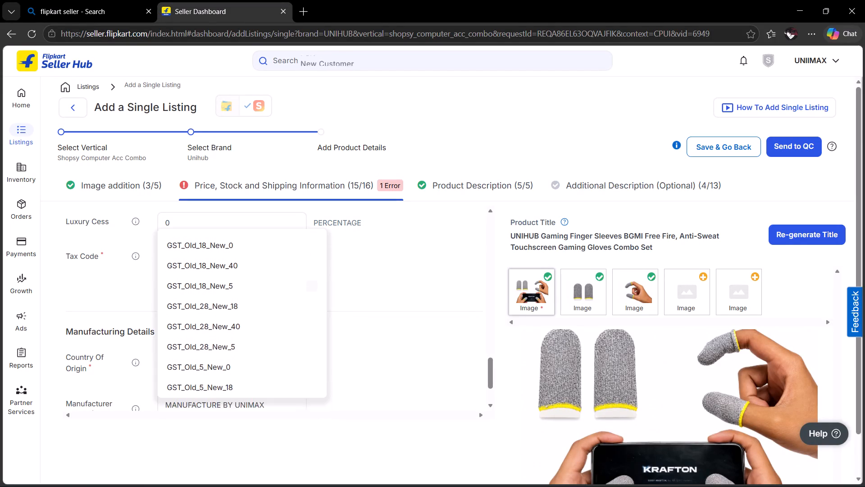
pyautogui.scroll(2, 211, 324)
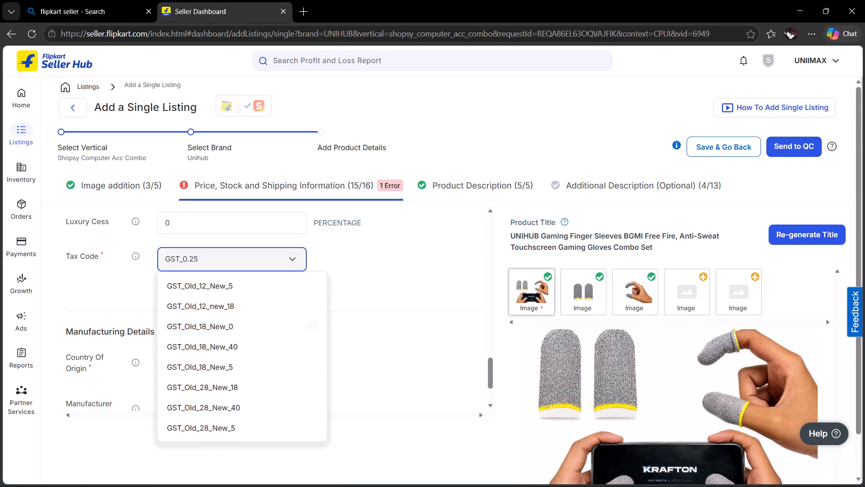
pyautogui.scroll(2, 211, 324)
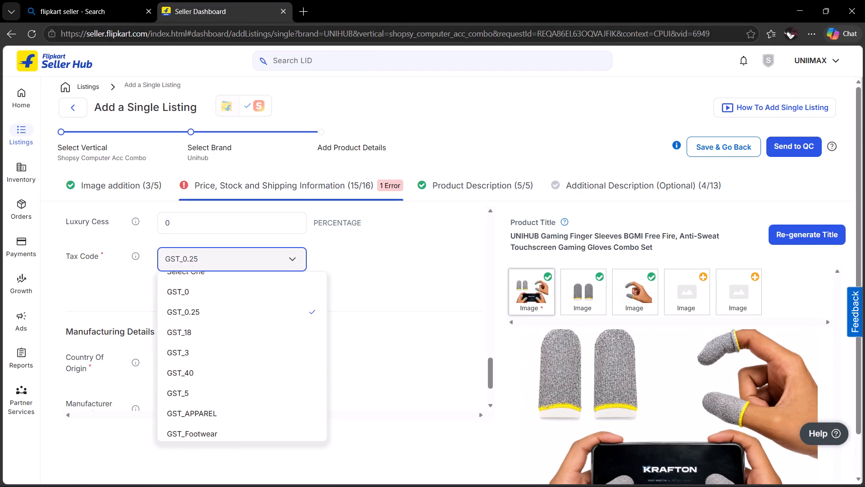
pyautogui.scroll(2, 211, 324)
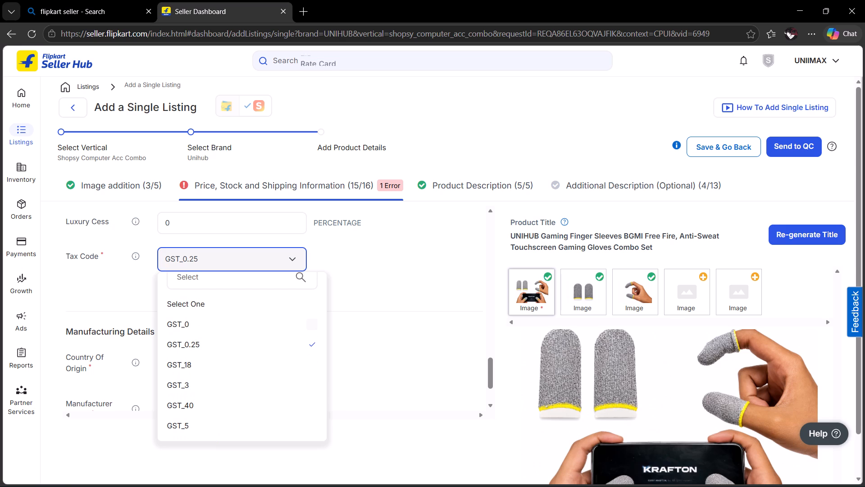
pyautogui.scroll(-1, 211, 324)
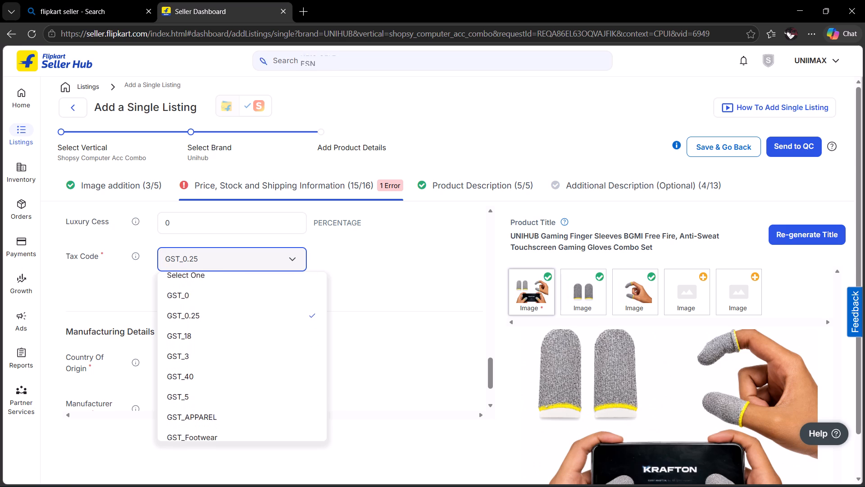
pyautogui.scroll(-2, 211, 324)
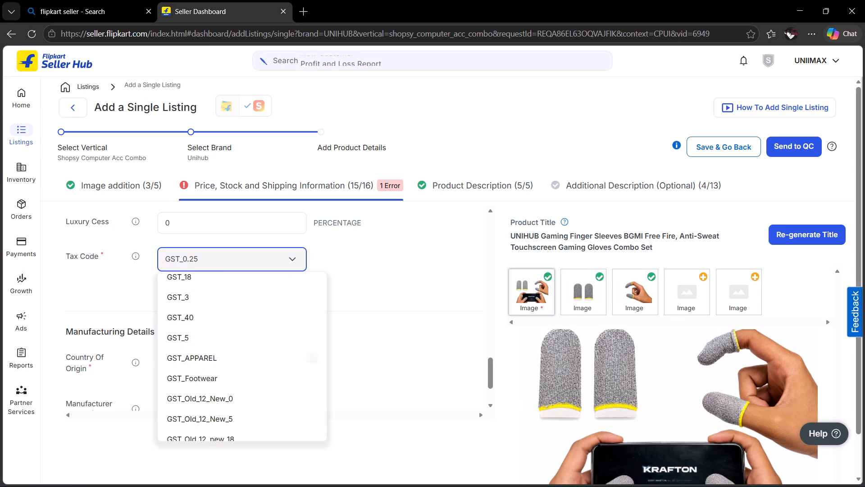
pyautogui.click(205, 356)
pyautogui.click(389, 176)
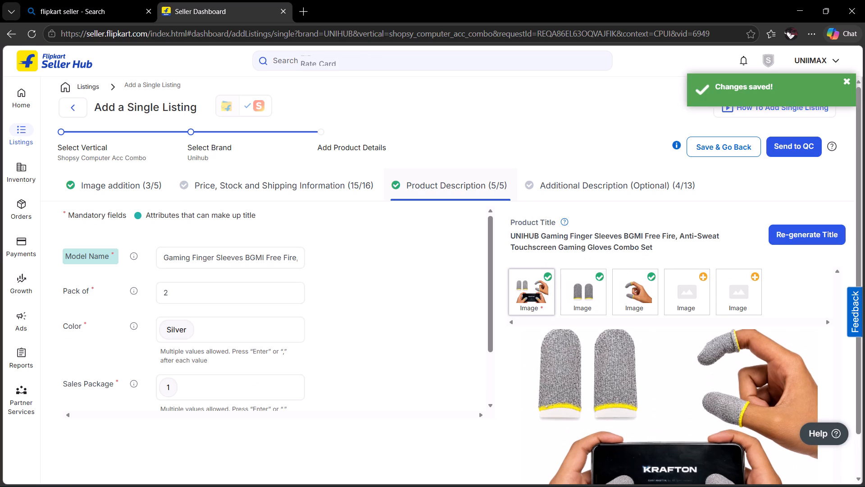
# Return to Price, Stock and Shipping Information and review the fields down to Tax Details.
pyautogui.click(302, 183)
pyautogui.click(430, 180)
pyautogui.click(329, 188)
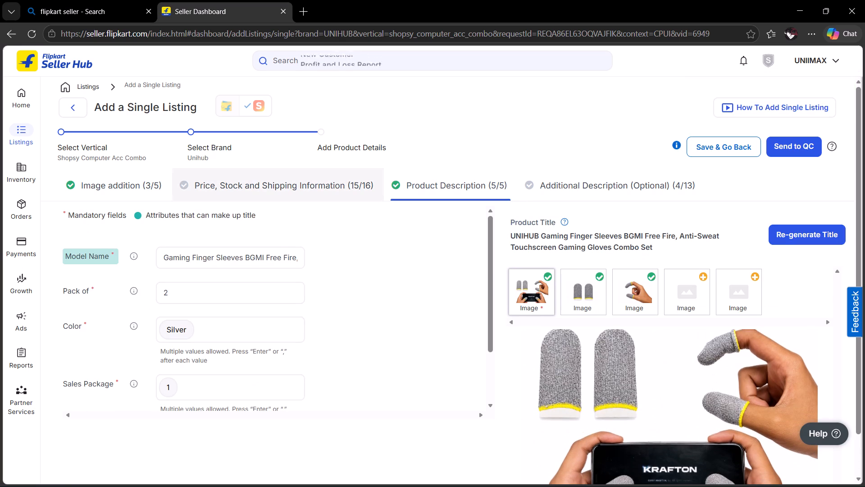
pyautogui.scroll(-4, 367, 345)
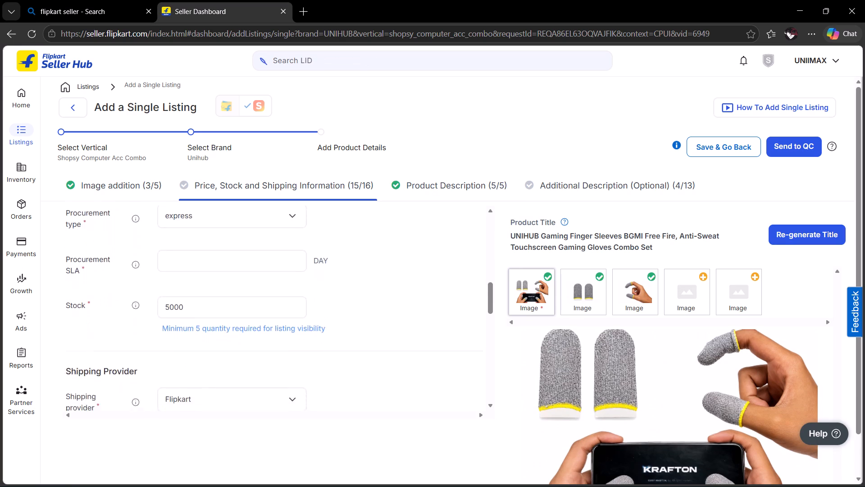
pyautogui.scroll(-2, 367, 345)
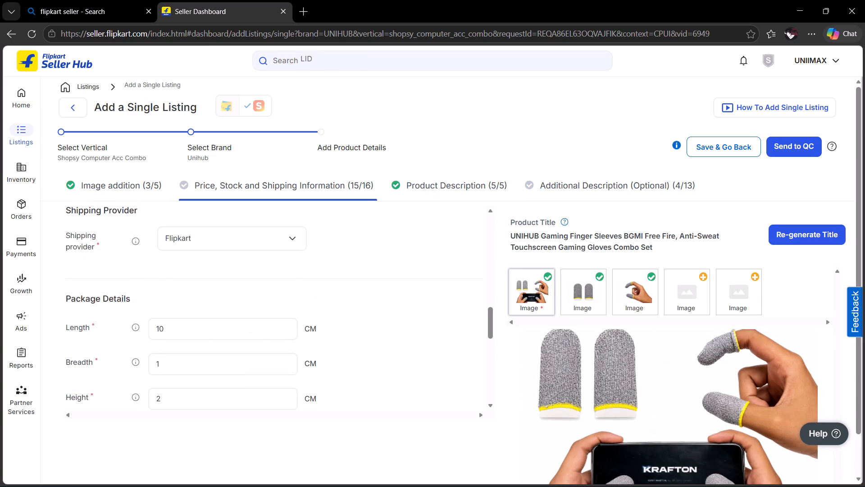
pyautogui.scroll(-1, 367, 292)
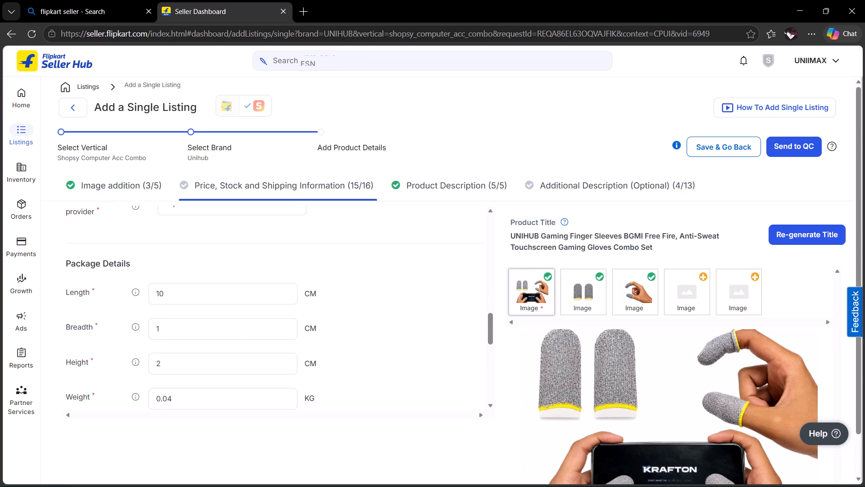
pyautogui.scroll(-1, 367, 292)
pyautogui.click(367, 292)
pyautogui.scroll(-3, 367, 292)
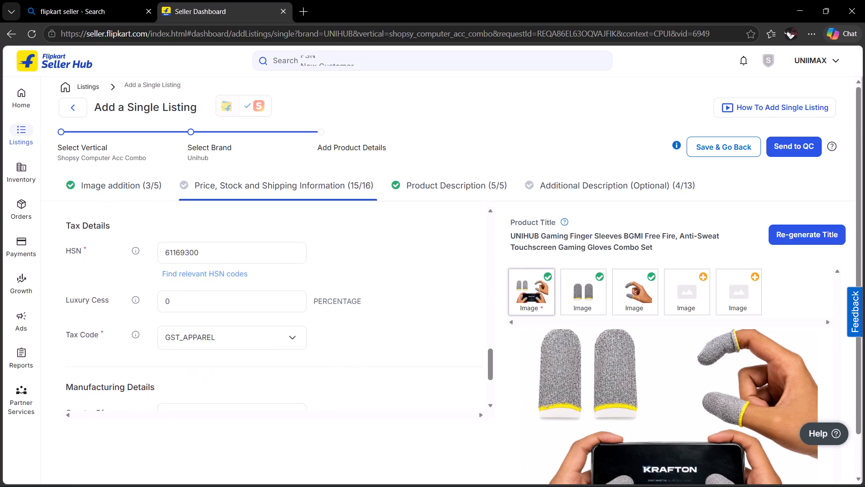
# Set the Tax Code under Tax Details to GST_3 and save by switching to Product Description.
pyautogui.click(232, 345)
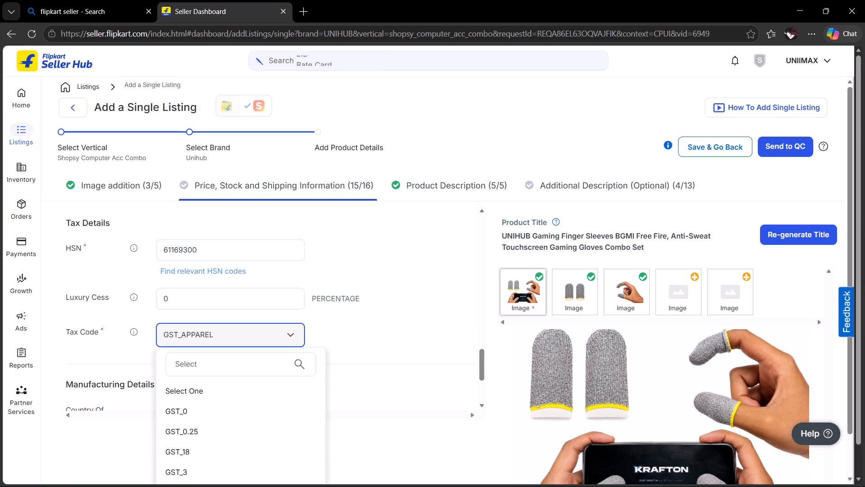
pyautogui.scroll(-4, 220, 440)
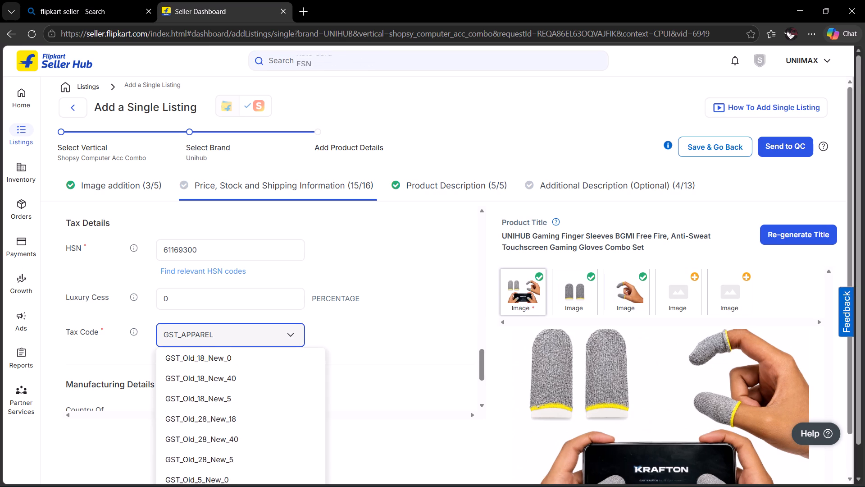
pyautogui.scroll(-3, 220, 440)
pyautogui.scroll(2, 220, 440)
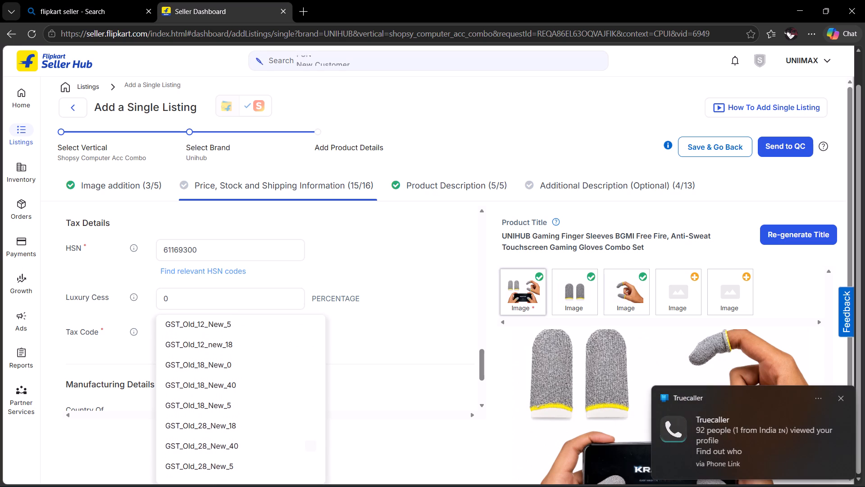
pyautogui.scroll(2, 220, 440)
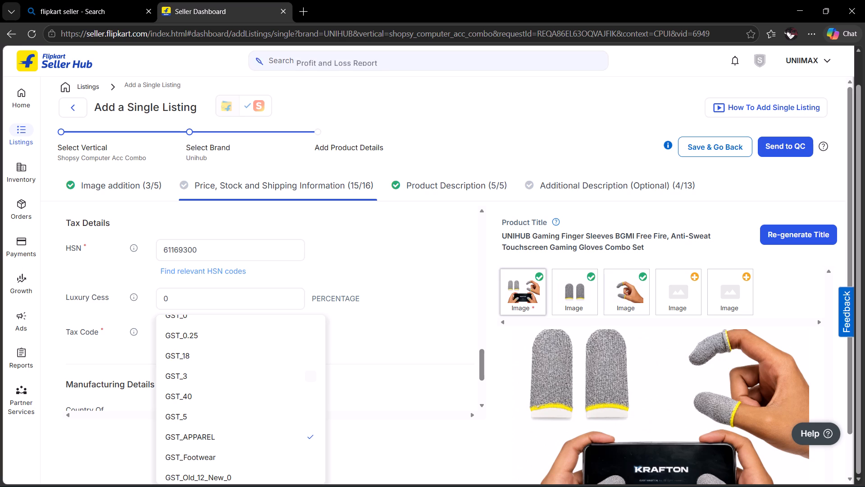
pyautogui.click(188, 379)
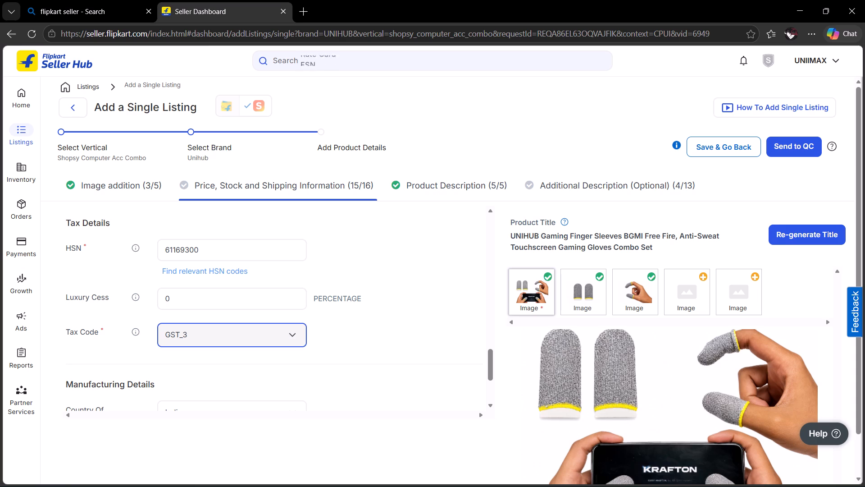
pyautogui.doubleClick(222, 345)
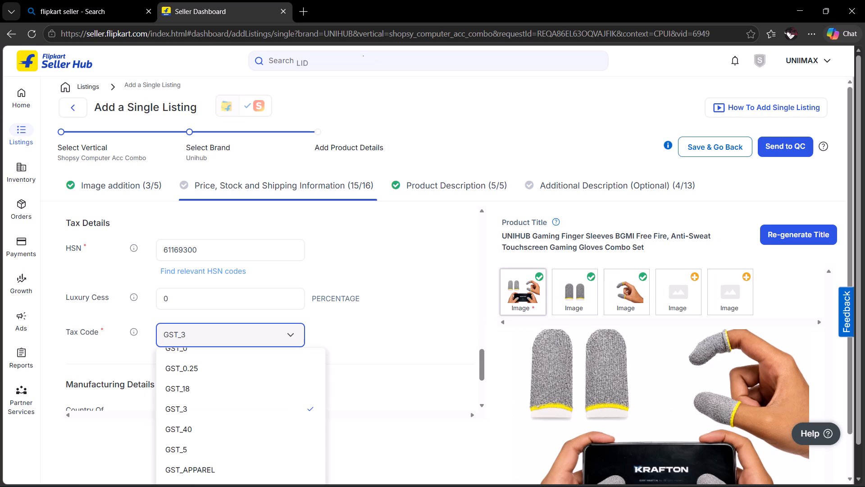
pyautogui.click(222, 345)
pyautogui.click(242, 329)
pyautogui.click(241, 315)
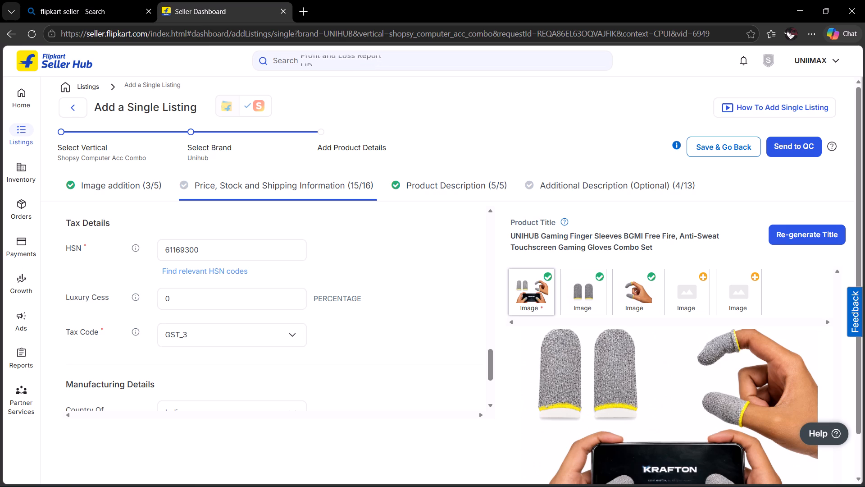
pyautogui.click(411, 181)
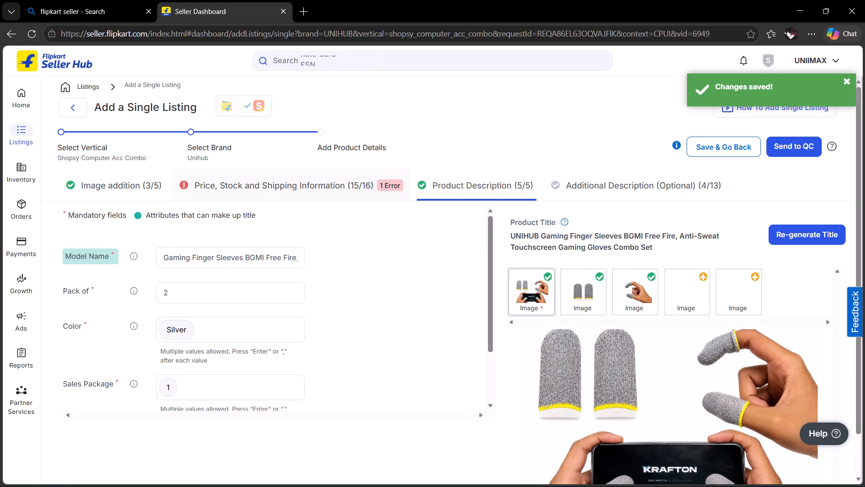
# Check the Price, Stock and Shipping Information fields down to Tax Details for the flagged error.
pyautogui.click(334, 187)
pyautogui.scroll(-2, 322, 346)
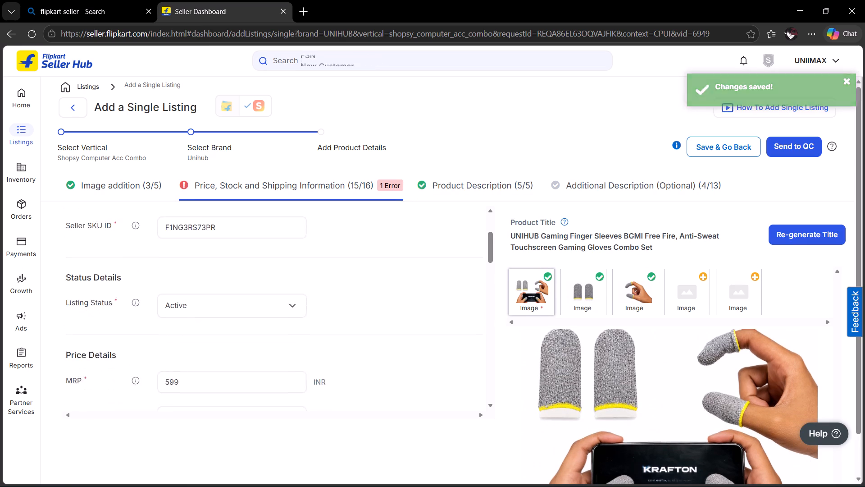
pyautogui.scroll(-1, 322, 346)
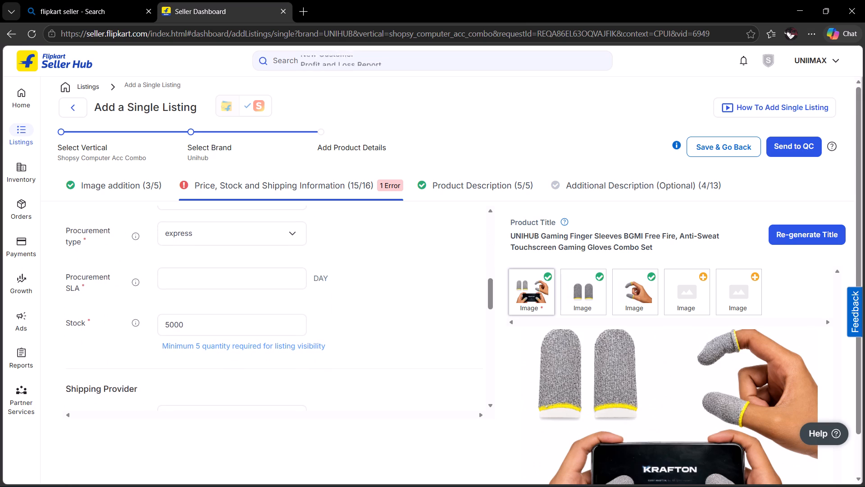
pyautogui.scroll(-2, 308, 259)
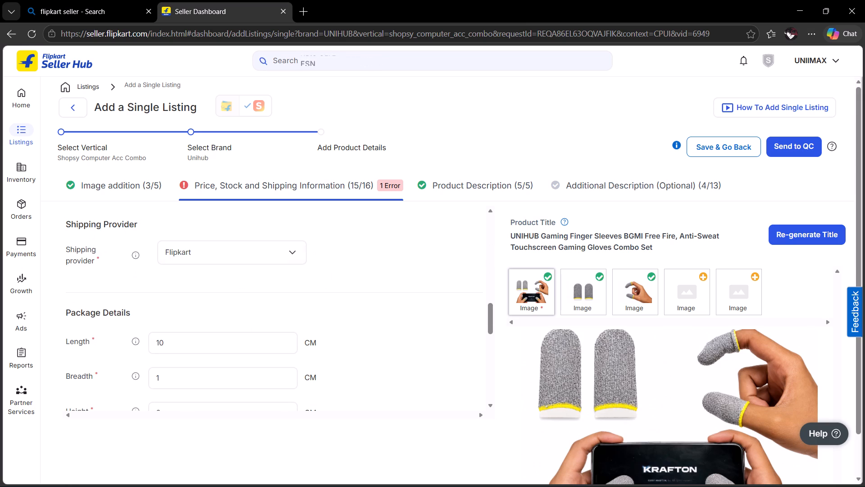
pyautogui.scroll(-2, 306, 257)
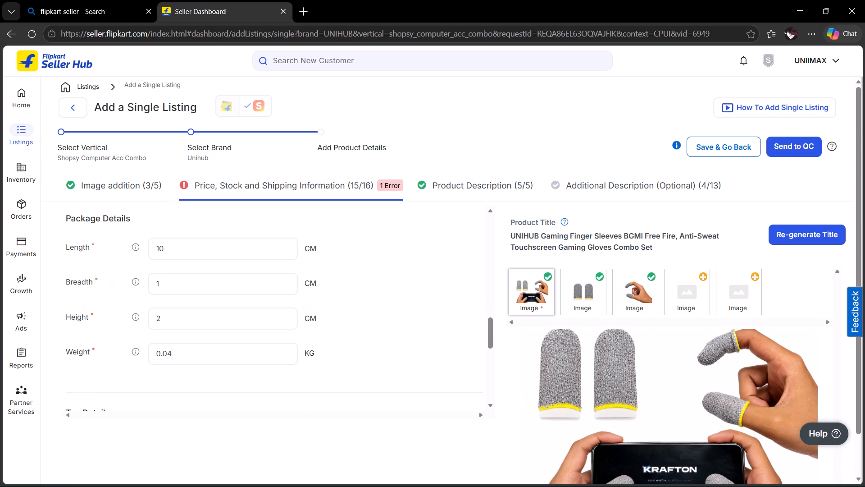
pyautogui.hscroll(1, 306, 257)
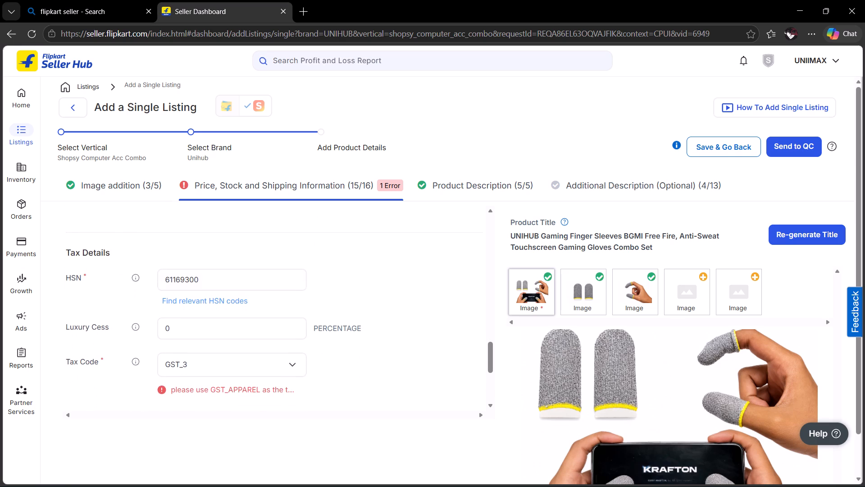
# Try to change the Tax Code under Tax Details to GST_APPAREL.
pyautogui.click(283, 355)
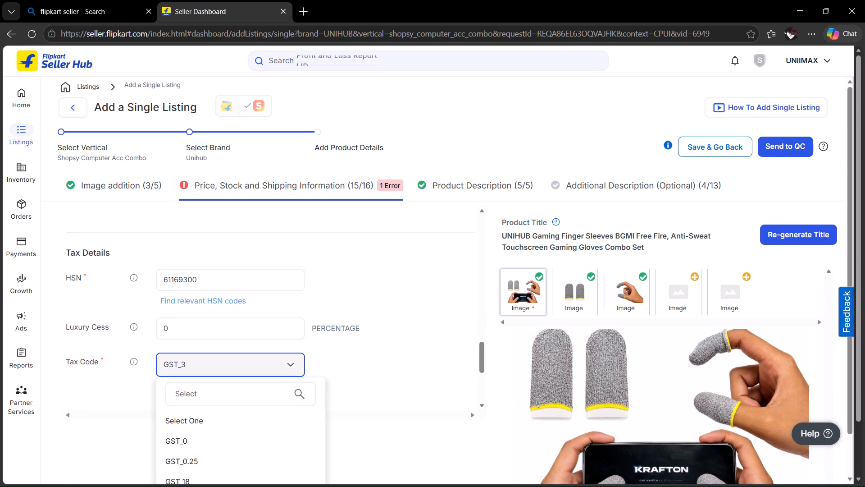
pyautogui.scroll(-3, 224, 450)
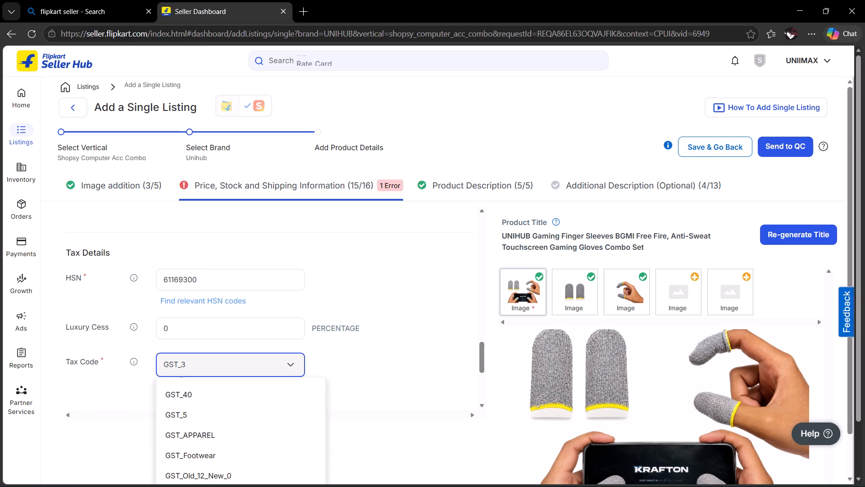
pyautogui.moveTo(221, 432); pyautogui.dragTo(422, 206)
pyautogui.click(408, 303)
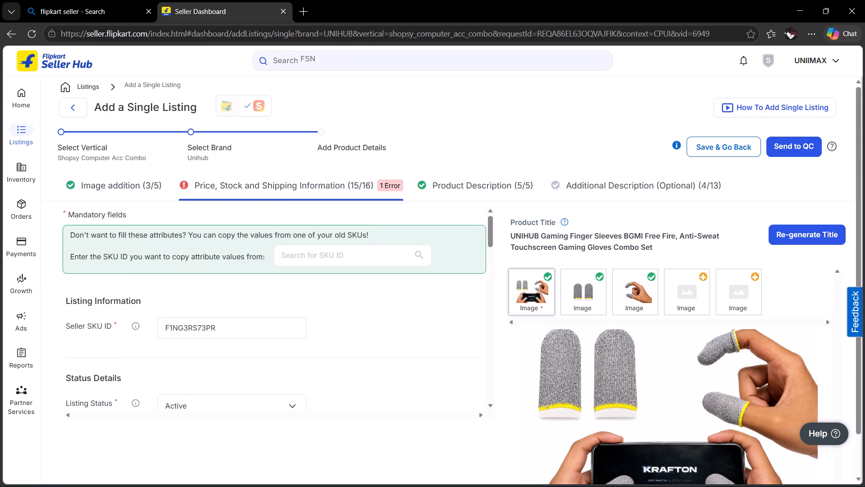
# Set the Tax Code under Tax Details to GST_APPAREL and save by switching to Additional Description (Optional).
pyautogui.scroll(-2, 321, 353)
pyautogui.click(321, 353)
pyautogui.scroll(-1, 321, 353)
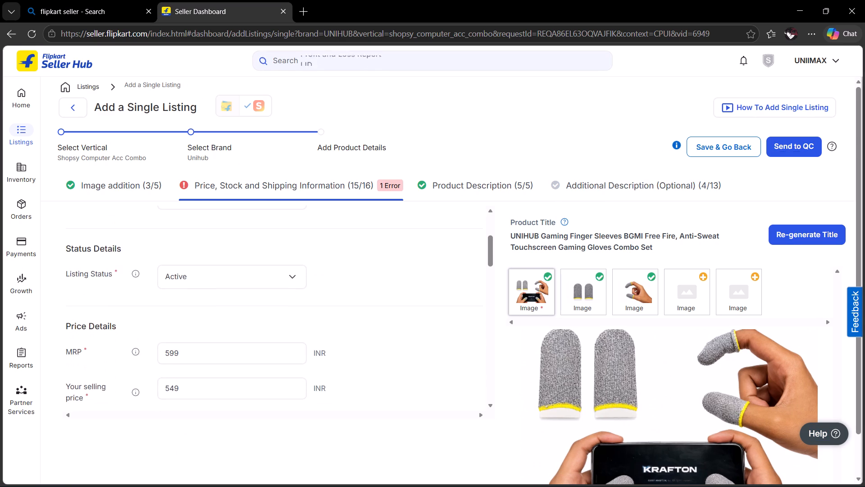
pyautogui.scroll(-2, 321, 353)
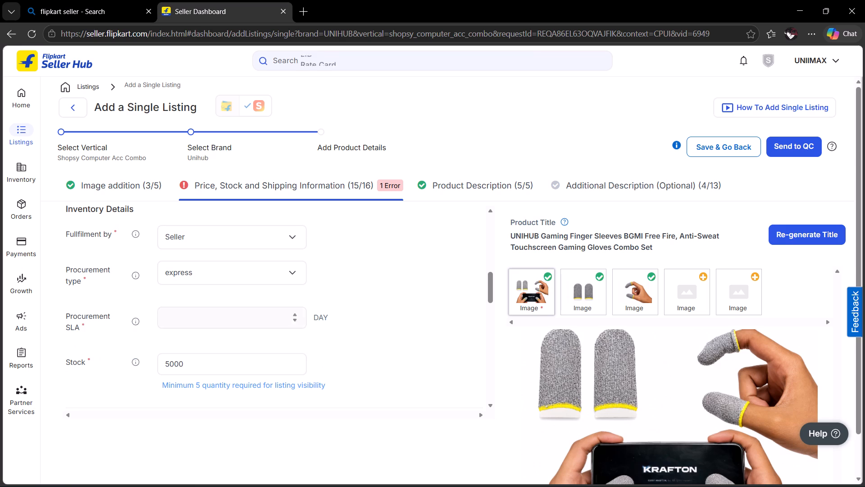
pyautogui.click(444, 290)
pyautogui.scroll(-2, 444, 290)
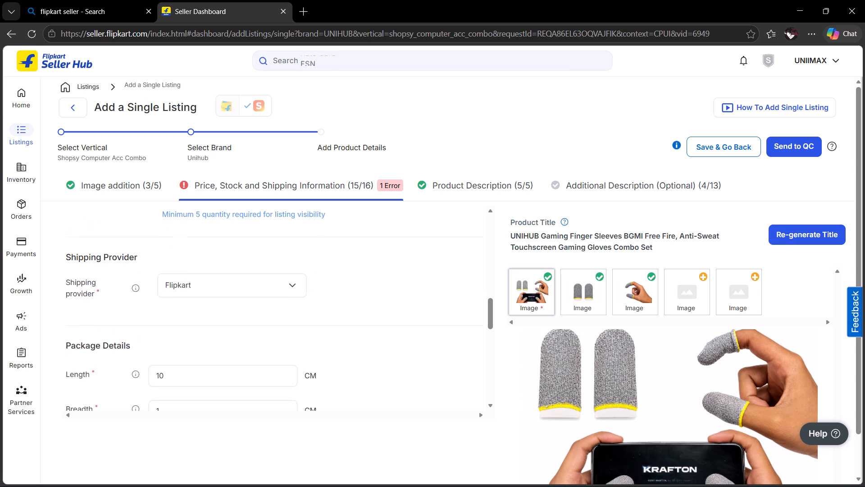
pyautogui.scroll(1, 444, 290)
pyautogui.scroll(-4, 444, 290)
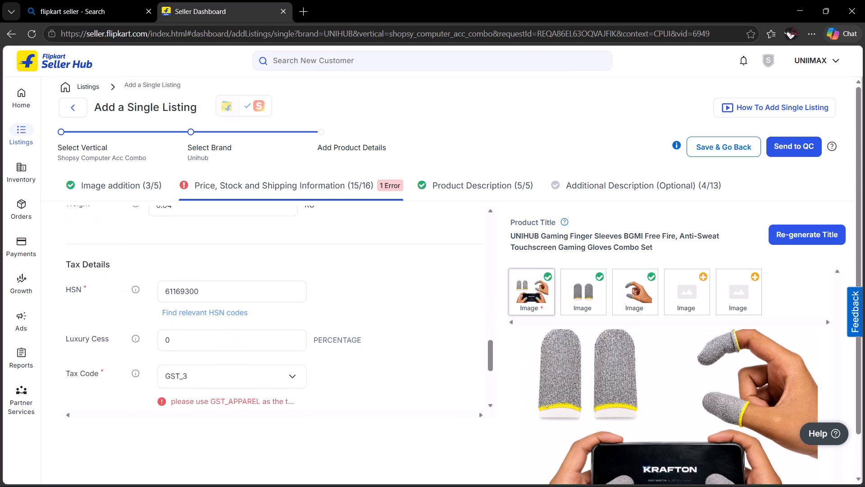
pyautogui.click(279, 369)
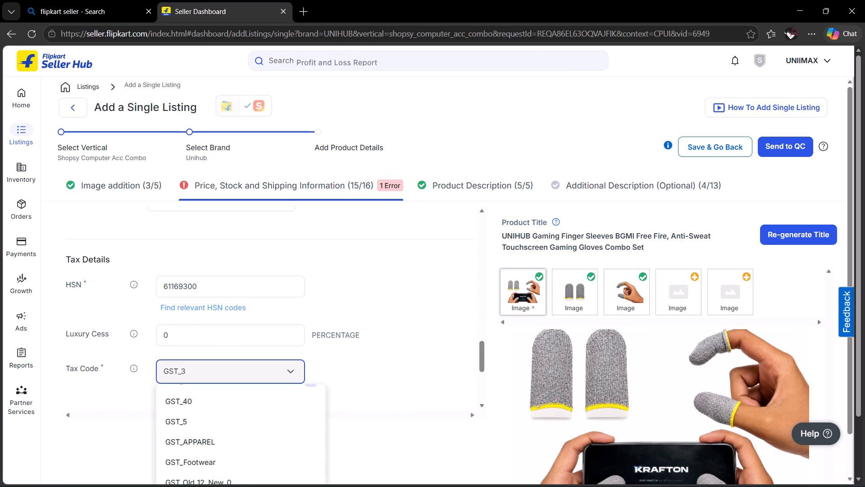
pyautogui.scroll(-1, 278, 410)
pyautogui.scroll(1, 277, 416)
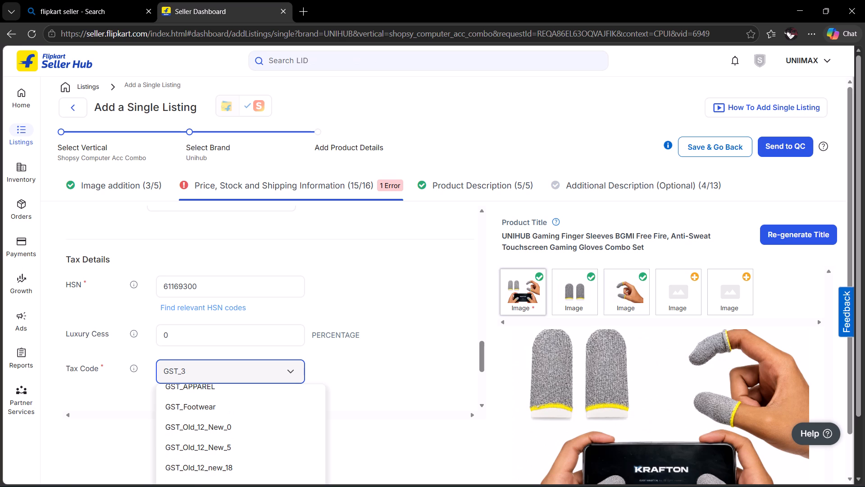
pyautogui.scroll(1, 277, 416)
pyautogui.click(236, 402)
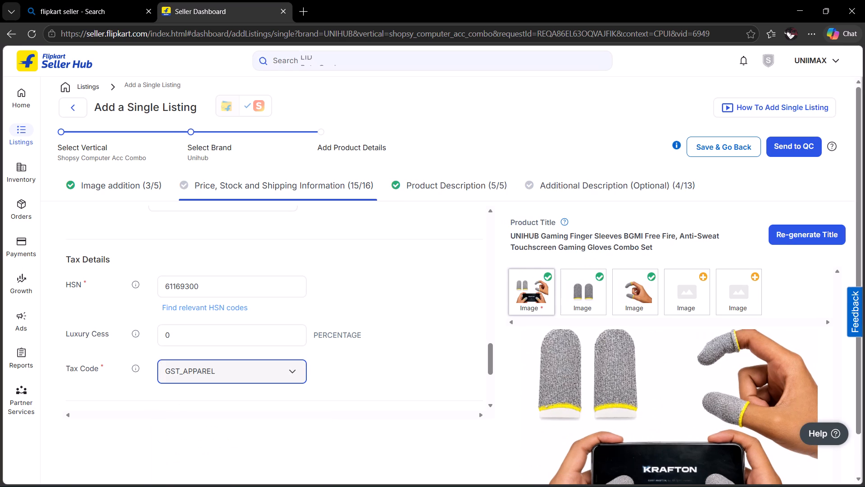
pyautogui.click(619, 188)
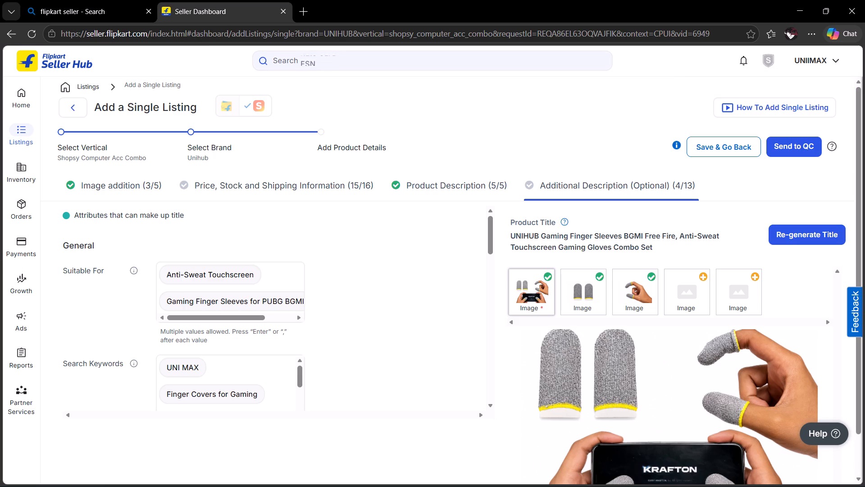
# Send the finger sleeves listing to QC.
pyautogui.click(783, 156)
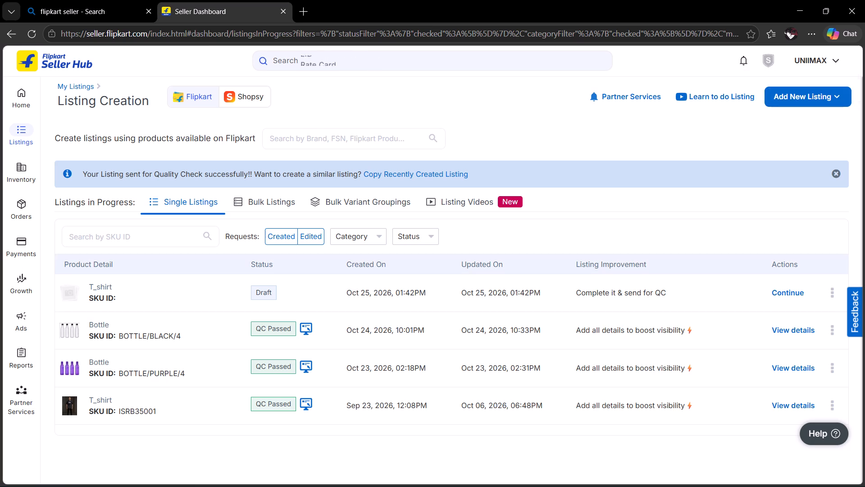
# Open the draft T_shirt listing and look through its Product Description, Price, Stock and Shipping Information, and Image addition sections.
pyautogui.click(794, 291)
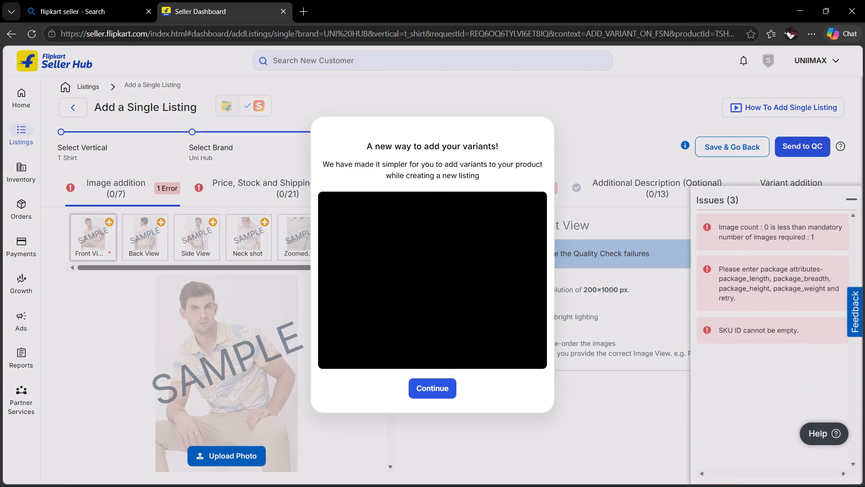
pyautogui.click(446, 391)
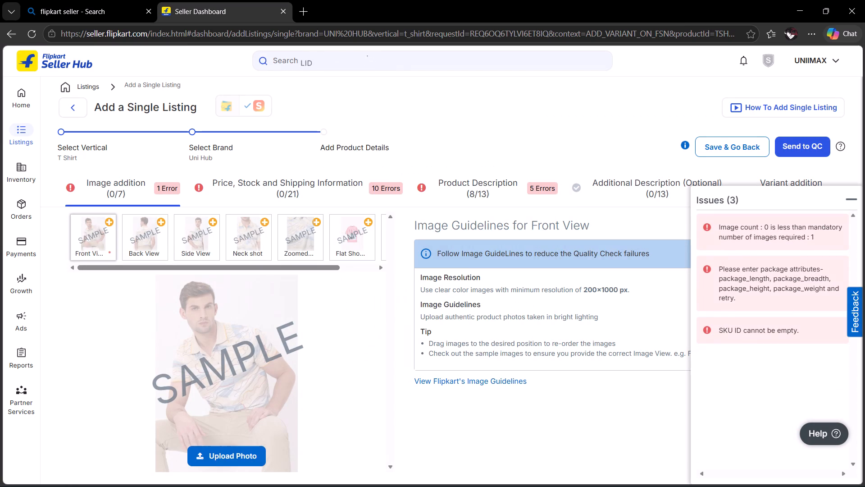
pyautogui.scroll(-1, 446, 391)
pyautogui.click(468, 194)
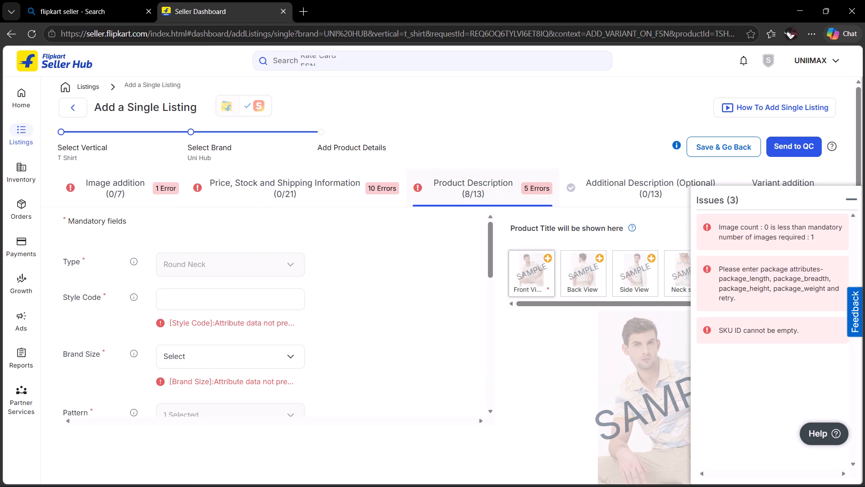
pyautogui.click(291, 189)
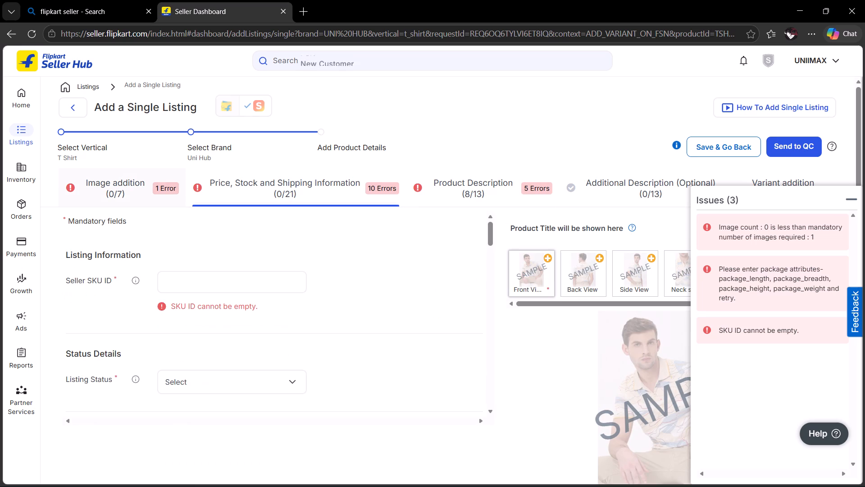
pyautogui.click(156, 186)
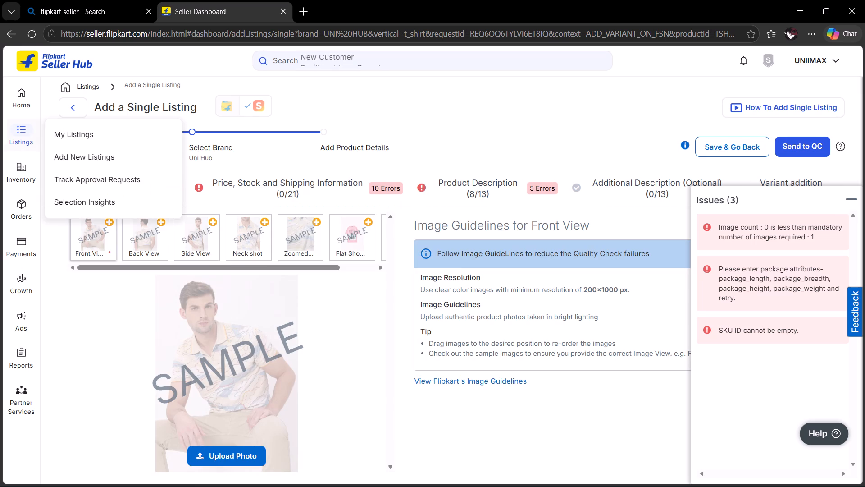
# Leave the draft for the Home page and look at the active listings and Inventory Health.
pyautogui.click(20, 109)
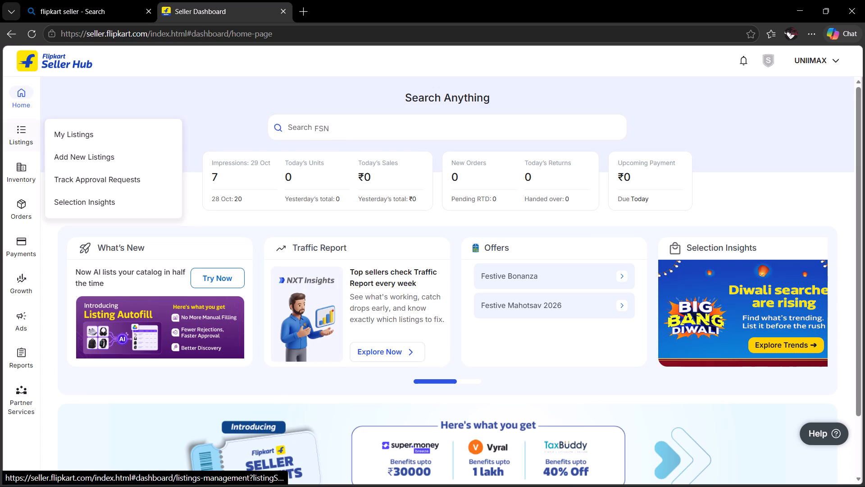
pyautogui.click(10, 118)
pyautogui.click(10, 96)
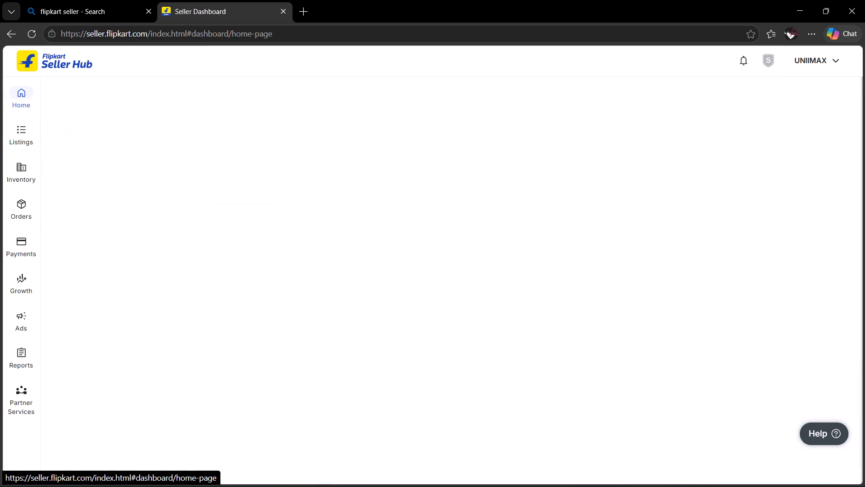
pyautogui.click(32, 138)
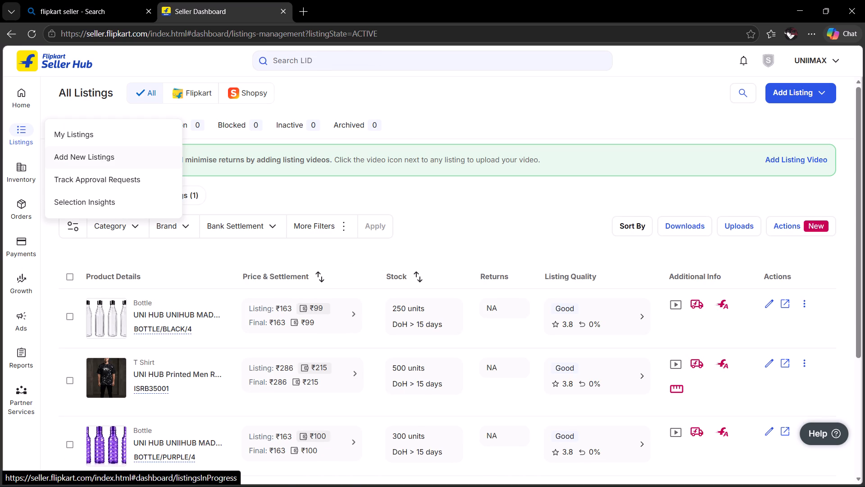
pyautogui.click(13, 184)
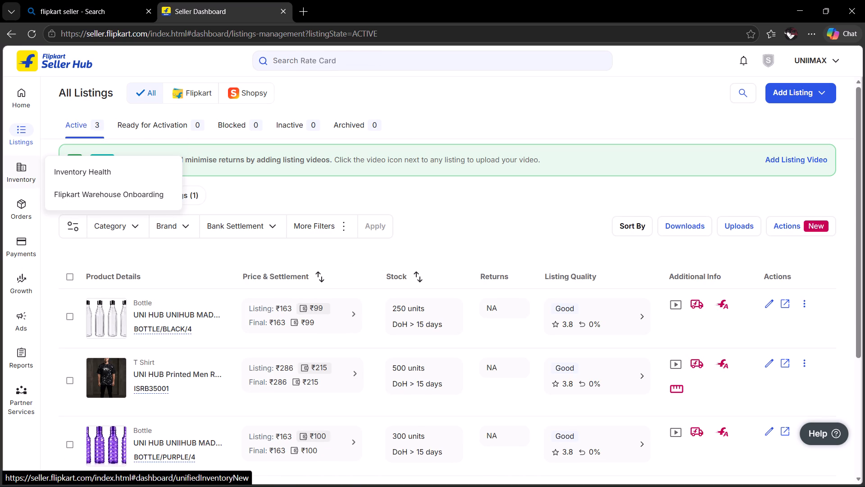
# Return to All Listings, review the active listings, and filter them to Shopsy.
pyautogui.click(1, 146)
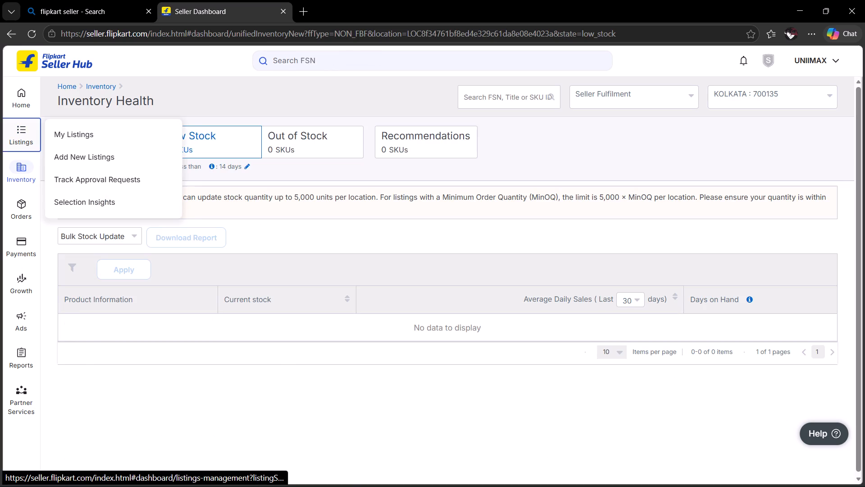
pyautogui.click(10, 138)
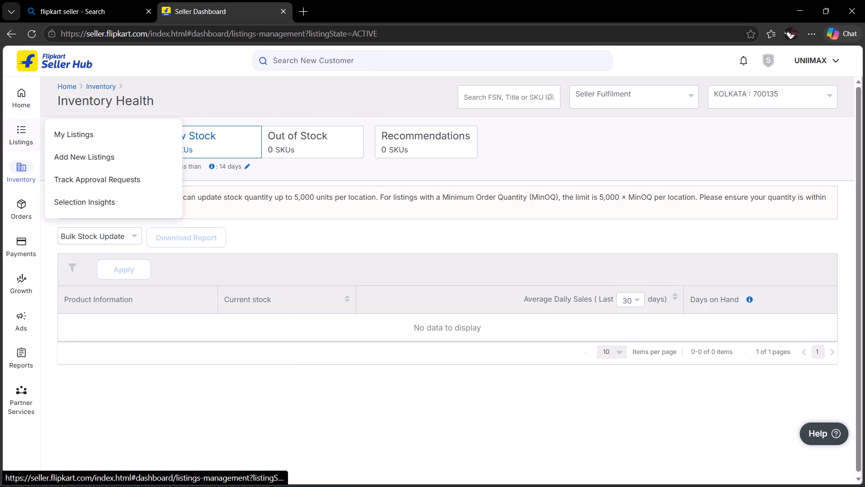
pyautogui.scroll(-1, 234, 270)
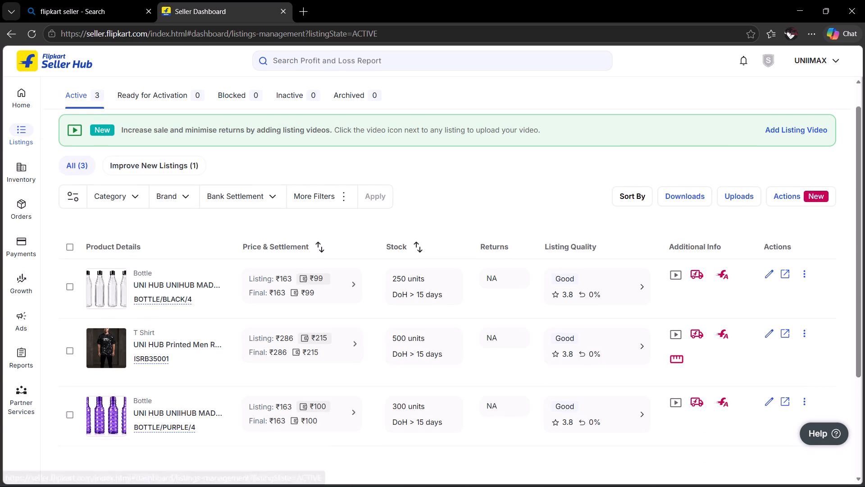
pyautogui.scroll(-1, 234, 270)
pyautogui.scroll(3, 234, 270)
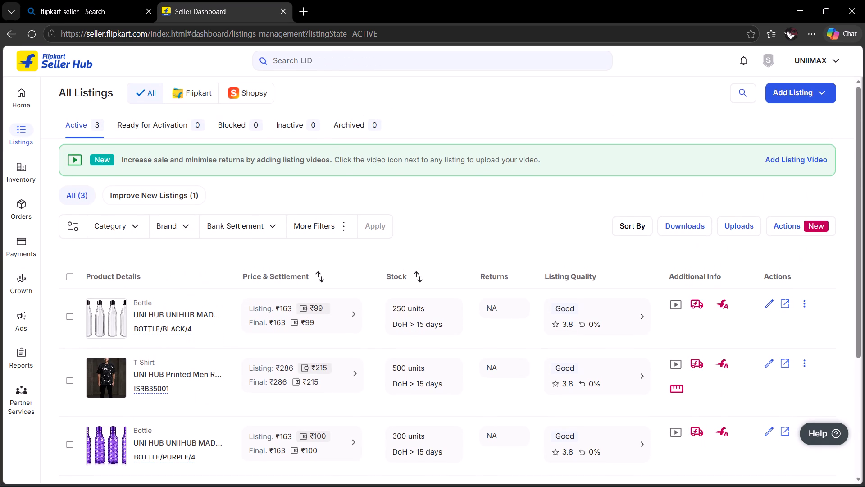
pyautogui.click(246, 96)
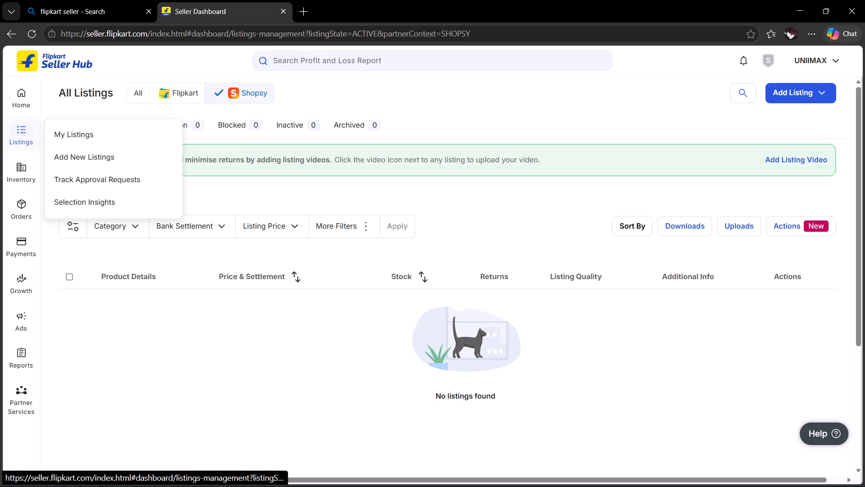
# Open Track Approval Requests and review all brand approval requests.
pyautogui.click(84, 181)
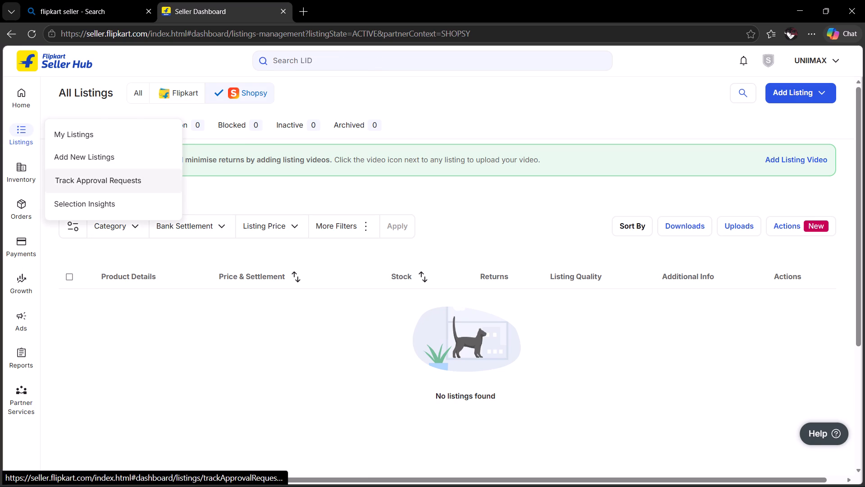
pyautogui.click(255, 313)
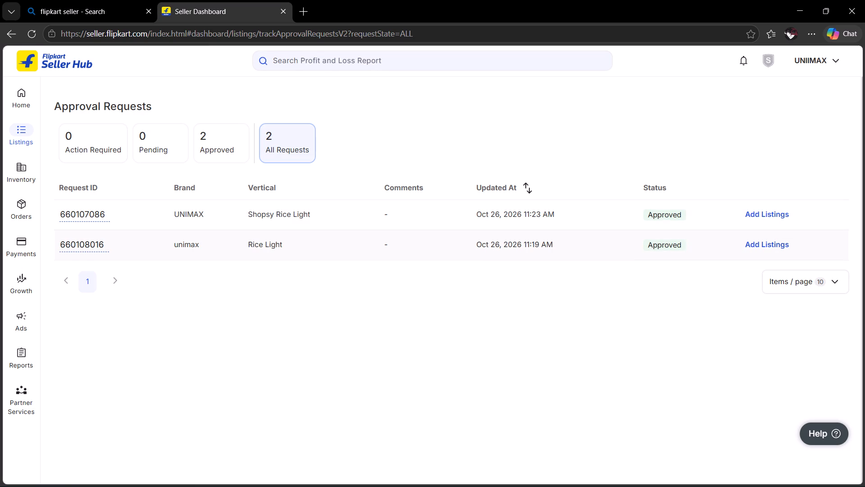
pyautogui.click(309, 213)
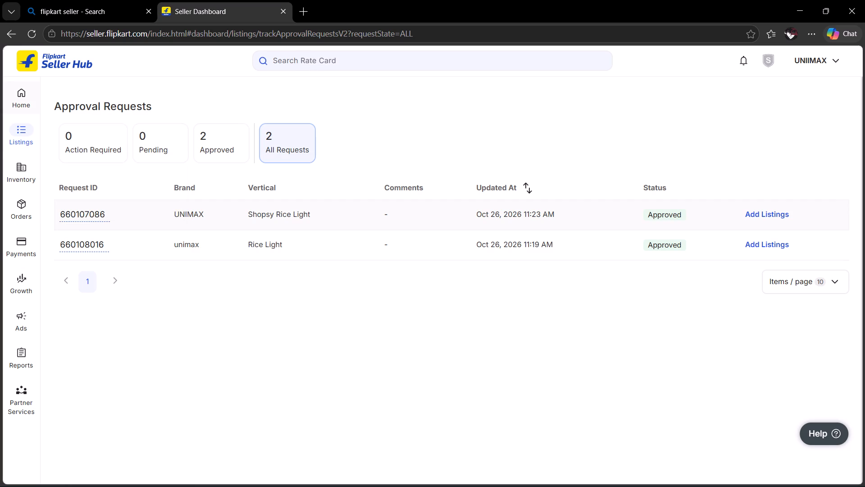
# Reopen My Listings and look through the active listings for the submitted finger sleeves.
pyautogui.click(69, 139)
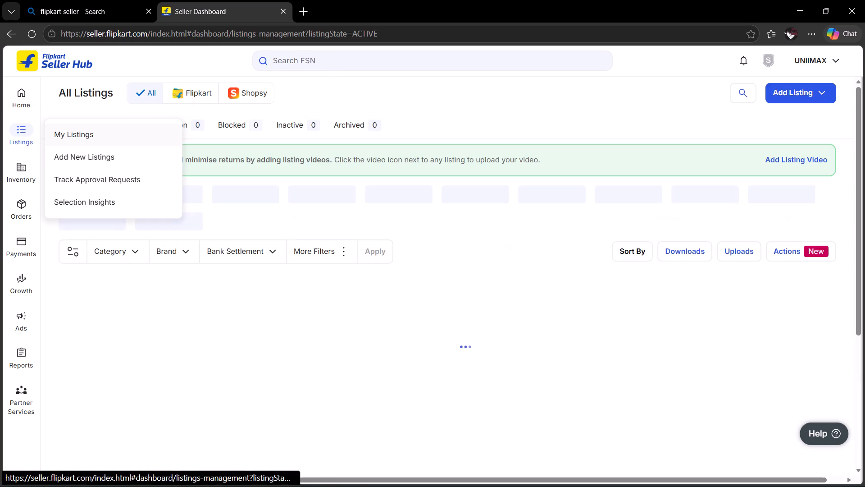
pyautogui.scroll(-2, 171, 299)
pyautogui.scroll(1, 171, 299)
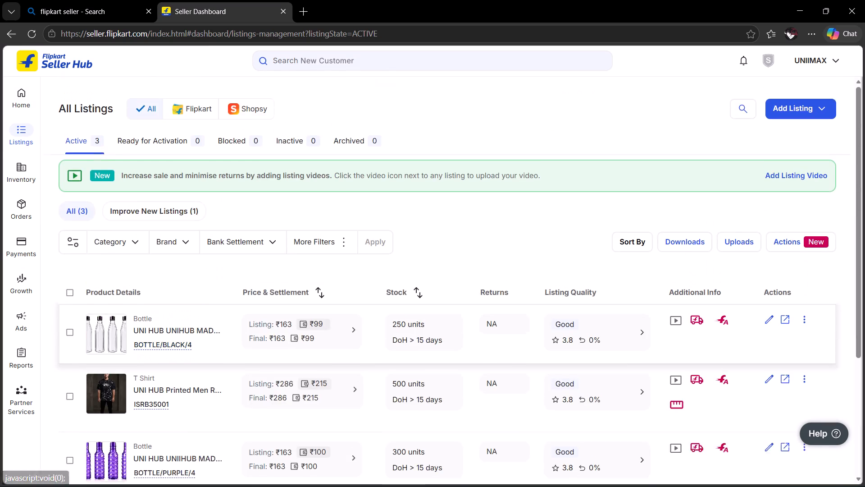
pyautogui.scroll(-7, 171, 299)
pyautogui.scroll(5, 171, 299)
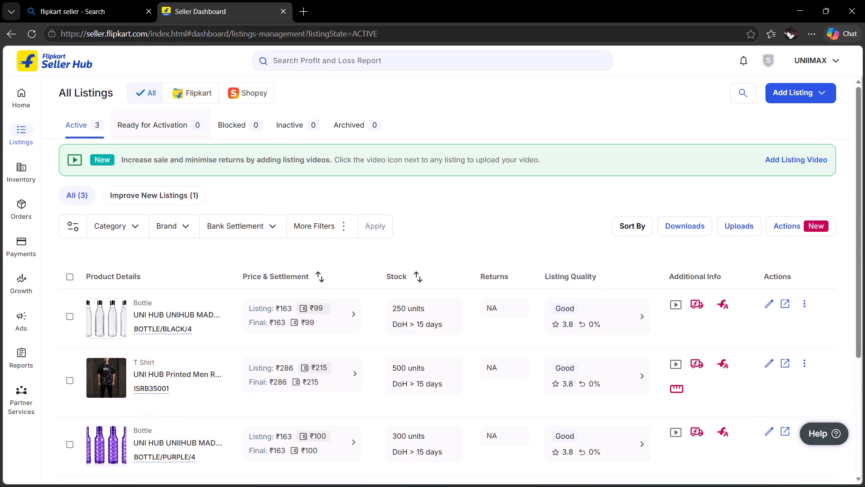
pyautogui.click(141, 115)
pyautogui.click(66, 131)
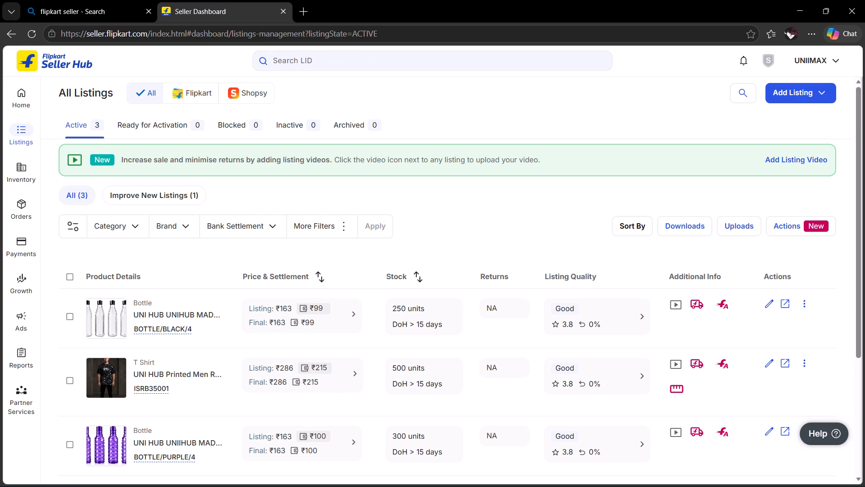
pyautogui.scroll(-5, 433, 254)
pyautogui.scroll(7, 433, 254)
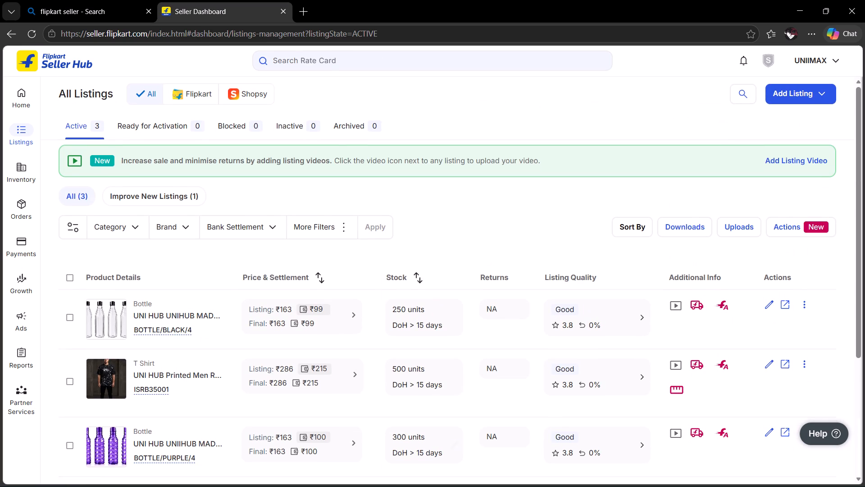
pyautogui.scroll(1, 433, 254)
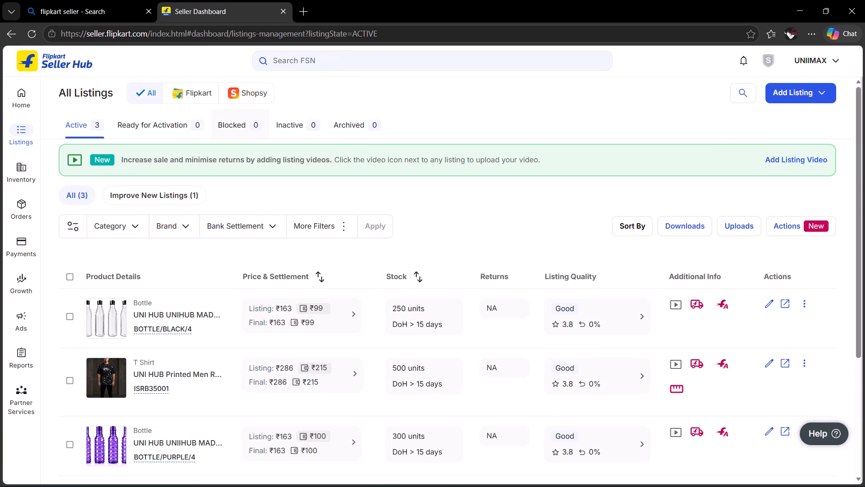
# Check the Blocked and Inactive listings for the submitted product.
pyautogui.click(261, 126)
pyautogui.click(297, 134)
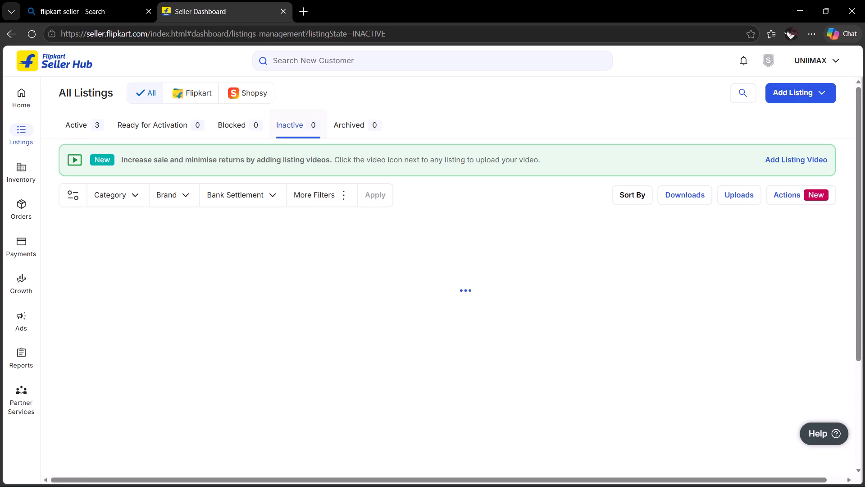
pyautogui.click(359, 142)
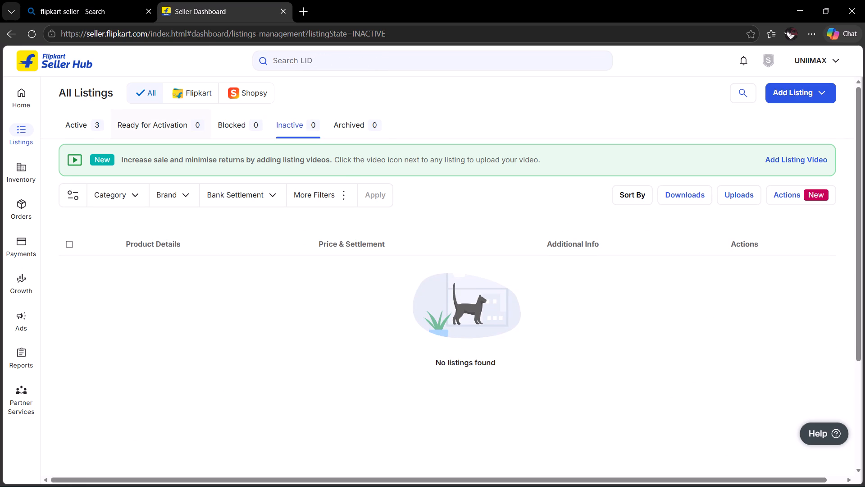
# Check the Ready for Activation listings and look through the active listings for the submitted finger sleeves.
pyautogui.click(112, 132)
pyautogui.click(137, 126)
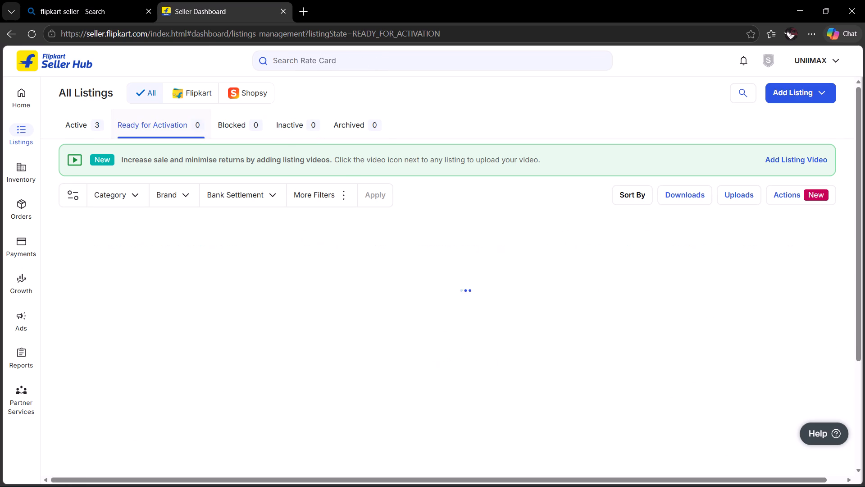
pyautogui.click(85, 122)
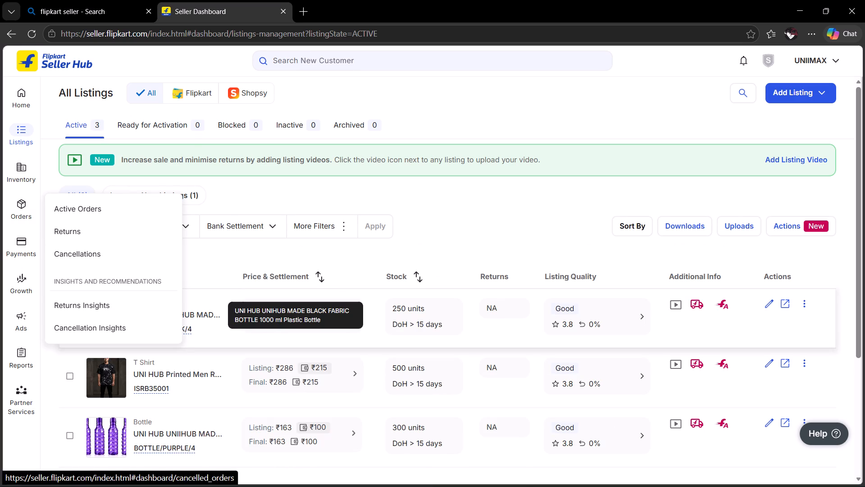
pyautogui.scroll(-2, 355, 247)
pyautogui.scroll(1, 355, 247)
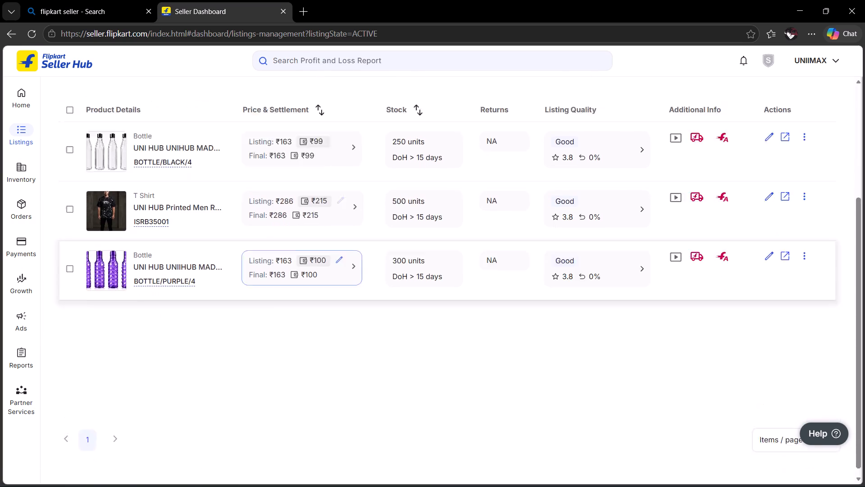
pyautogui.scroll(11, 355, 247)
pyautogui.scroll(-2, 355, 247)
pyautogui.scroll(4, 355, 247)
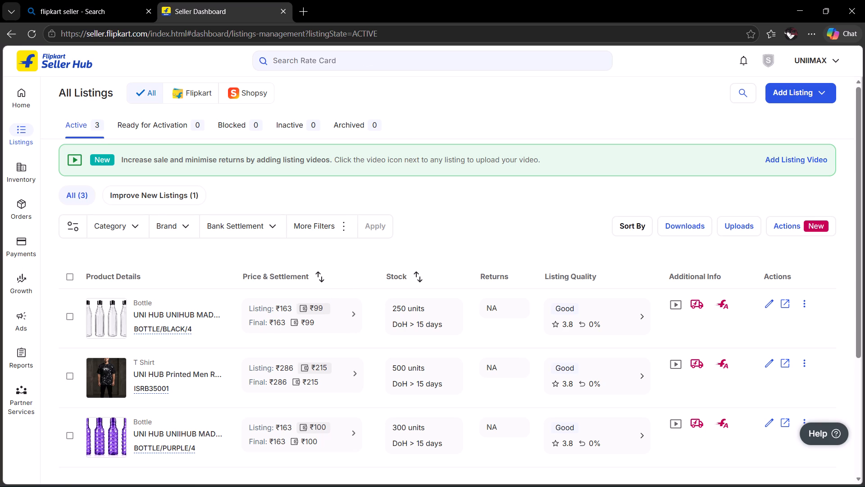
# Reload the listings page and recheck the active listings for the submitted product.
pyautogui.click(29, 41)
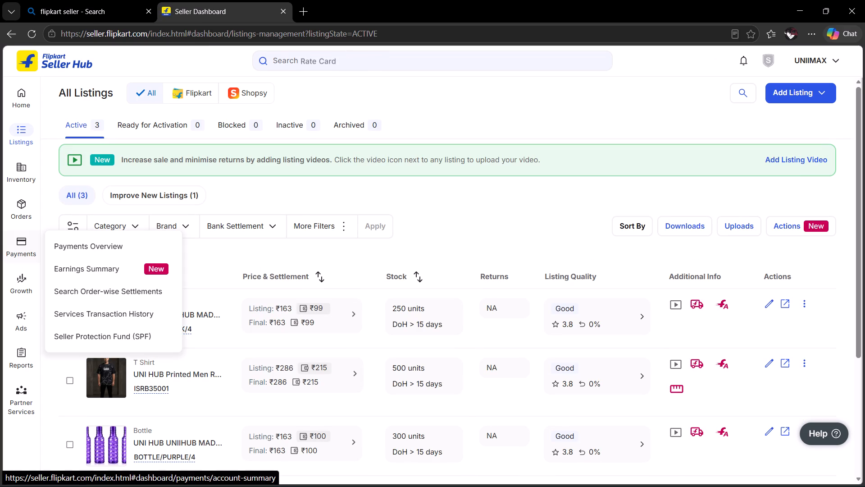
pyautogui.scroll(-10, 267, 327)
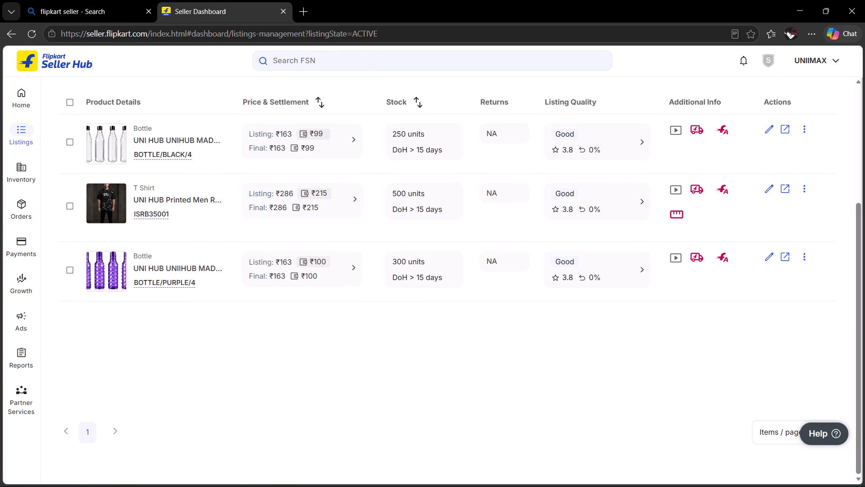
pyautogui.scroll(1, 237, 361)
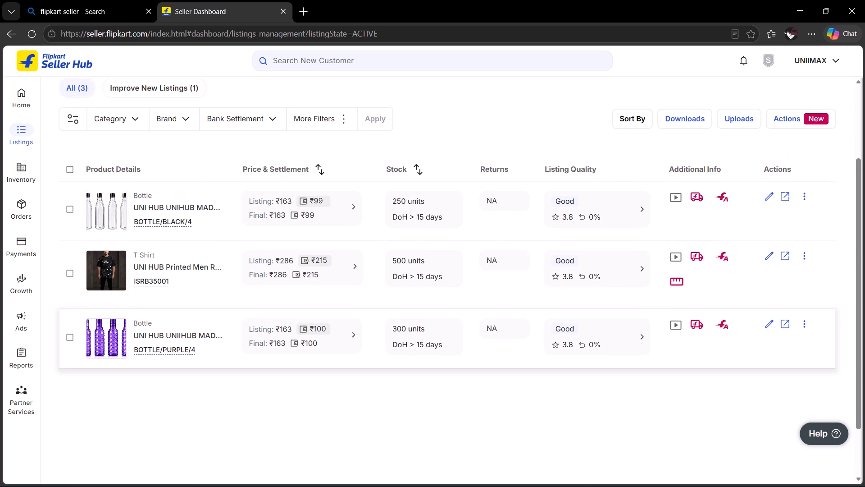
# Check the Inventory Health page and the active orders page for the submitted product.
pyautogui.click(20, 177)
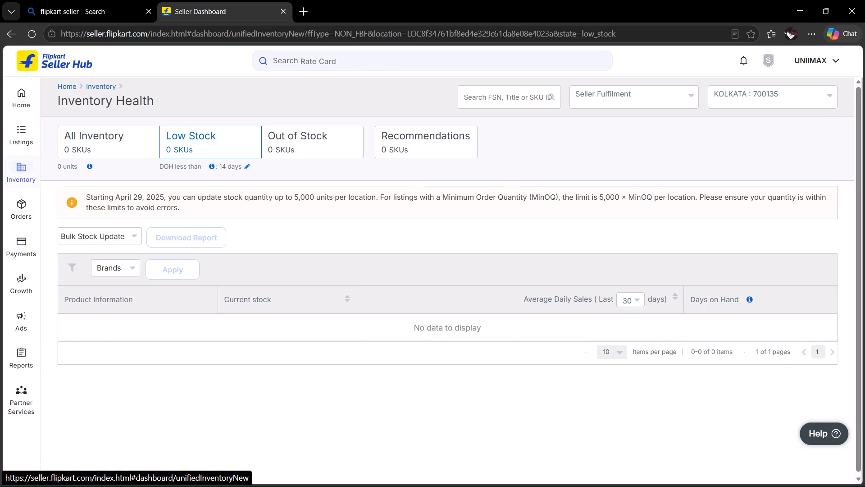
pyautogui.click(15, 206)
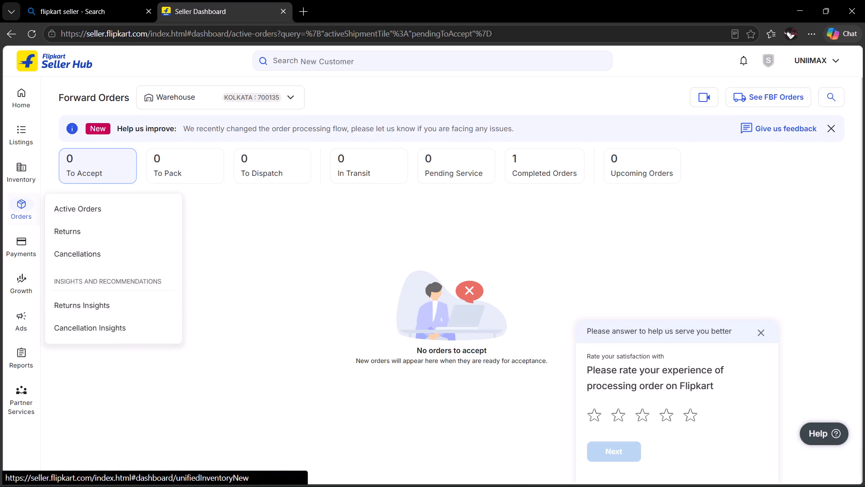
# Look for the finger sleeves in My Listings under Improve New Listings, all active listings and the Shopsy filter.
pyautogui.click(23, 140)
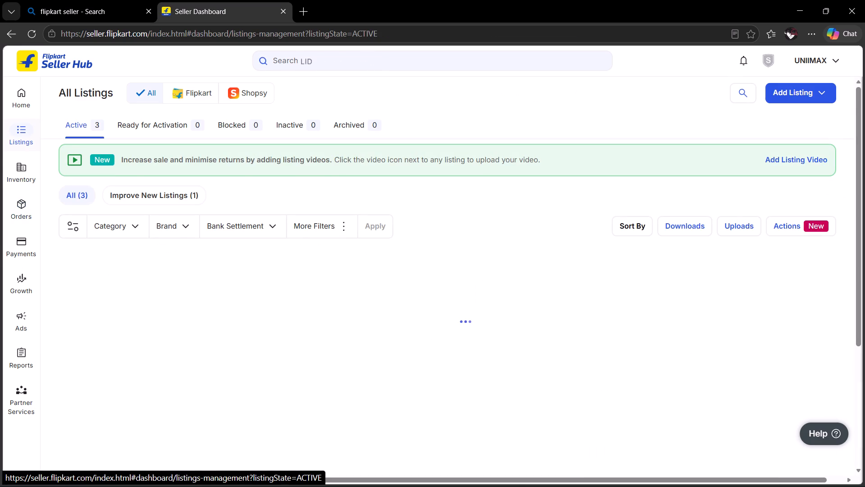
pyautogui.click(123, 198)
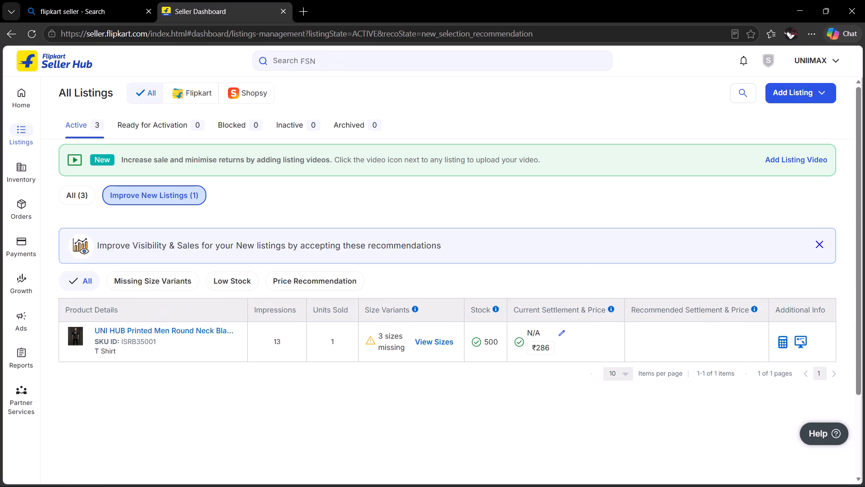
pyautogui.click(93, 193)
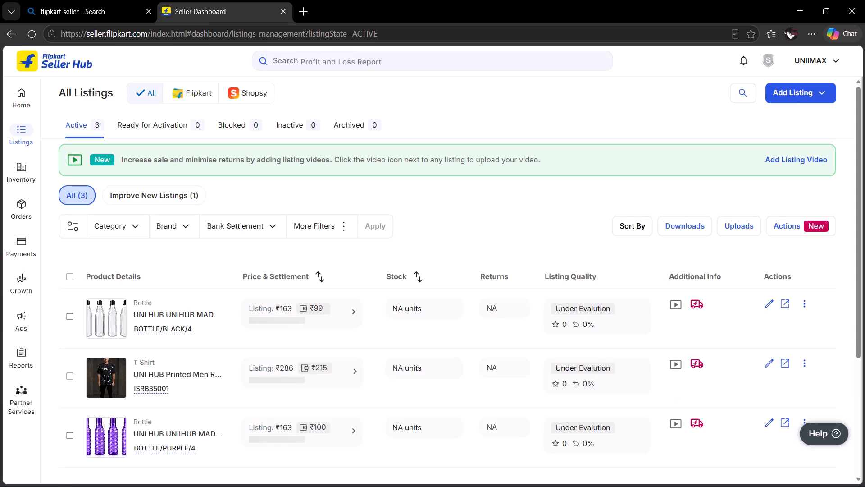
pyautogui.scroll(-2, 239, 338)
pyautogui.scroll(1, 239, 338)
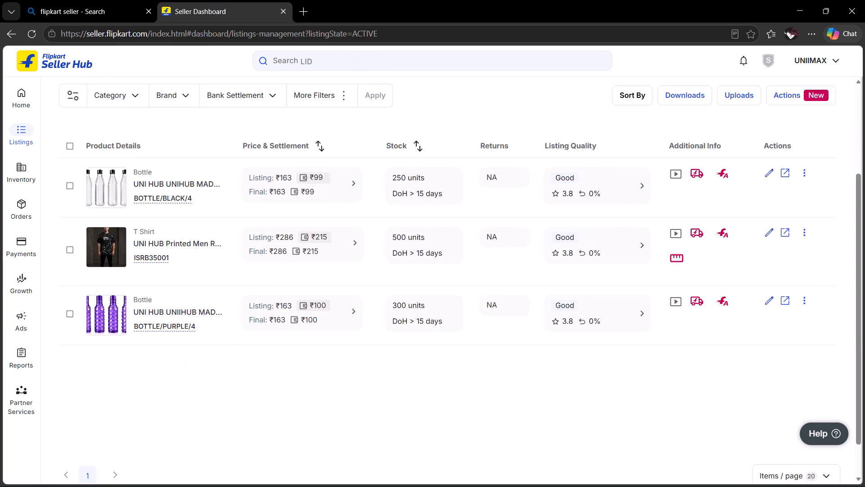
pyautogui.scroll(3, 239, 338)
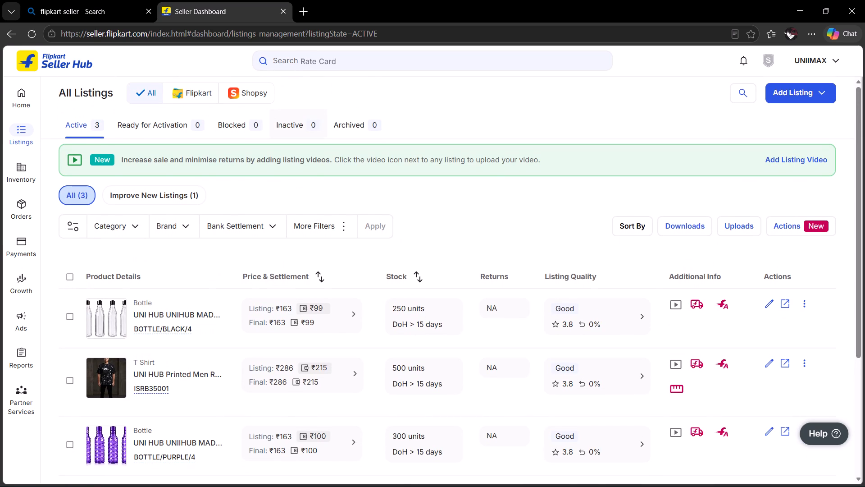
pyautogui.click(252, 89)
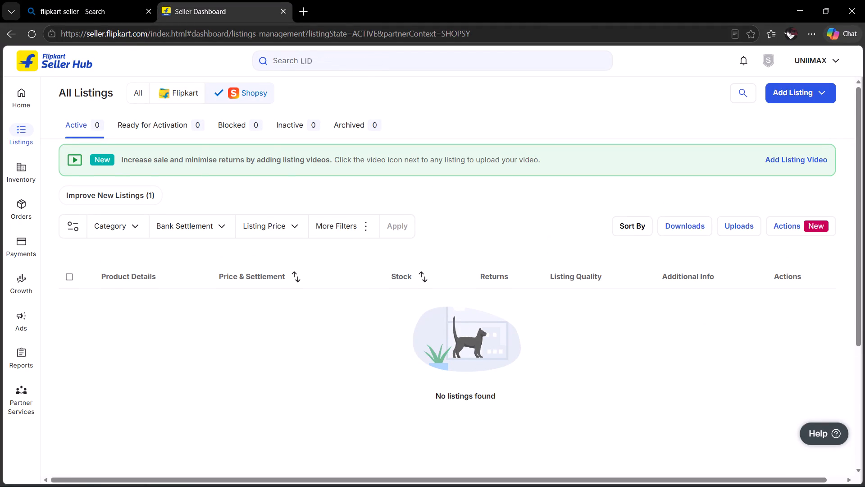
# Open Inventory Health and review all inventory SKUs for the finger sleeves.
pyautogui.click(27, 177)
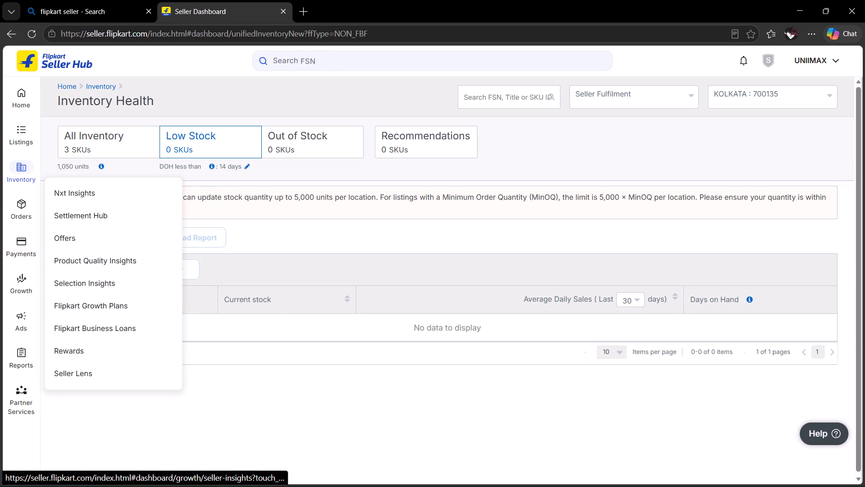
pyautogui.click(79, 141)
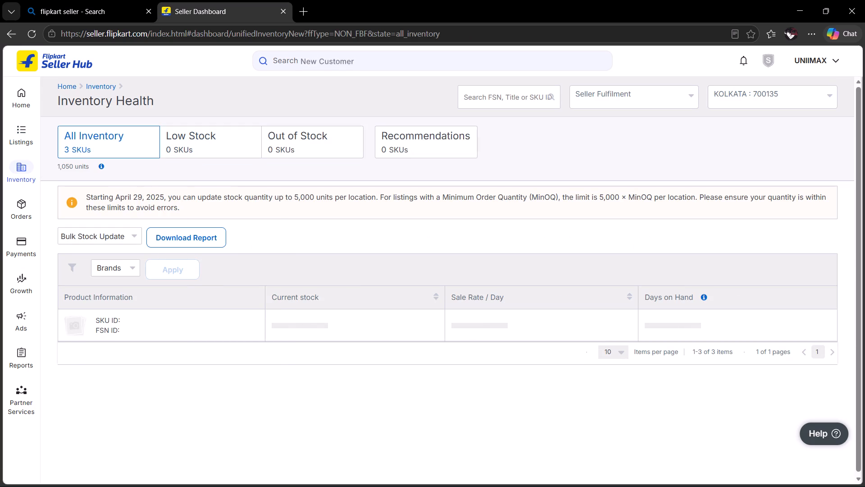
pyautogui.doubleClick(273, 292)
pyautogui.scroll(-1, 273, 292)
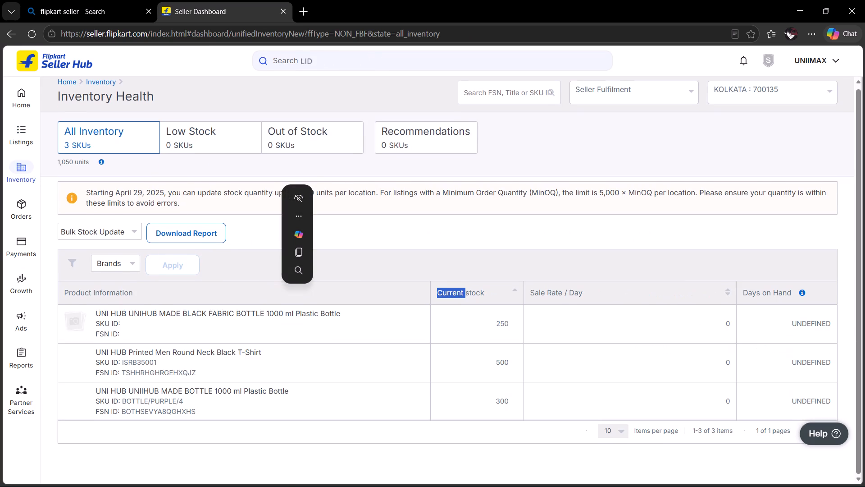
pyautogui.scroll(-1, 273, 291)
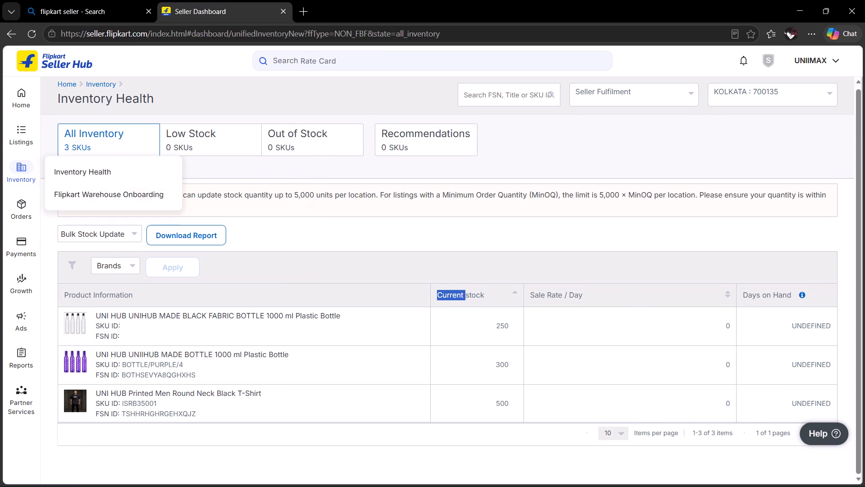
pyautogui.scroll(2, 205, 207)
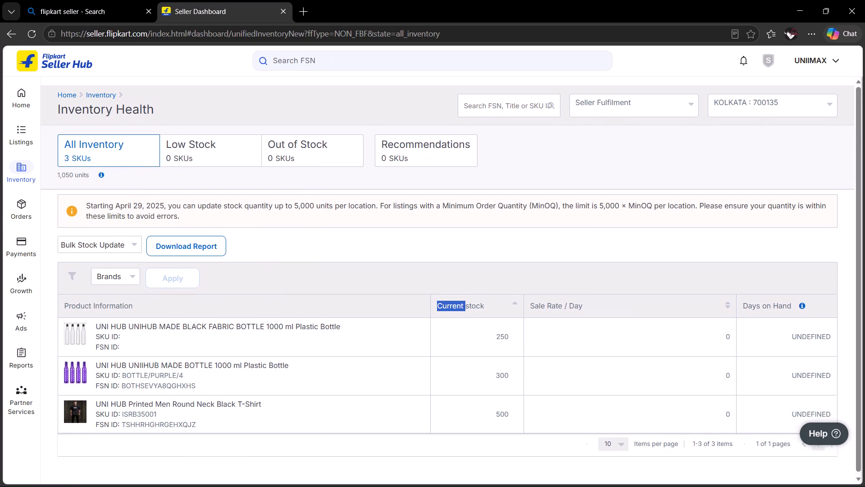
# Return to My Listings and recheck the active listings filtered to Shopsy.
pyautogui.click(26, 134)
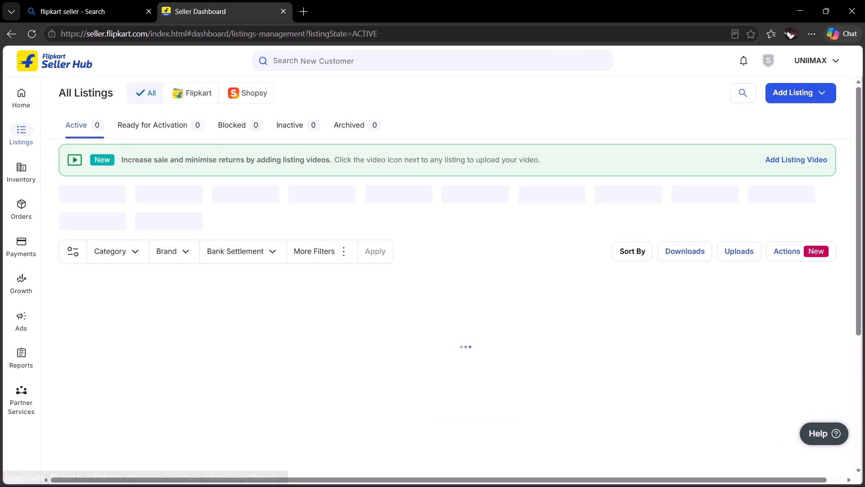
pyautogui.click(237, 82)
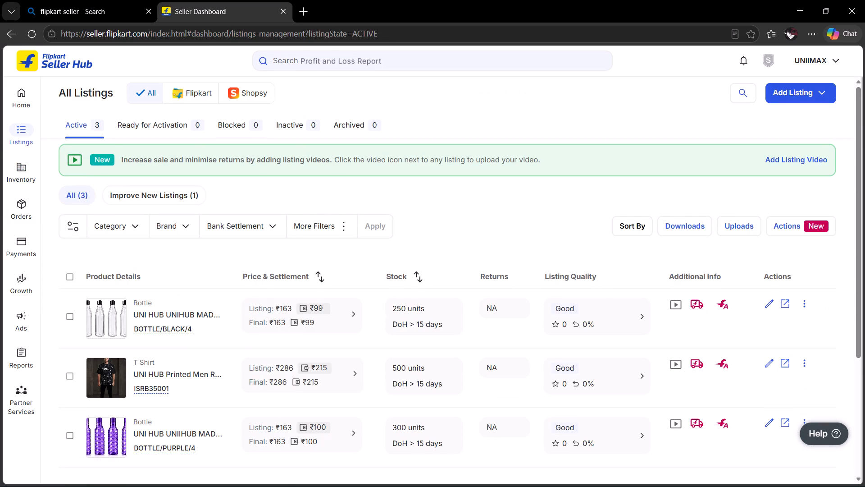
pyautogui.click(237, 89)
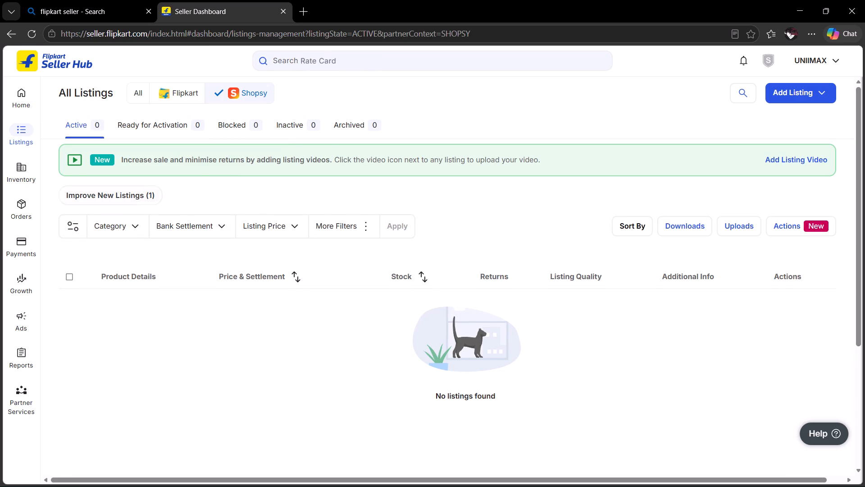
pyautogui.hscroll(3, 409, 279)
# Open the Traffic Report from the home page impressions summary and review it, dismissing the phone storage window.
pyautogui.click(22, 85)
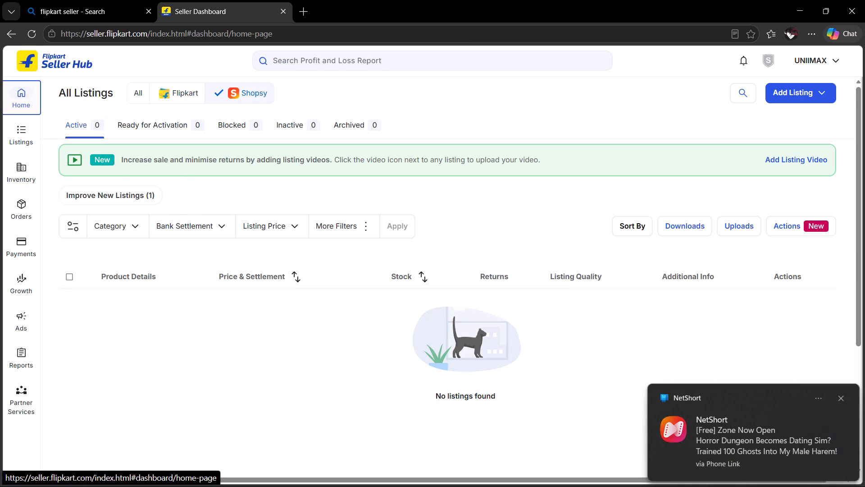
pyautogui.click(279, 181)
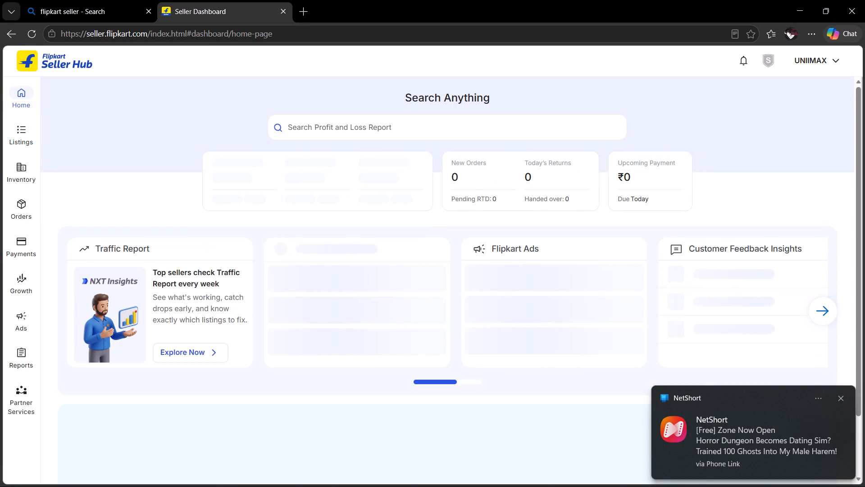
pyautogui.click(229, 173)
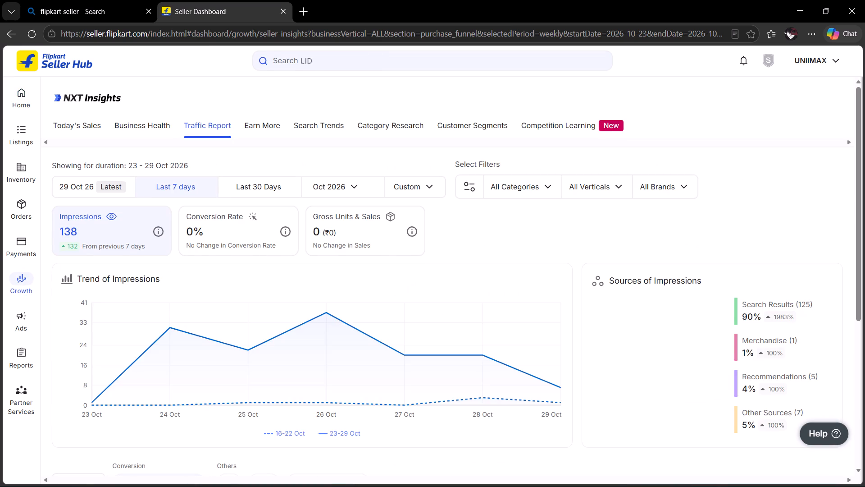
pyautogui.scroll(-3, 191, 285)
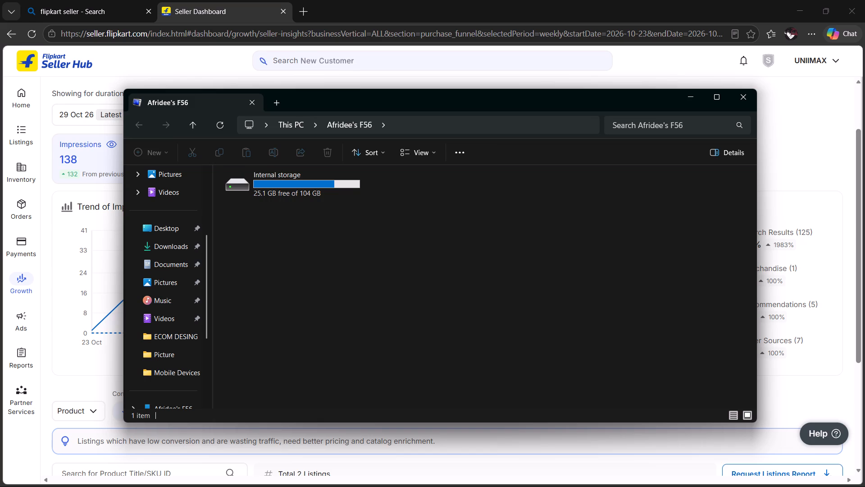
pyautogui.click(744, 99)
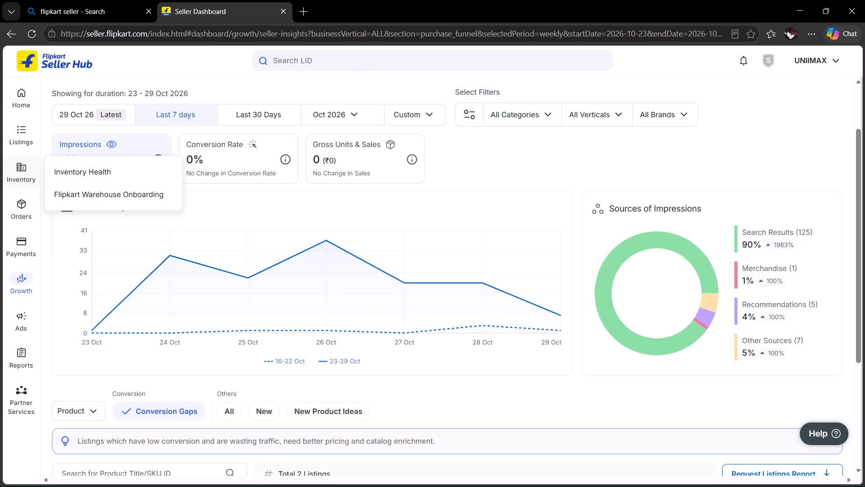
# Reopen Inventory Health and check the full inventory list again for the submitted product.
pyautogui.click(81, 166)
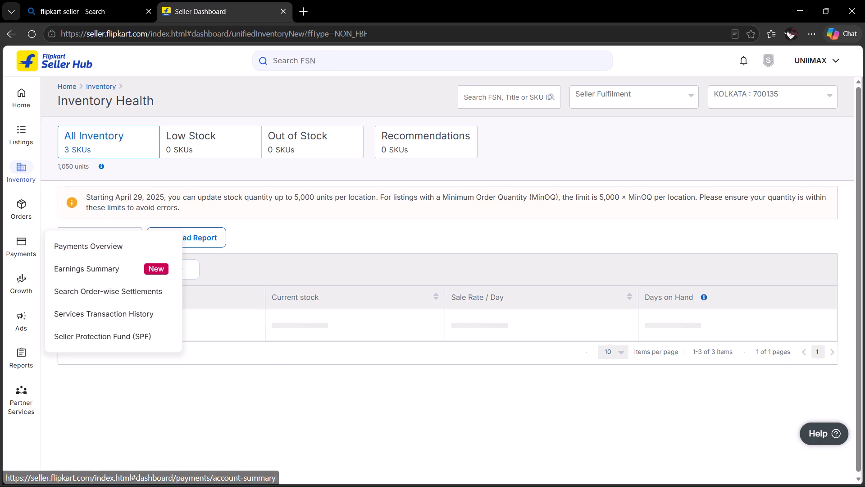
pyautogui.click(220, 216)
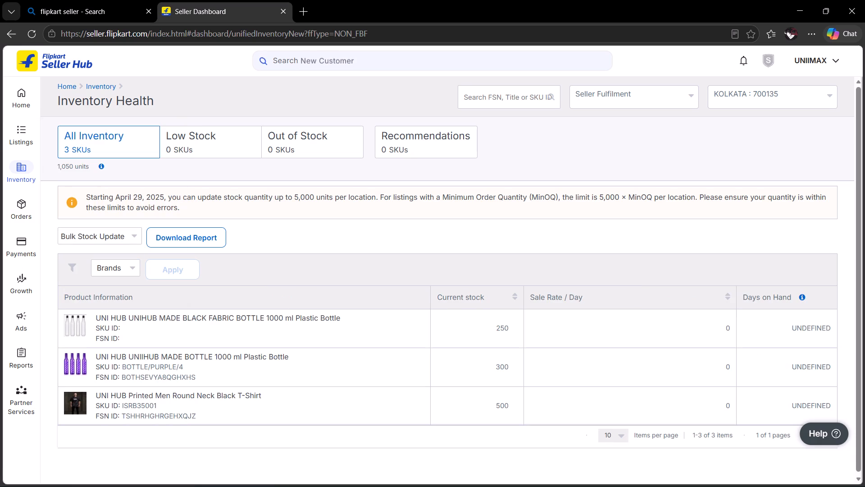
# Check the active listings filtered to Flipkart, and return to the dashboard home page.
pyautogui.click(15, 90)
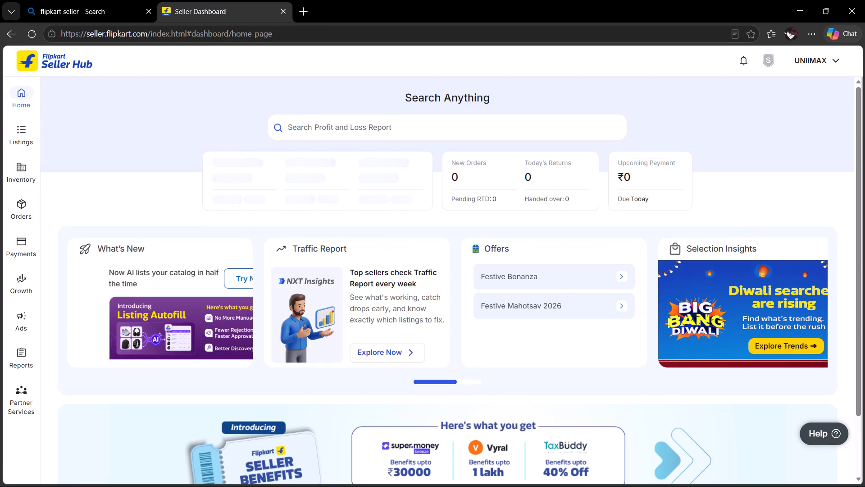
pyautogui.click(11, 130)
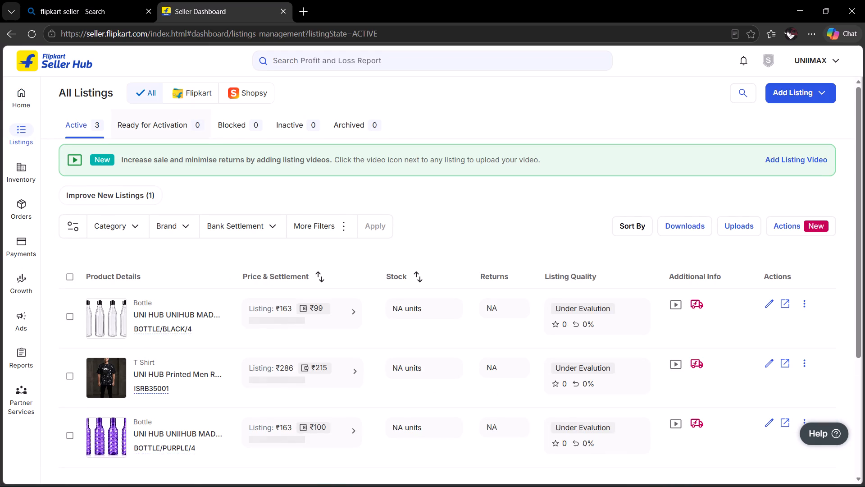
pyautogui.click(187, 93)
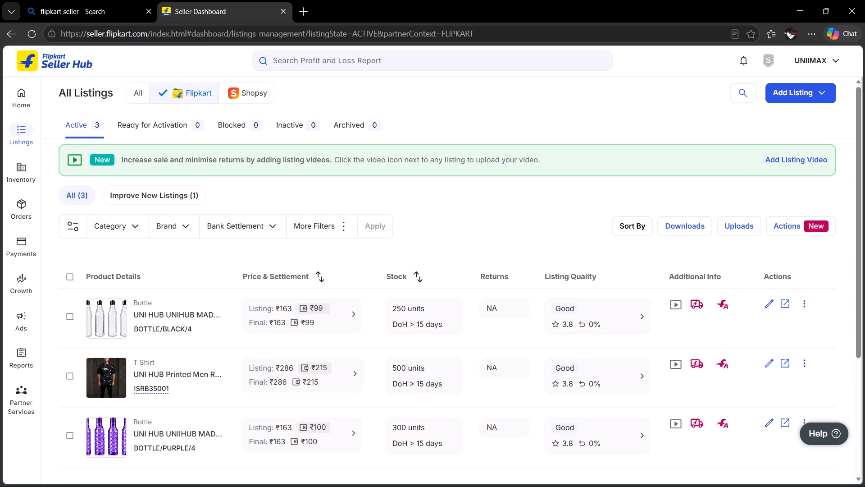
pyautogui.click(24, 92)
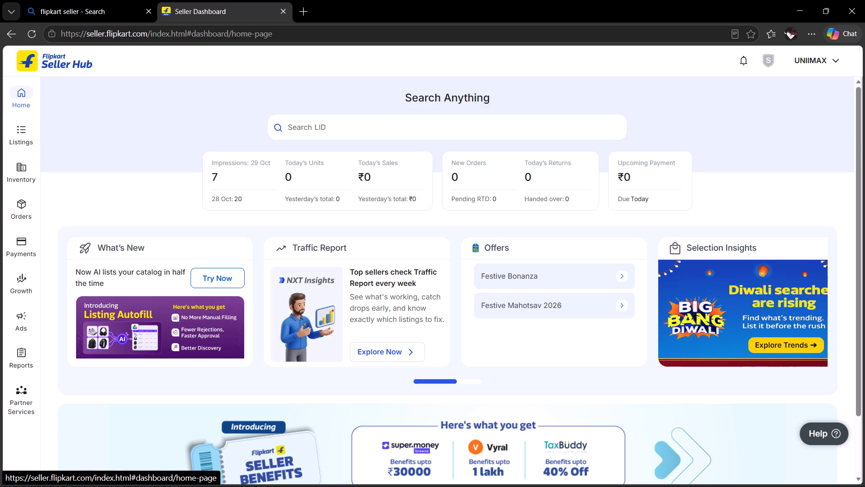
# Reopen My Listings from the home page and check the full list of active listings for the submitted product.
pyautogui.scroll(-7, 168, 207)
pyautogui.scroll(6, 168, 207)
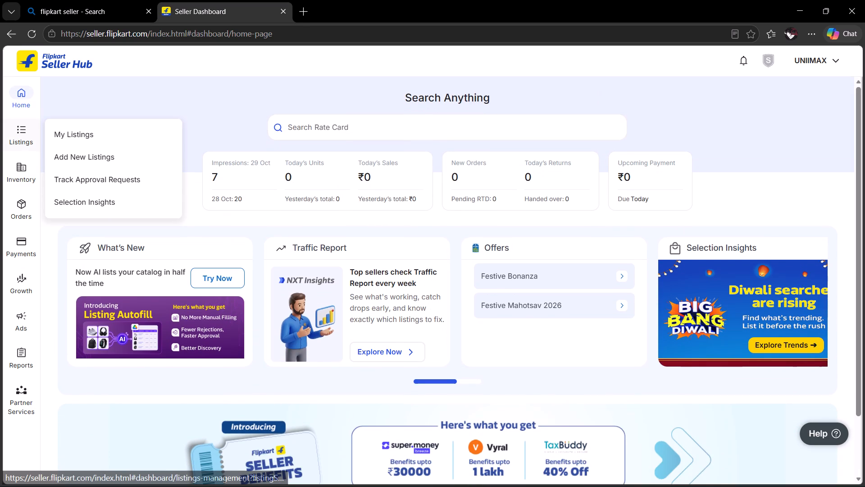
pyautogui.tripleClick(16, 147)
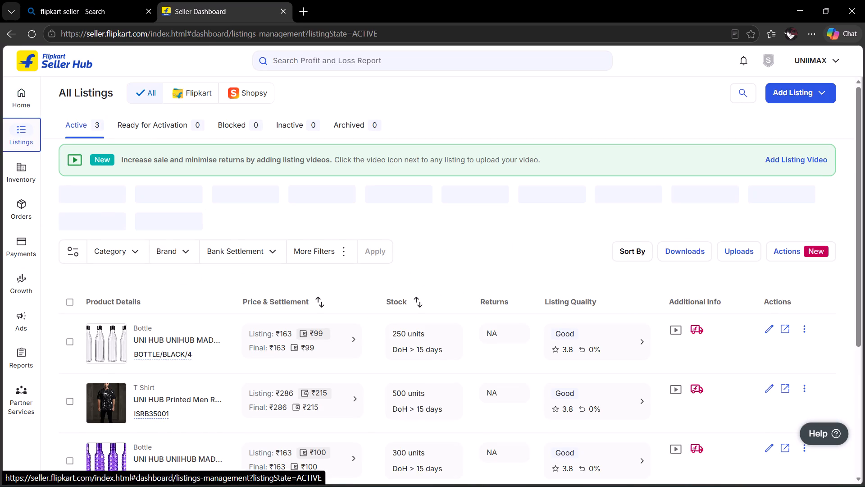
pyautogui.click(16, 147)
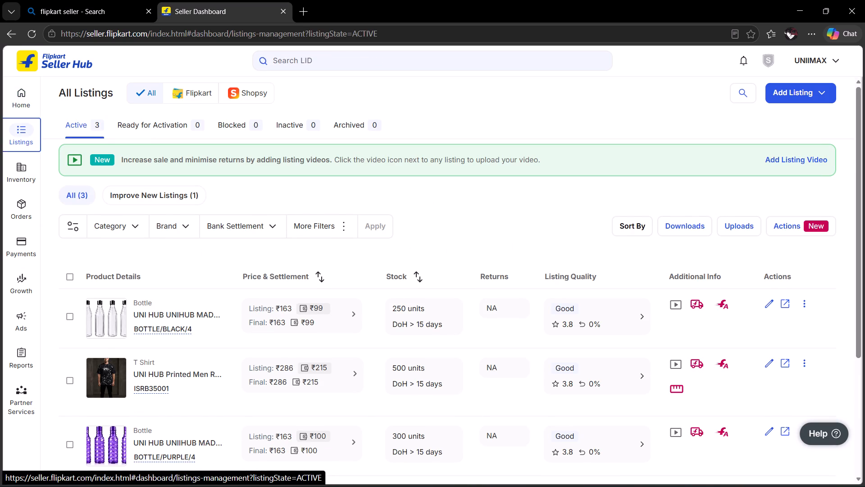
pyautogui.scroll(-4, 194, 249)
pyautogui.scroll(7, 194, 249)
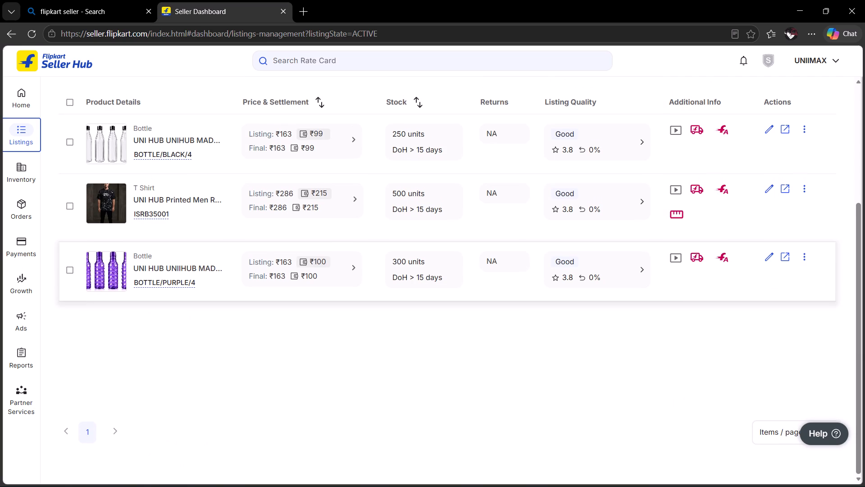
pyautogui.scroll(3, 194, 249)
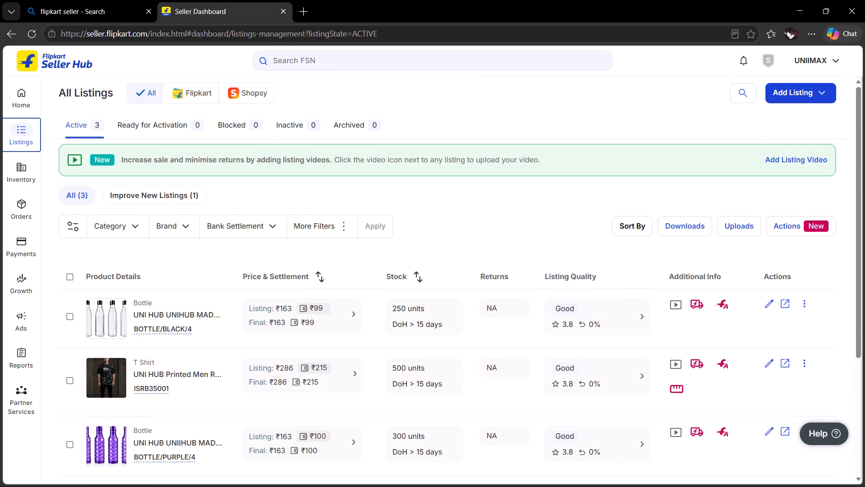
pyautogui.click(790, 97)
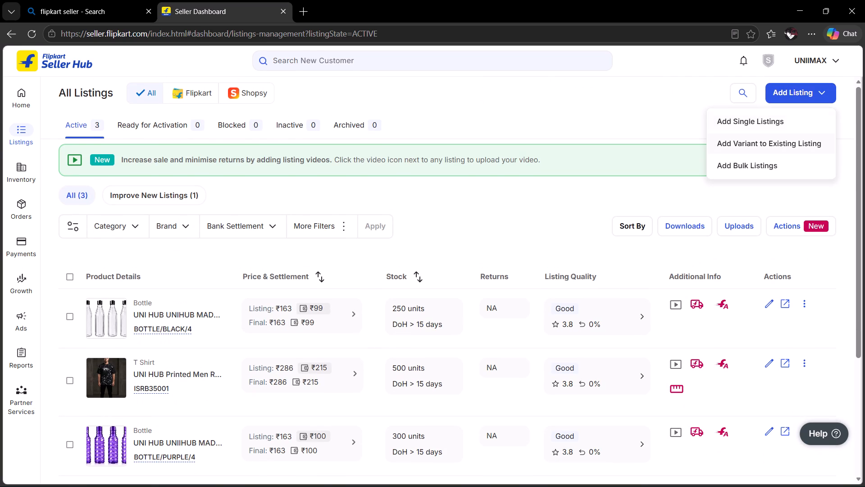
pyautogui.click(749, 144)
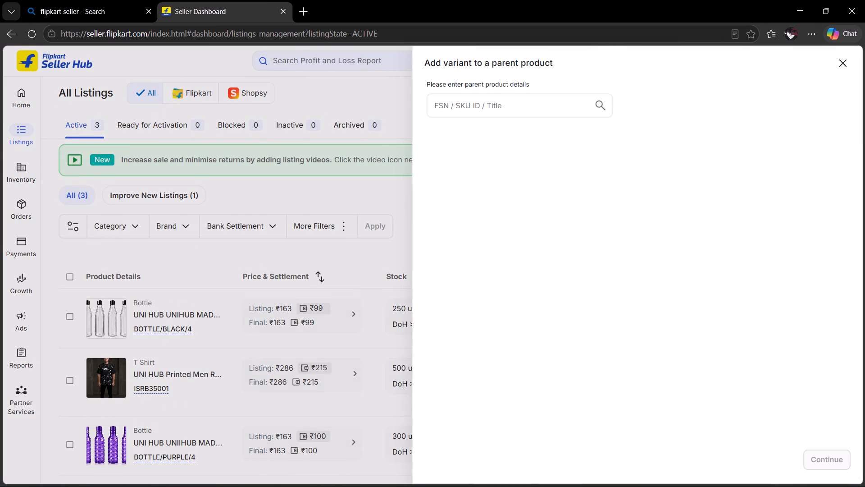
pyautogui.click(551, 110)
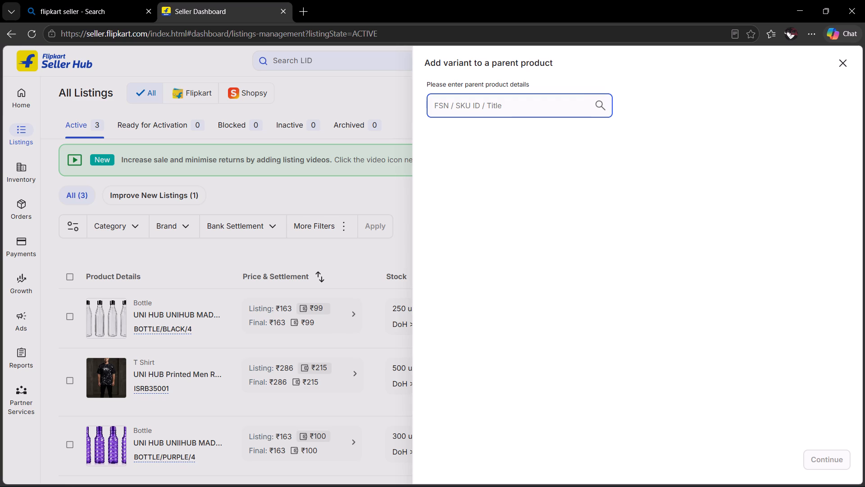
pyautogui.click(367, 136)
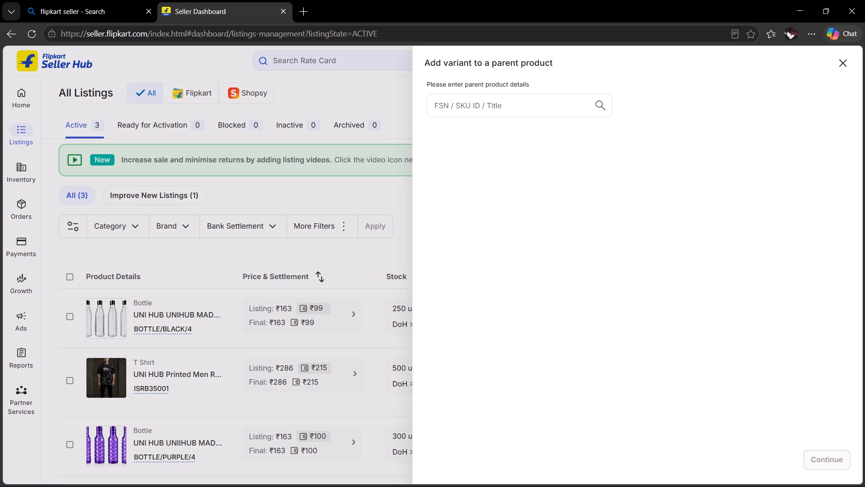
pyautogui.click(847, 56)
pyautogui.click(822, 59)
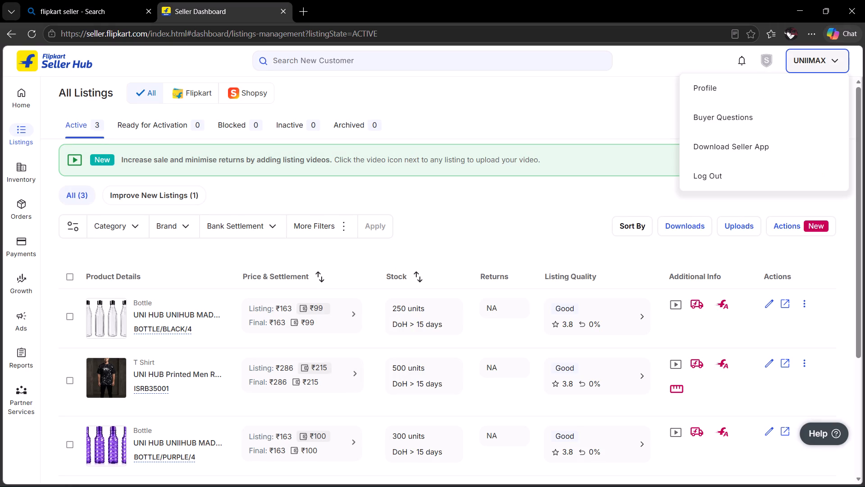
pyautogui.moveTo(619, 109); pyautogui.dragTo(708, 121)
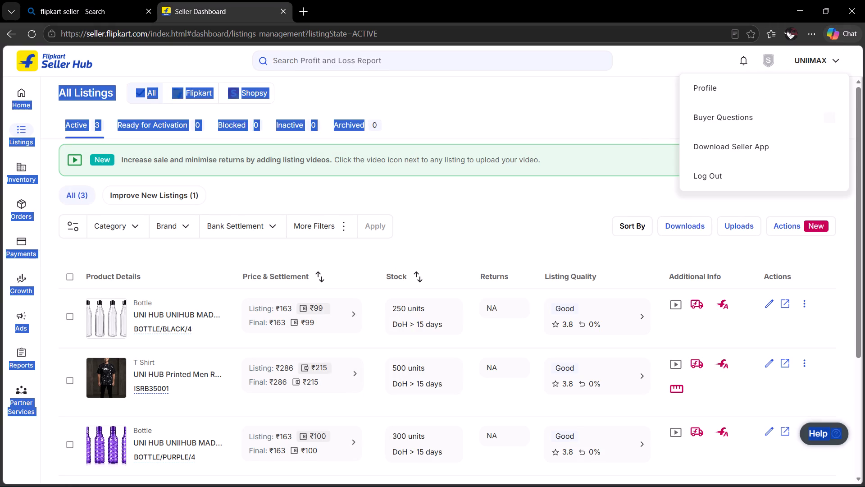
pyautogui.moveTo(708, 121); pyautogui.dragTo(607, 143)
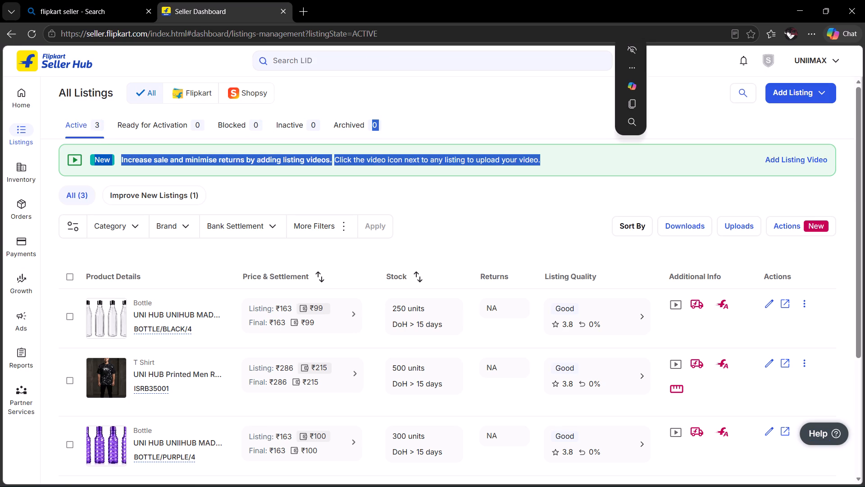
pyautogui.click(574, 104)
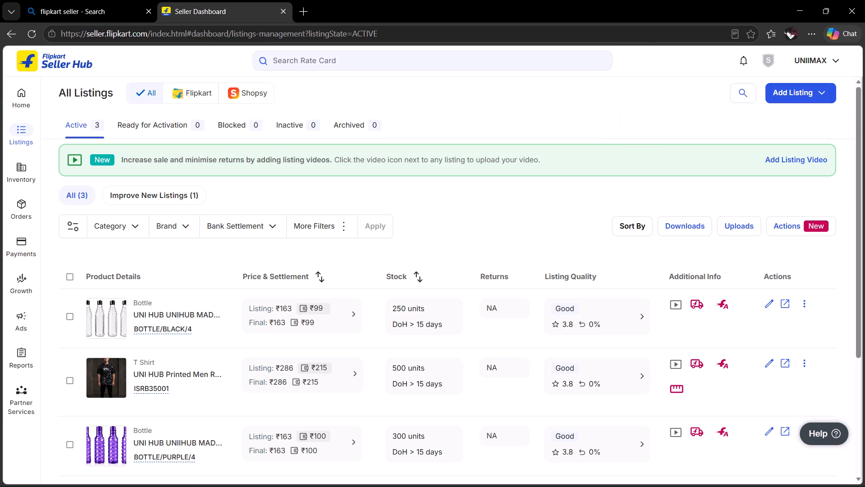
# Start a new single listing, switch the marketplace to Shopsy, and browse its top verticals.
pyautogui.click(789, 102)
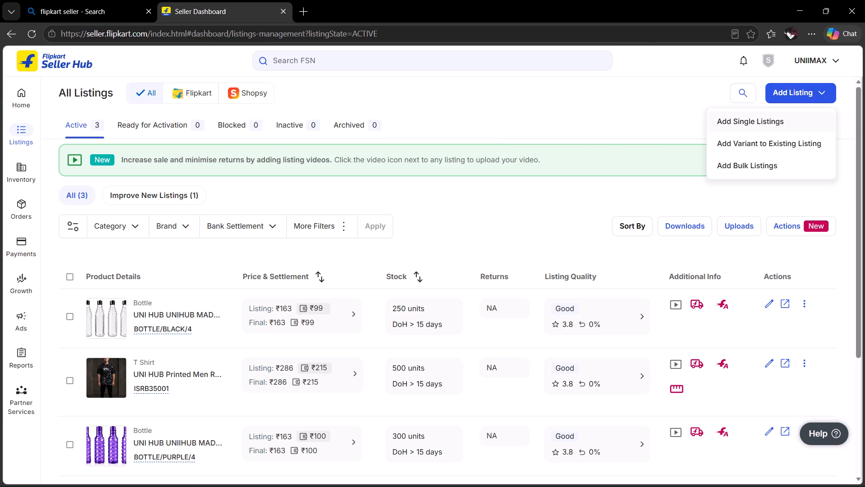
pyautogui.click(758, 120)
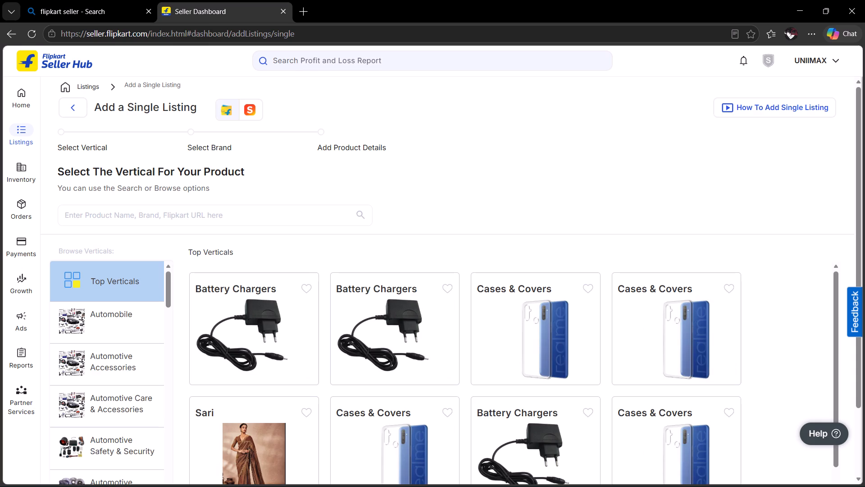
pyautogui.scroll(-4, 225, 234)
pyautogui.scroll(1, 225, 234)
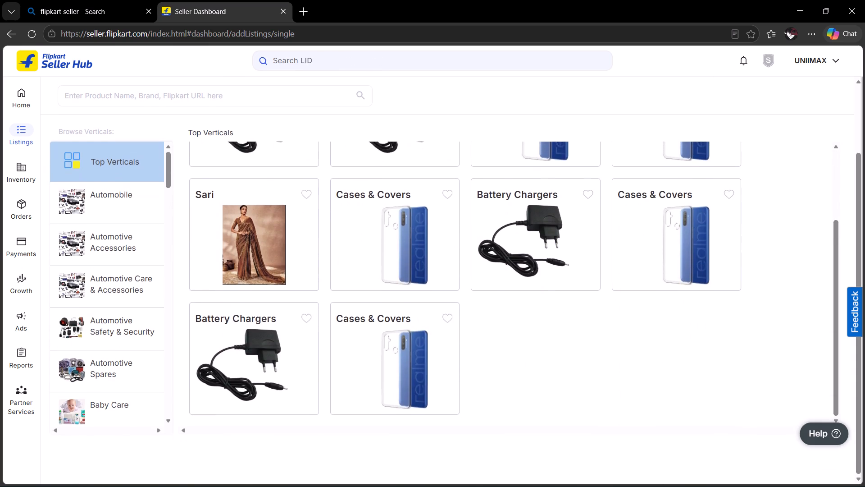
pyautogui.scroll(3, 225, 234)
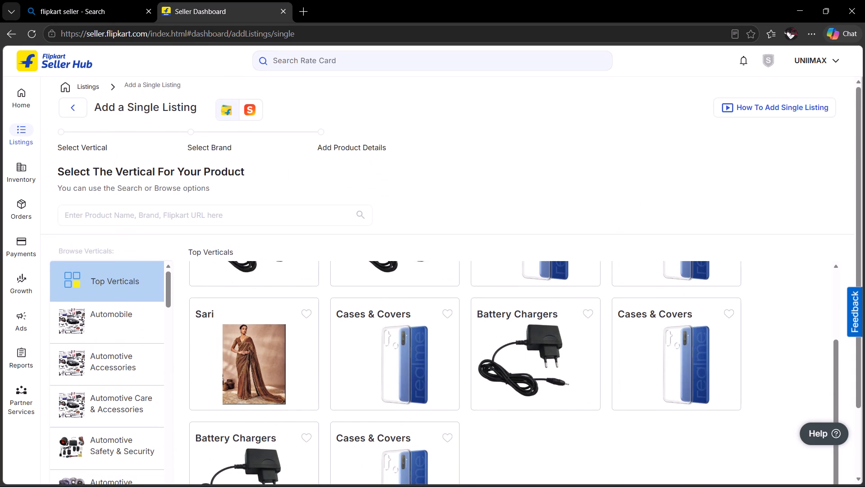
pyautogui.click(252, 100)
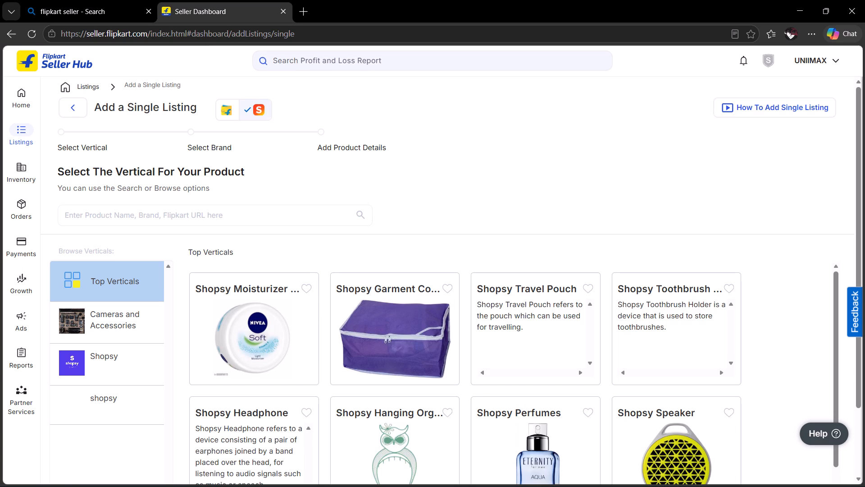
pyautogui.scroll(-5, 486, 376)
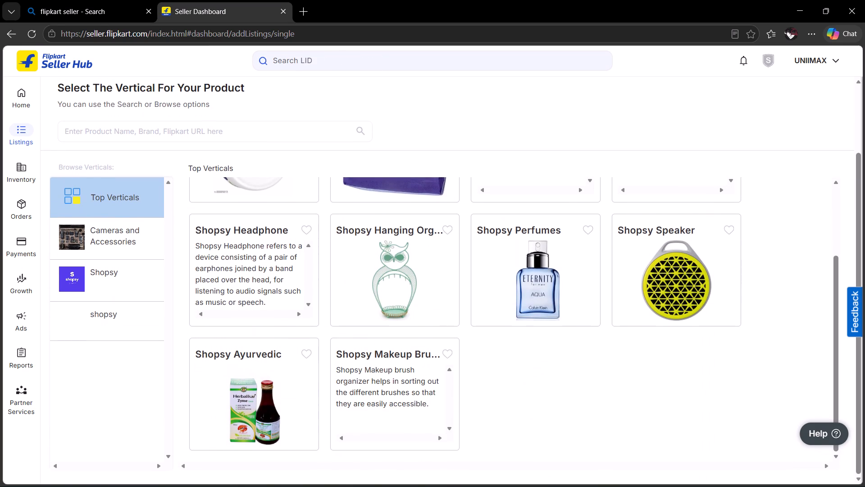
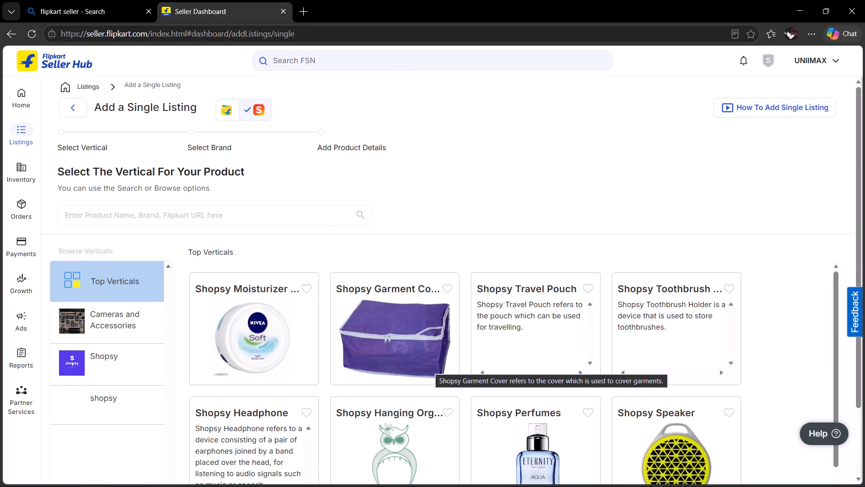
# Leave the single-listing page and look through the NXT Insights sales page and the Payments Overview.
pyautogui.click(14, 288)
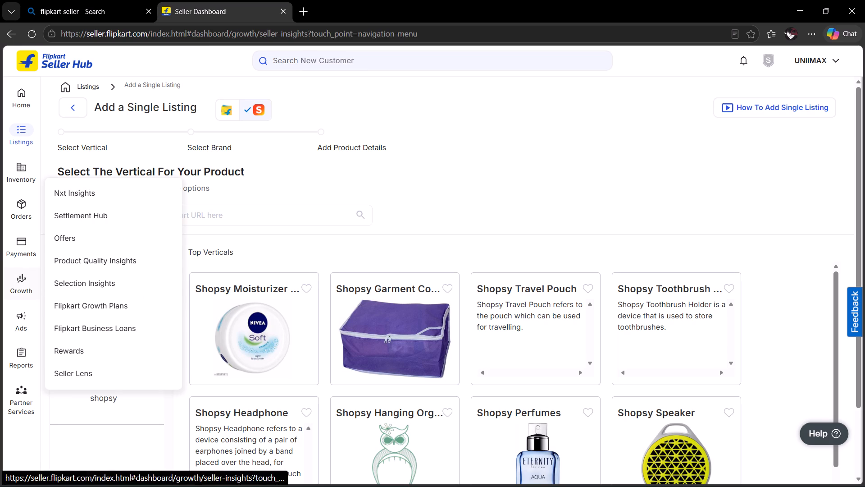
pyautogui.click(23, 268)
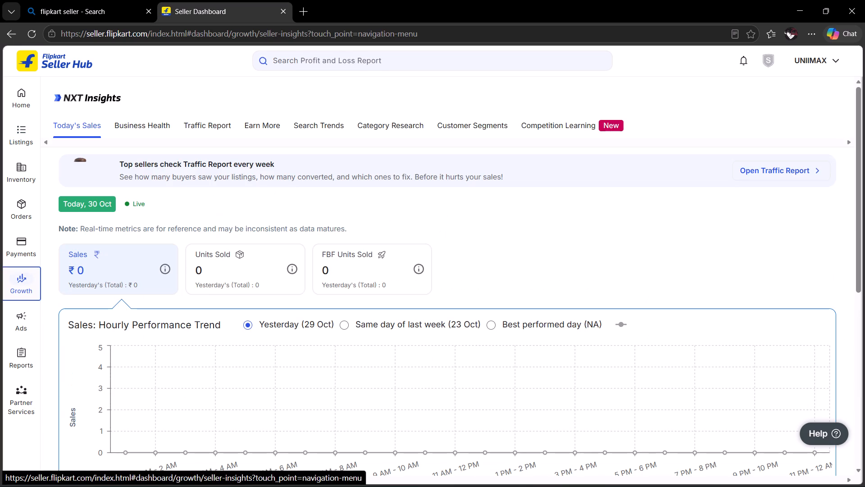
pyautogui.click(23, 268)
pyautogui.click(24, 253)
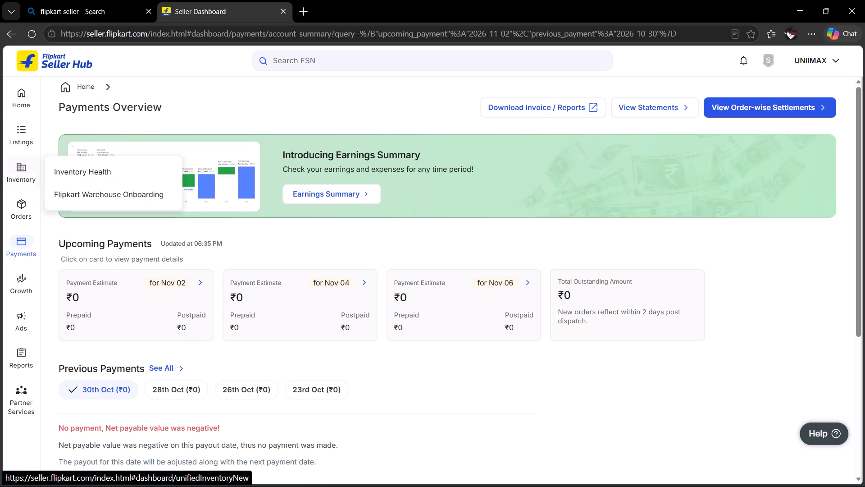
# Reopen My Listings, view the active listings needing improvement, and check the full active list for the submitted product.
pyautogui.click(9, 141)
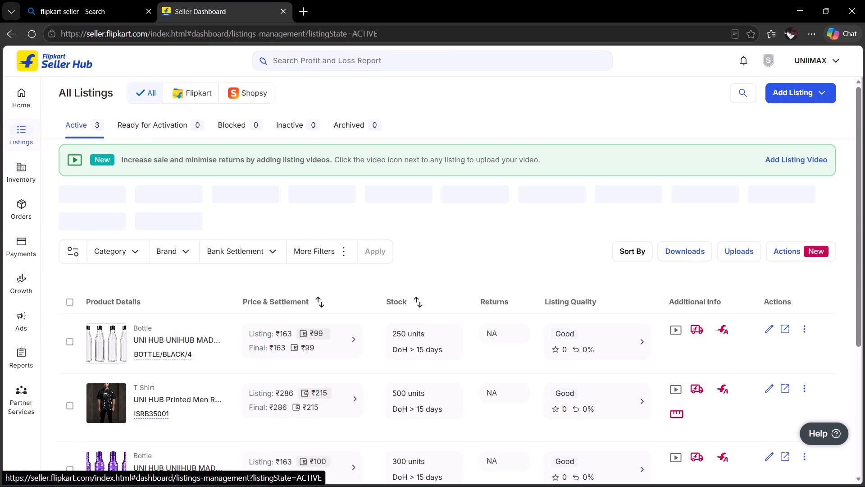
pyautogui.click(135, 192)
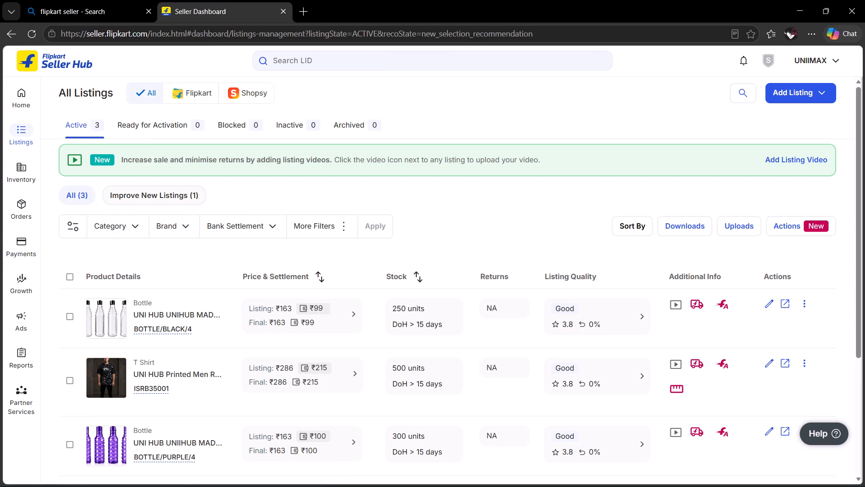
pyautogui.click(91, 198)
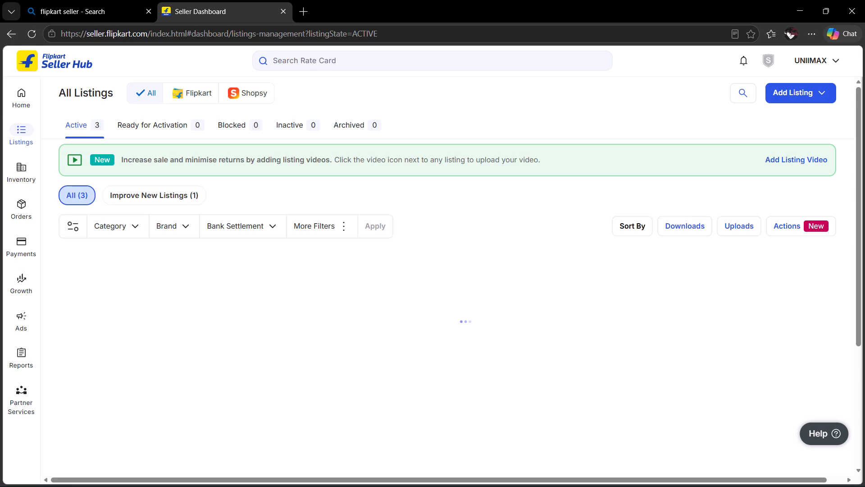
pyautogui.scroll(-3, 184, 230)
pyautogui.scroll(1, 184, 230)
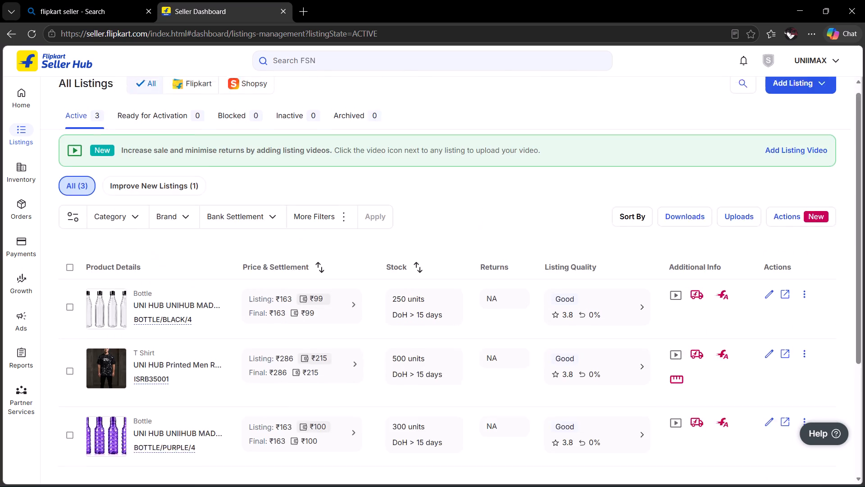
pyautogui.scroll(1, 184, 230)
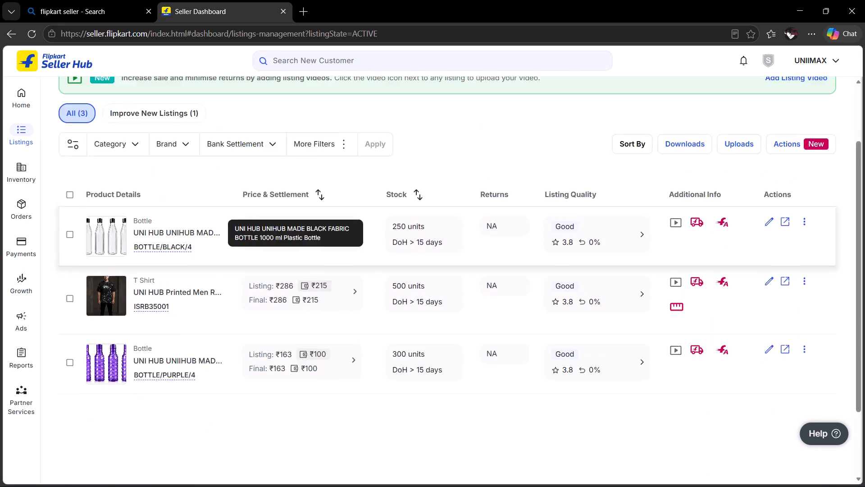
pyautogui.scroll(1, 184, 230)
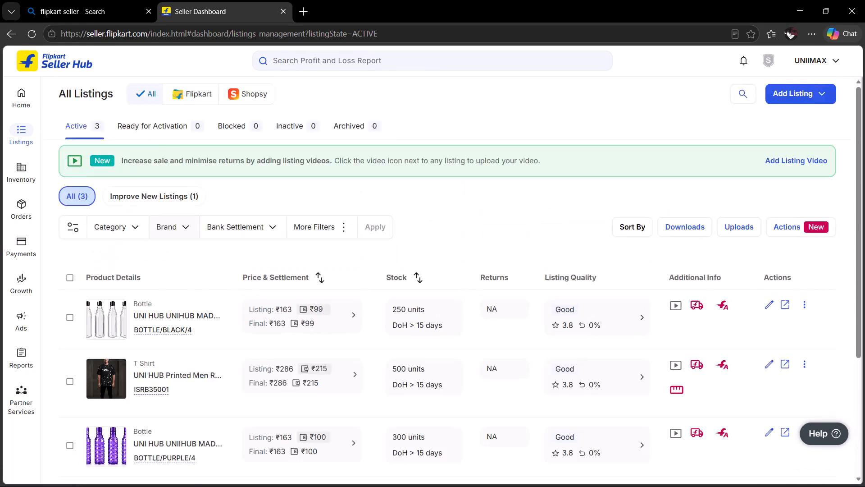
pyautogui.scroll(1, 184, 230)
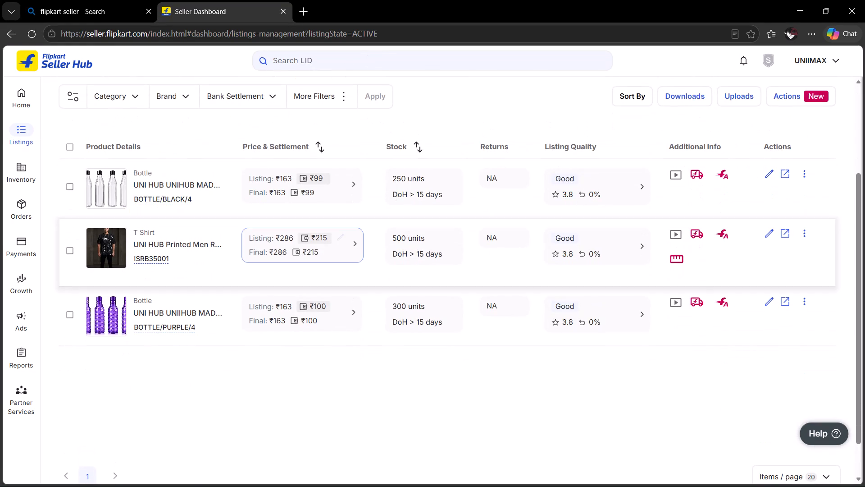
pyautogui.scroll(3, 213, 257)
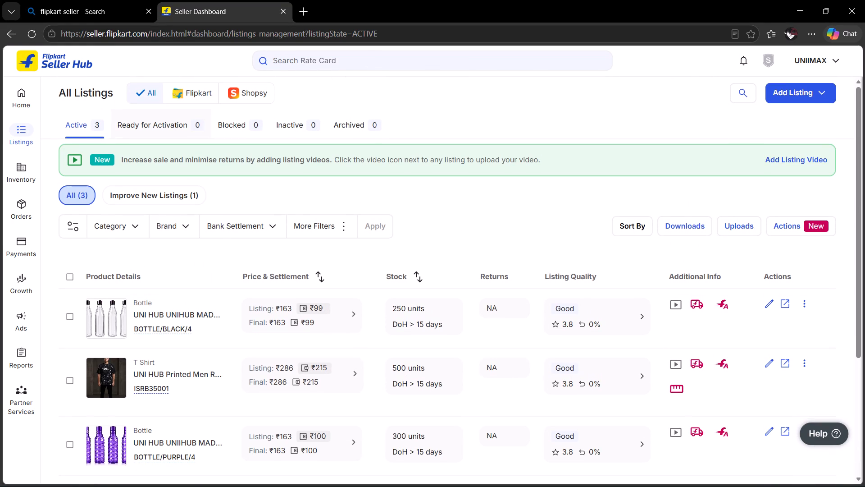
# Check the Ready for Activation, Blocked and Inactive listings for the submitted product.
pyautogui.click(154, 131)
pyautogui.click(218, 134)
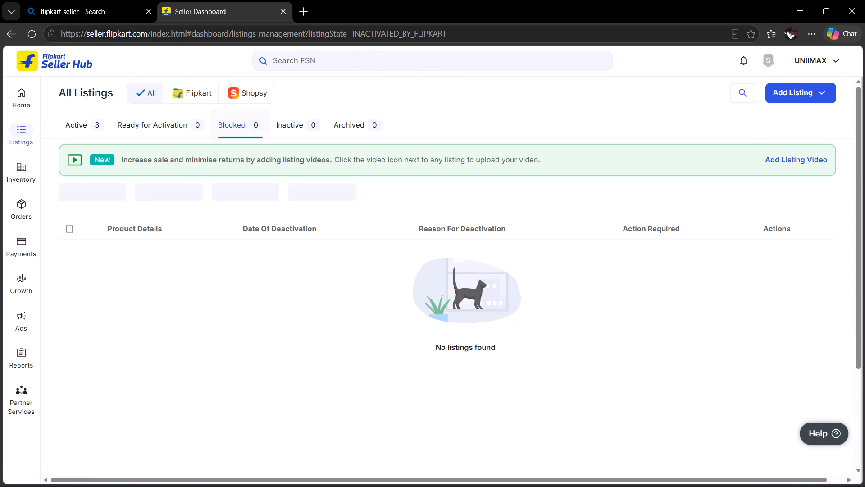
pyautogui.click(273, 129)
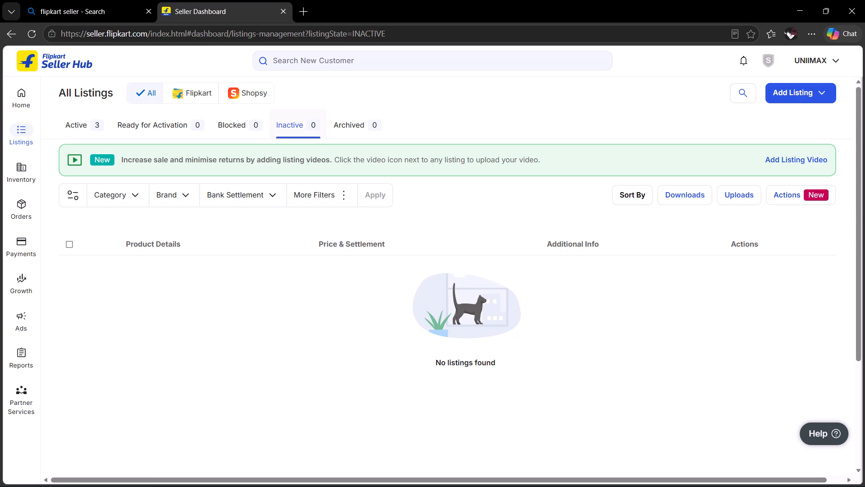